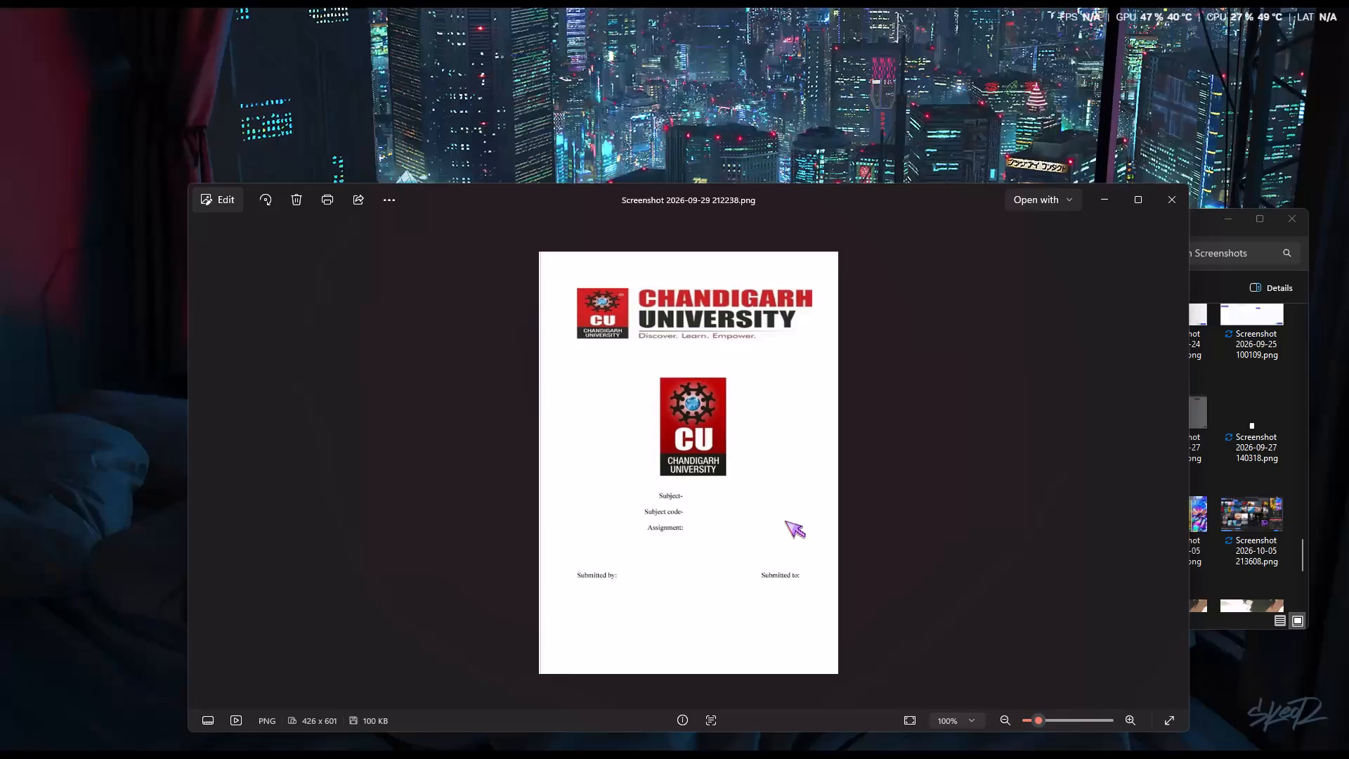
Start printing the open cover page image and set the orientation to Portrait.
{"action": "key", "text": "ctrl+p"}
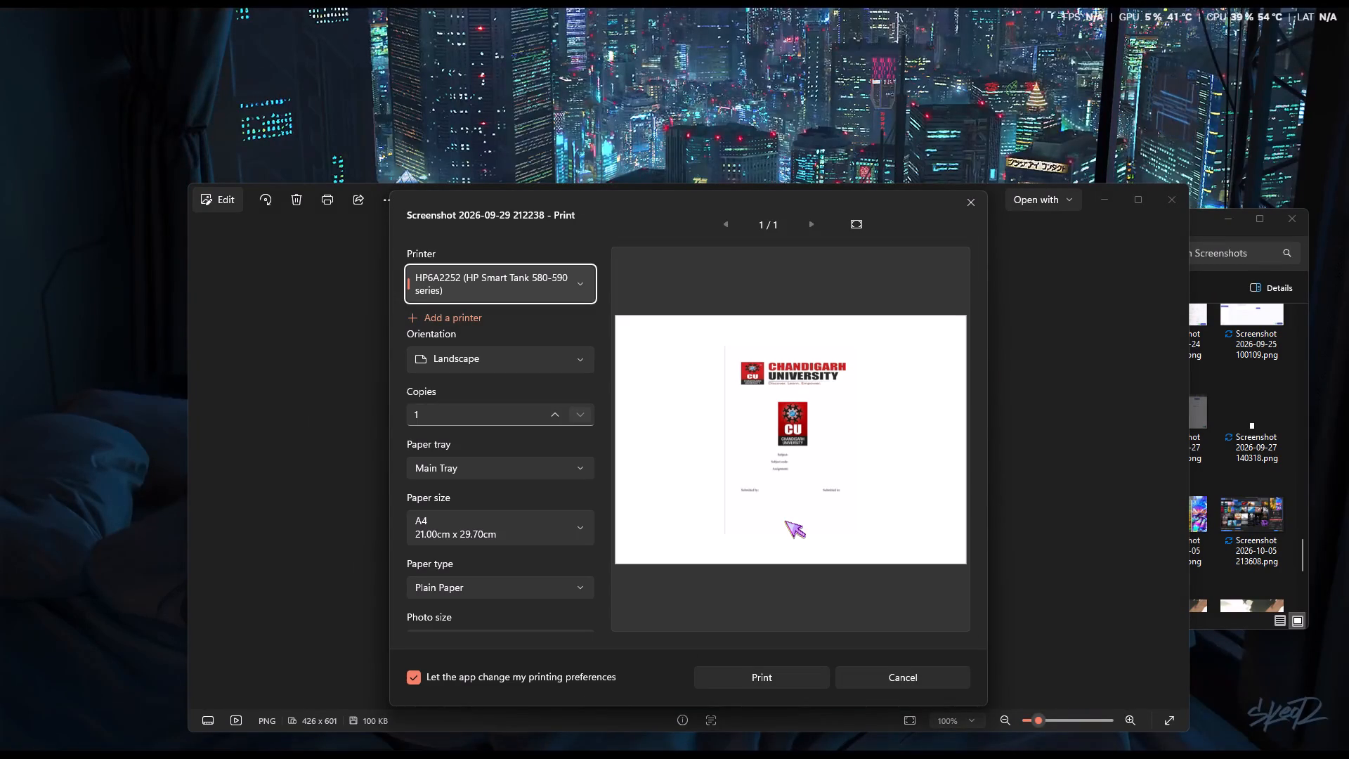
{"action": "left_click", "coordinate": [540, 363]}
{"action": "left_click", "coordinate": [478, 331]}
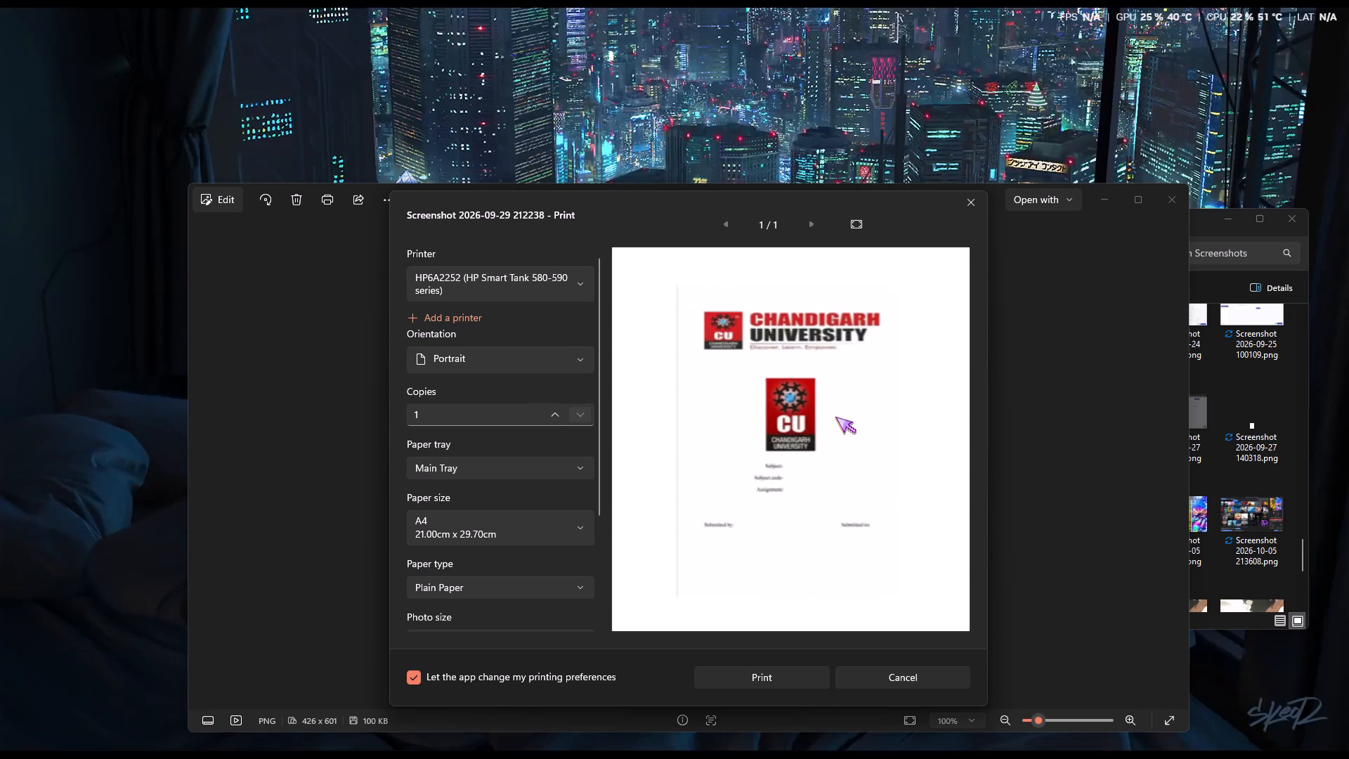
Check the available paper sizes and keep A4.
{"action": "left_click", "coordinate": [502, 521]}
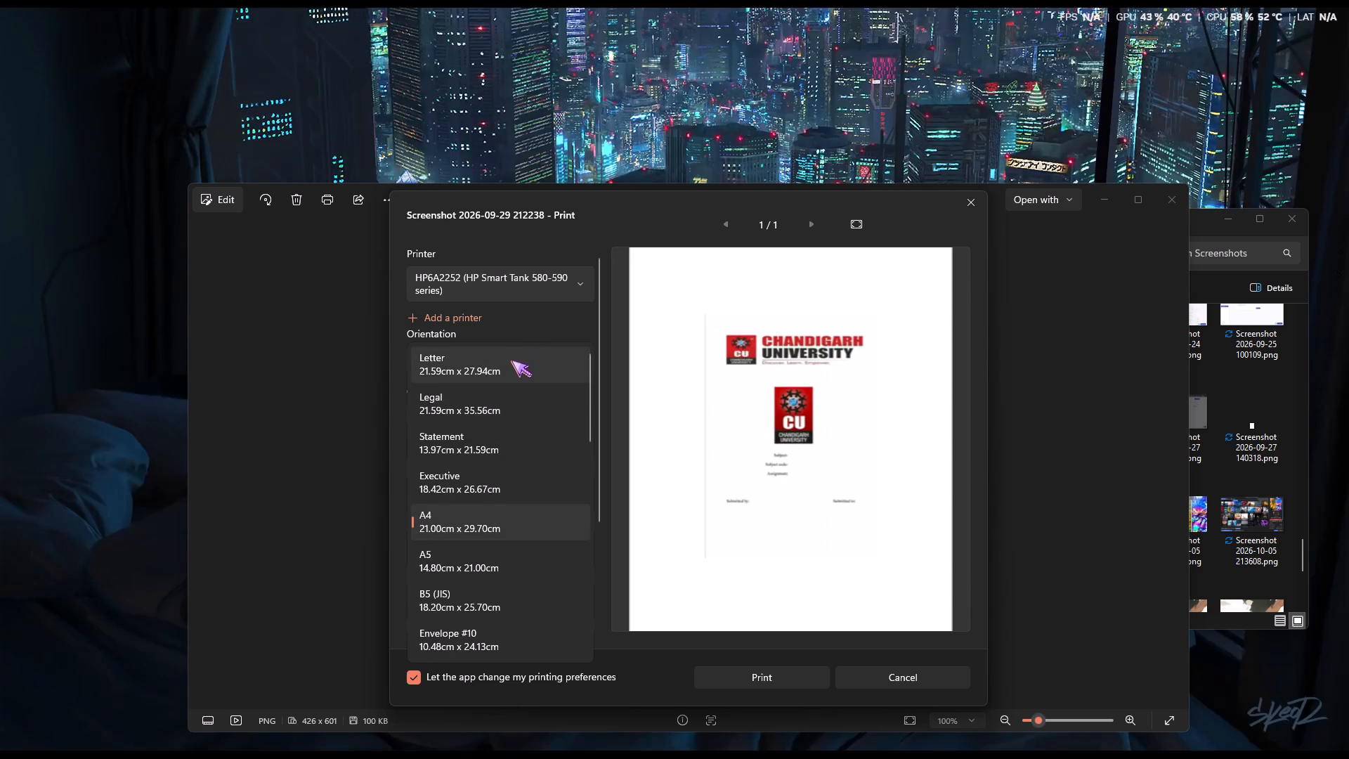
{"action": "left_click", "coordinate": [386, 523]}
{"action": "left_click", "coordinate": [424, 517]}
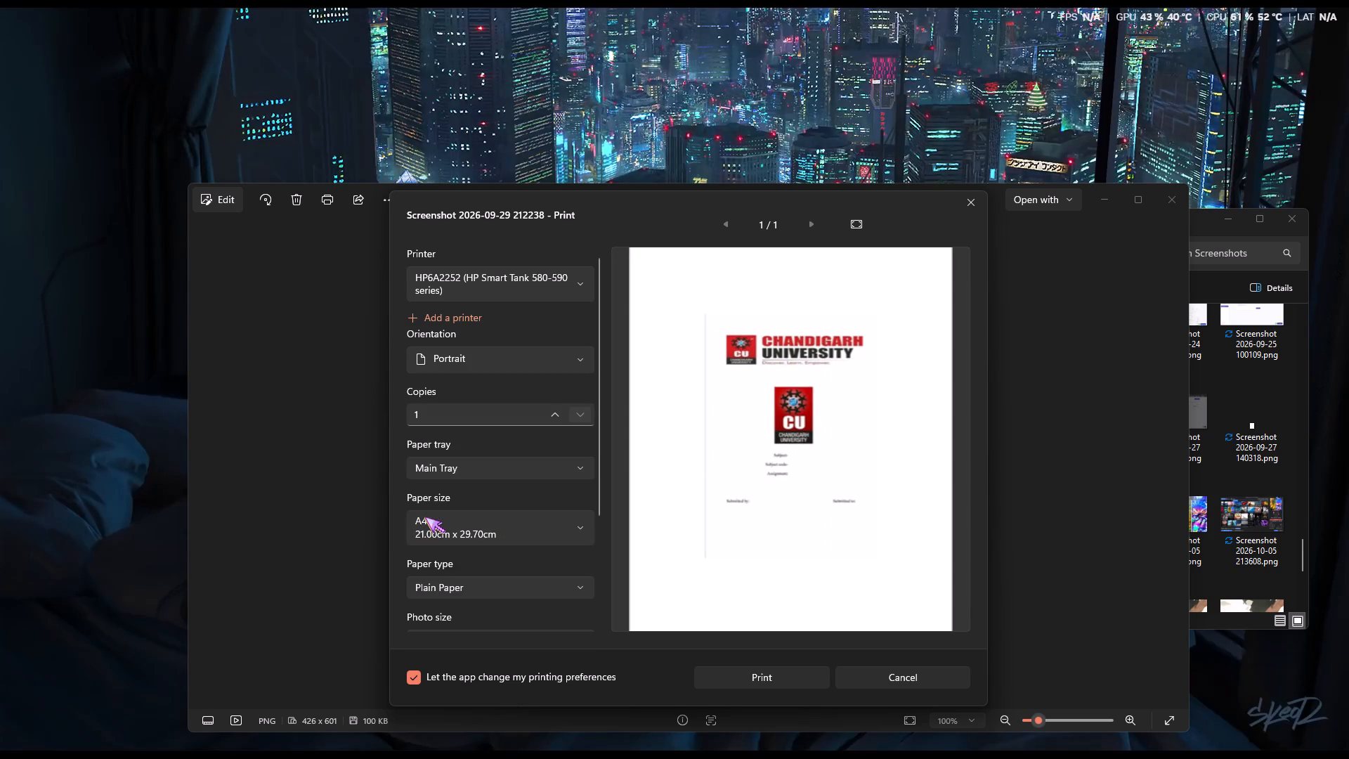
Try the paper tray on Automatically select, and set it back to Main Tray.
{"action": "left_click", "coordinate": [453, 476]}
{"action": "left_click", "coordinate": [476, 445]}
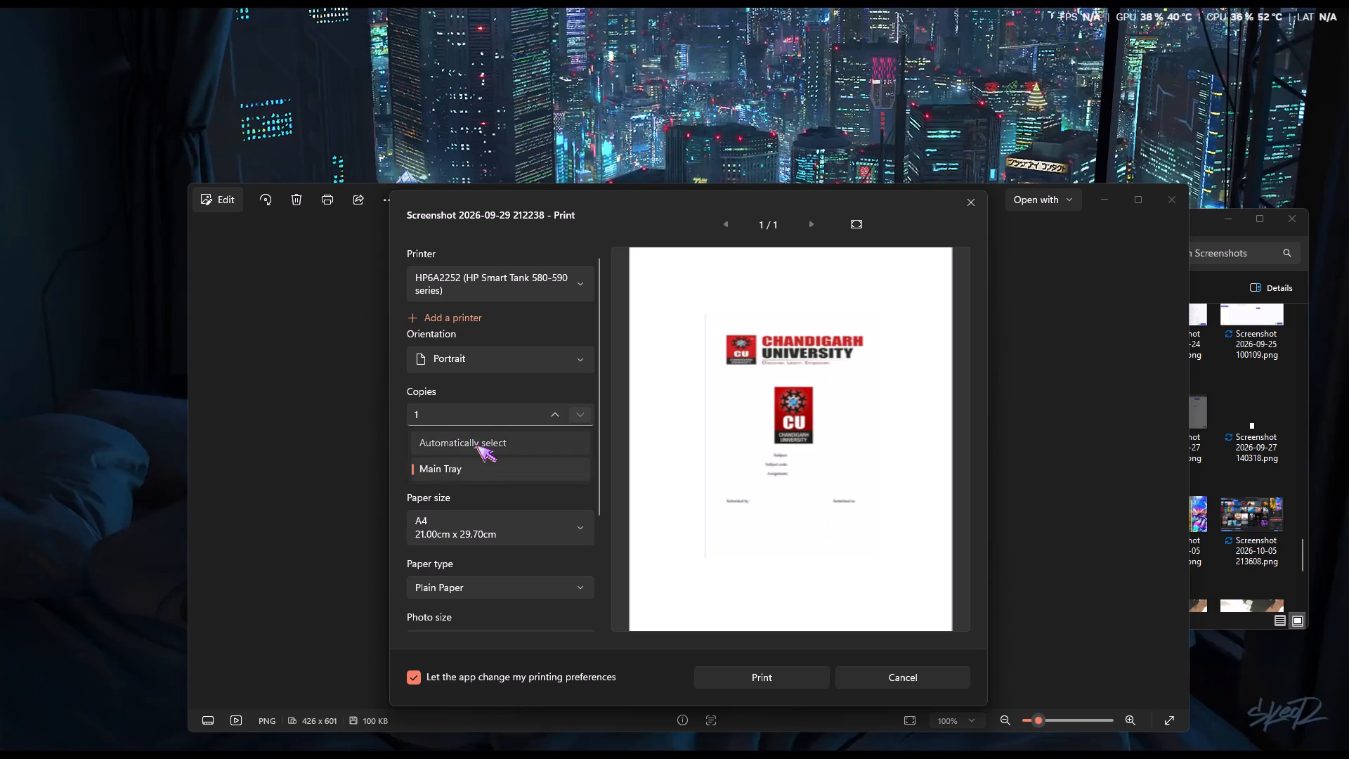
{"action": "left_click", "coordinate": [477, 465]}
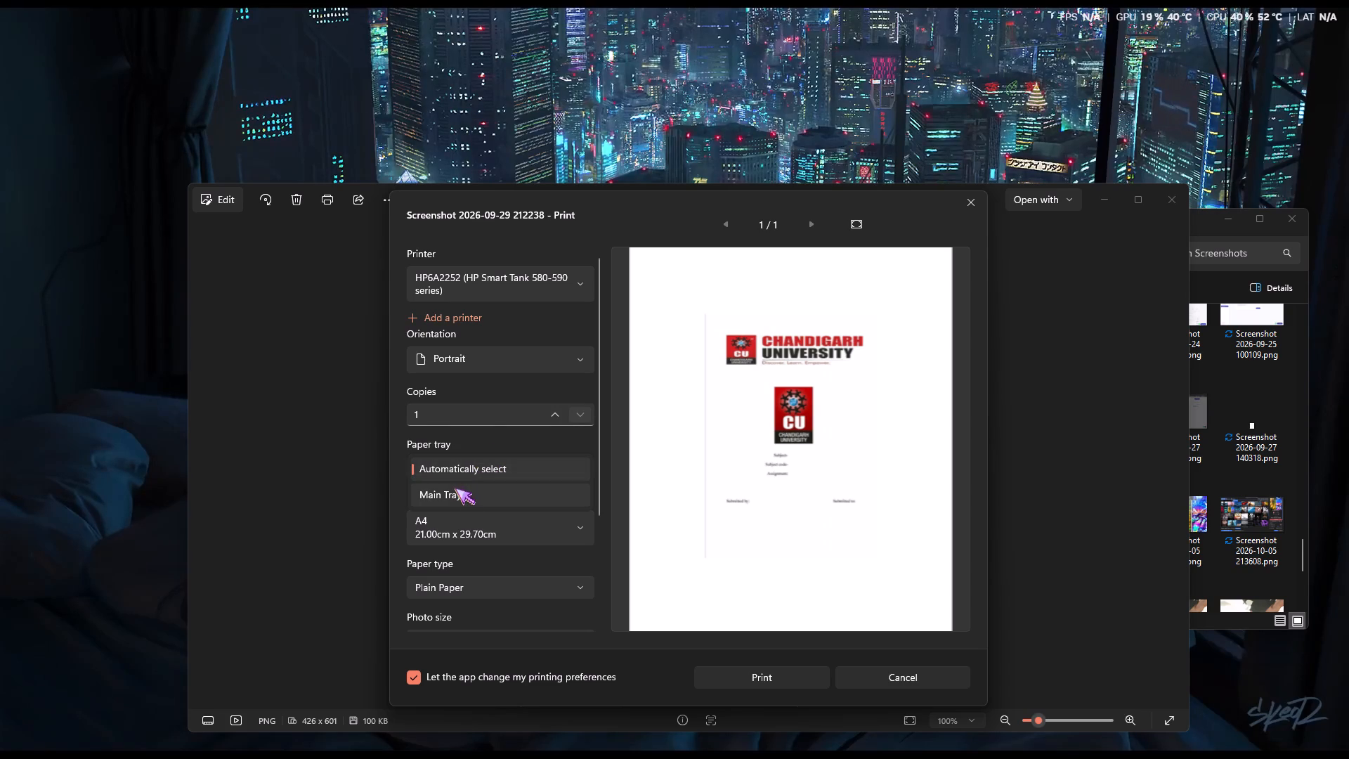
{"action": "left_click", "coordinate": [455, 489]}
Check the available photo sizes and keep Full page.
{"action": "scroll", "coordinate": [455, 489], "scroll_direction": "down", "scroll_amount": 3}
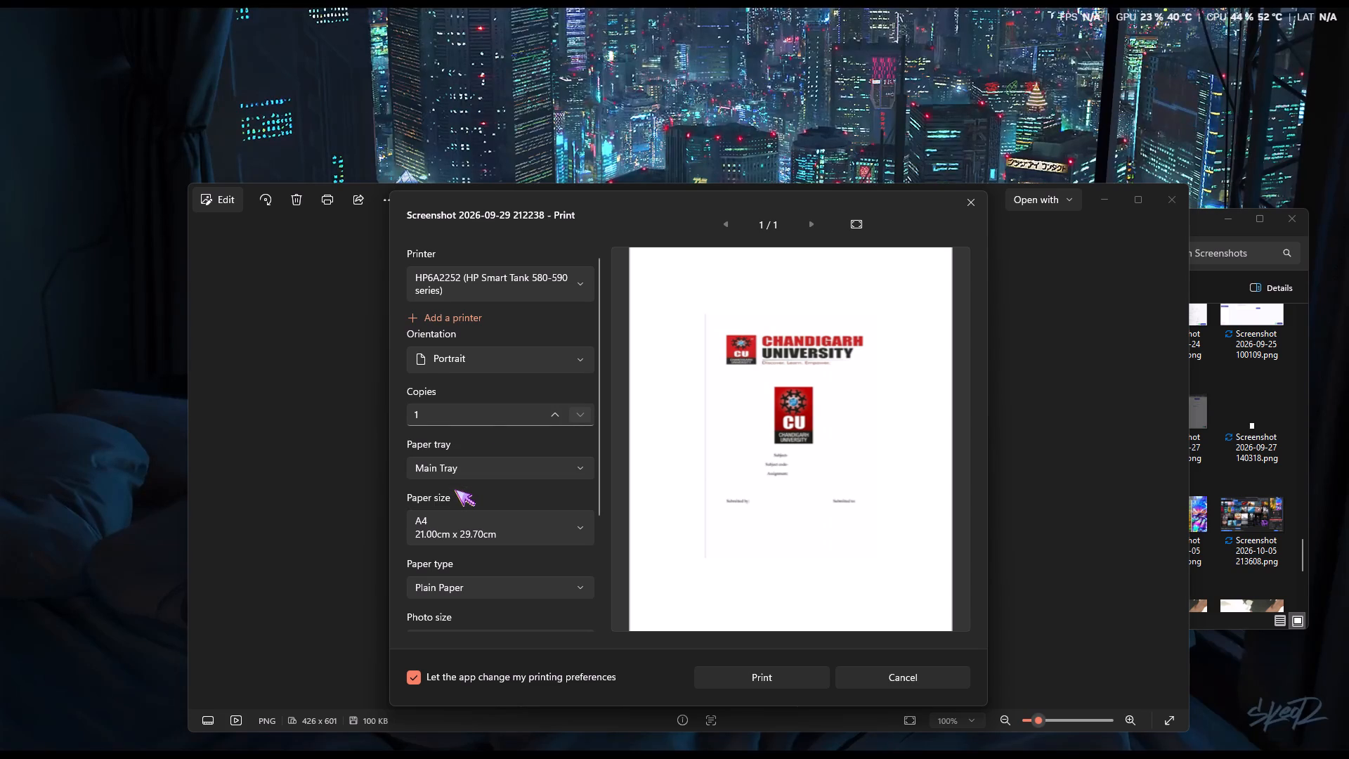
{"action": "left_click", "coordinate": [437, 493]}
{"action": "left_click", "coordinate": [443, 467]}
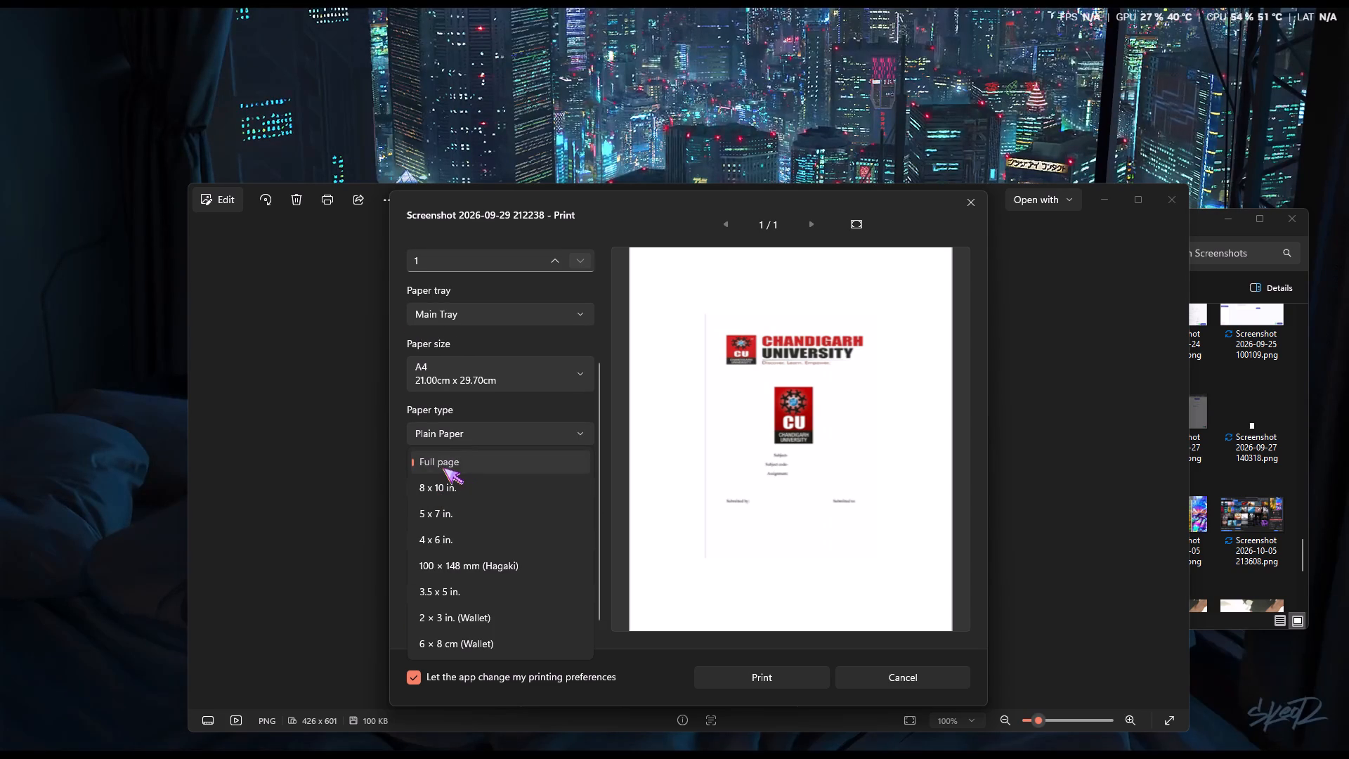
{"action": "scroll", "coordinate": [452, 611], "scroll_direction": "up", "scroll_amount": 3}
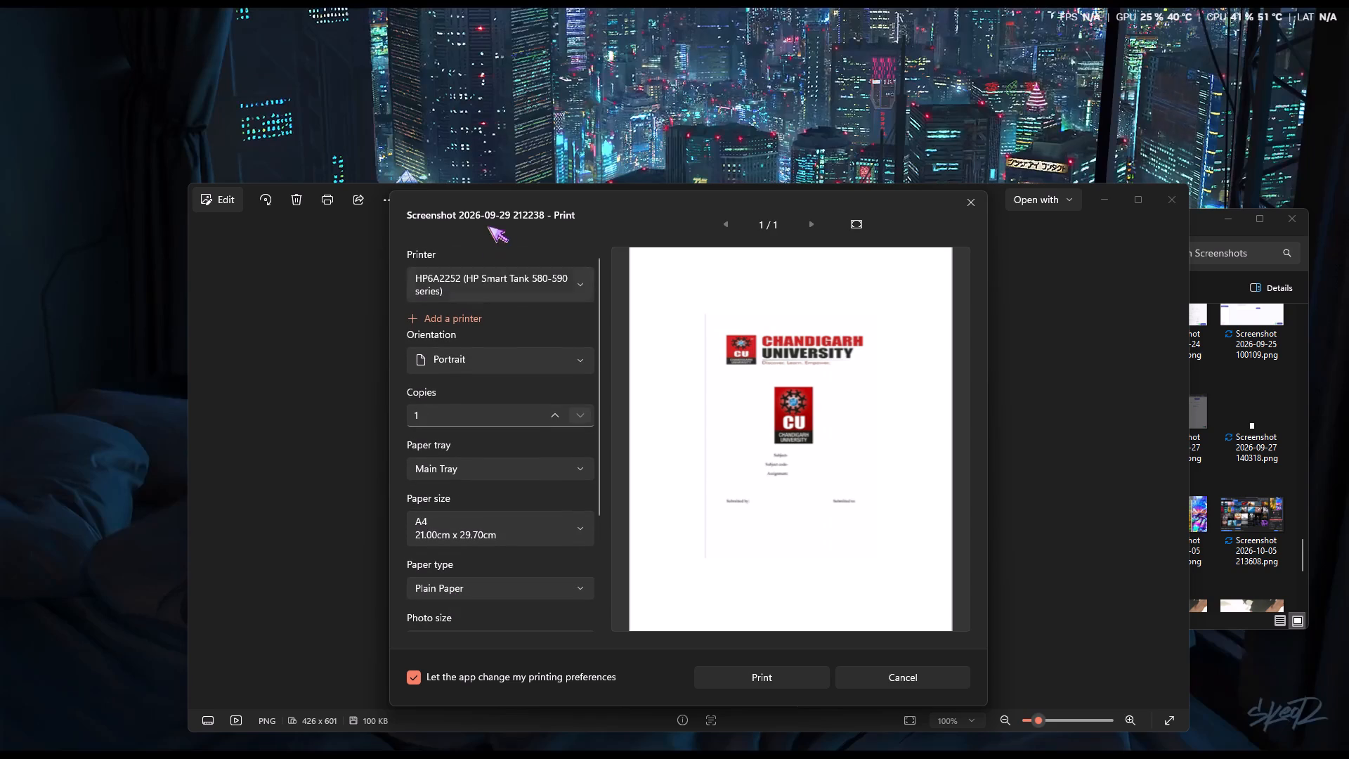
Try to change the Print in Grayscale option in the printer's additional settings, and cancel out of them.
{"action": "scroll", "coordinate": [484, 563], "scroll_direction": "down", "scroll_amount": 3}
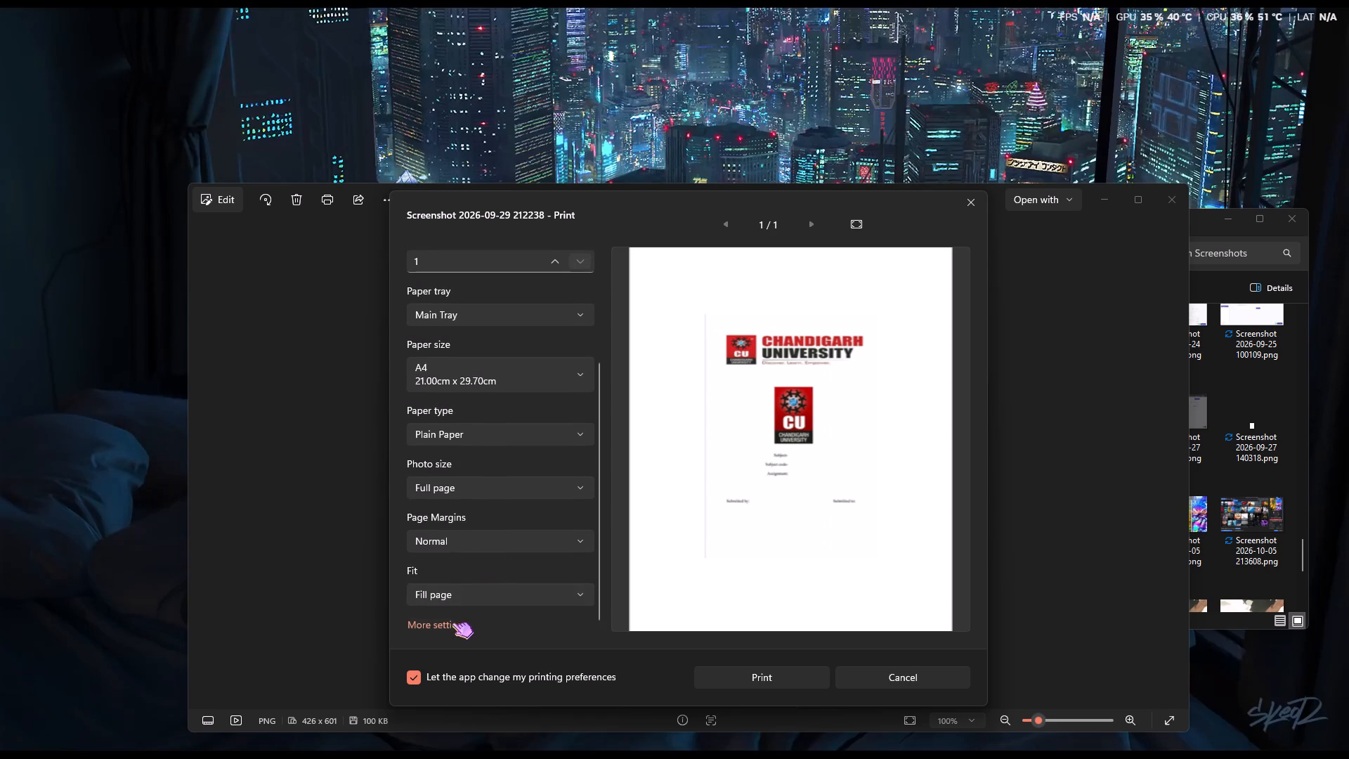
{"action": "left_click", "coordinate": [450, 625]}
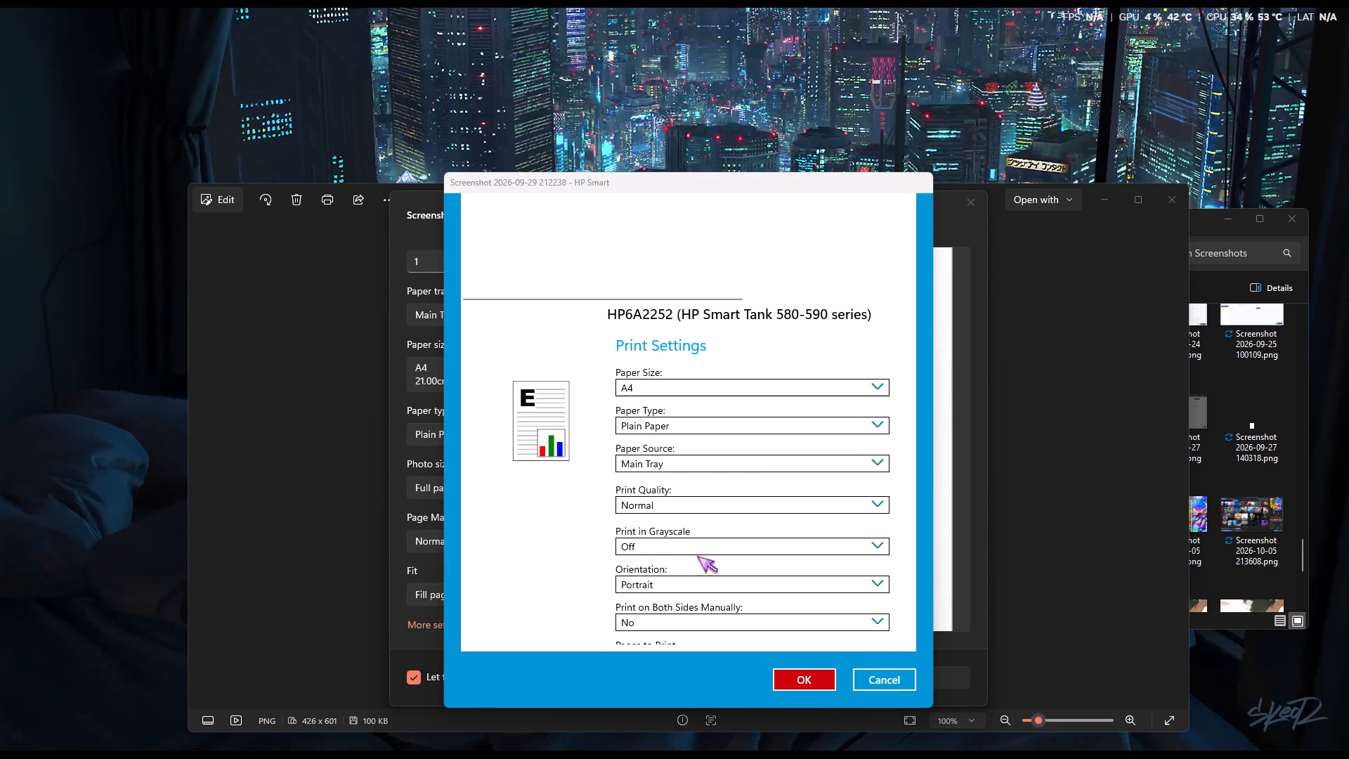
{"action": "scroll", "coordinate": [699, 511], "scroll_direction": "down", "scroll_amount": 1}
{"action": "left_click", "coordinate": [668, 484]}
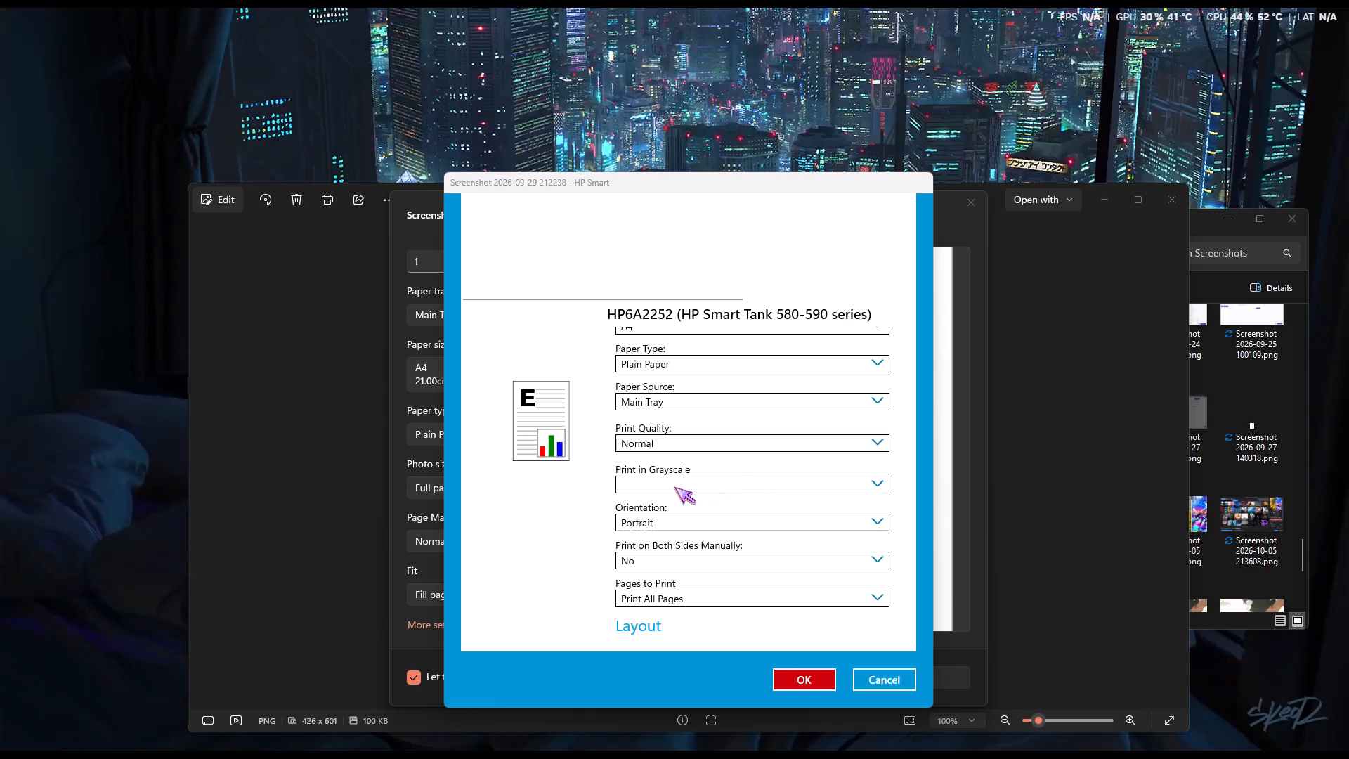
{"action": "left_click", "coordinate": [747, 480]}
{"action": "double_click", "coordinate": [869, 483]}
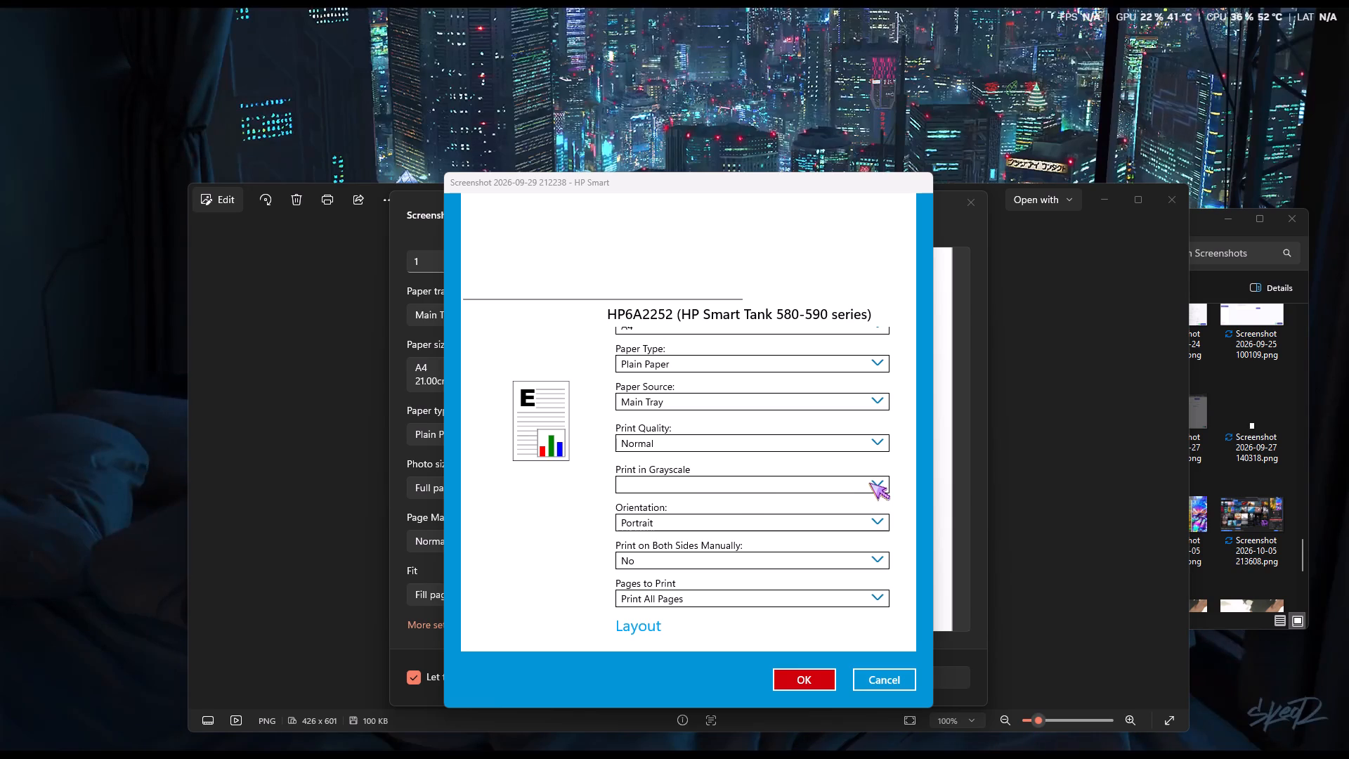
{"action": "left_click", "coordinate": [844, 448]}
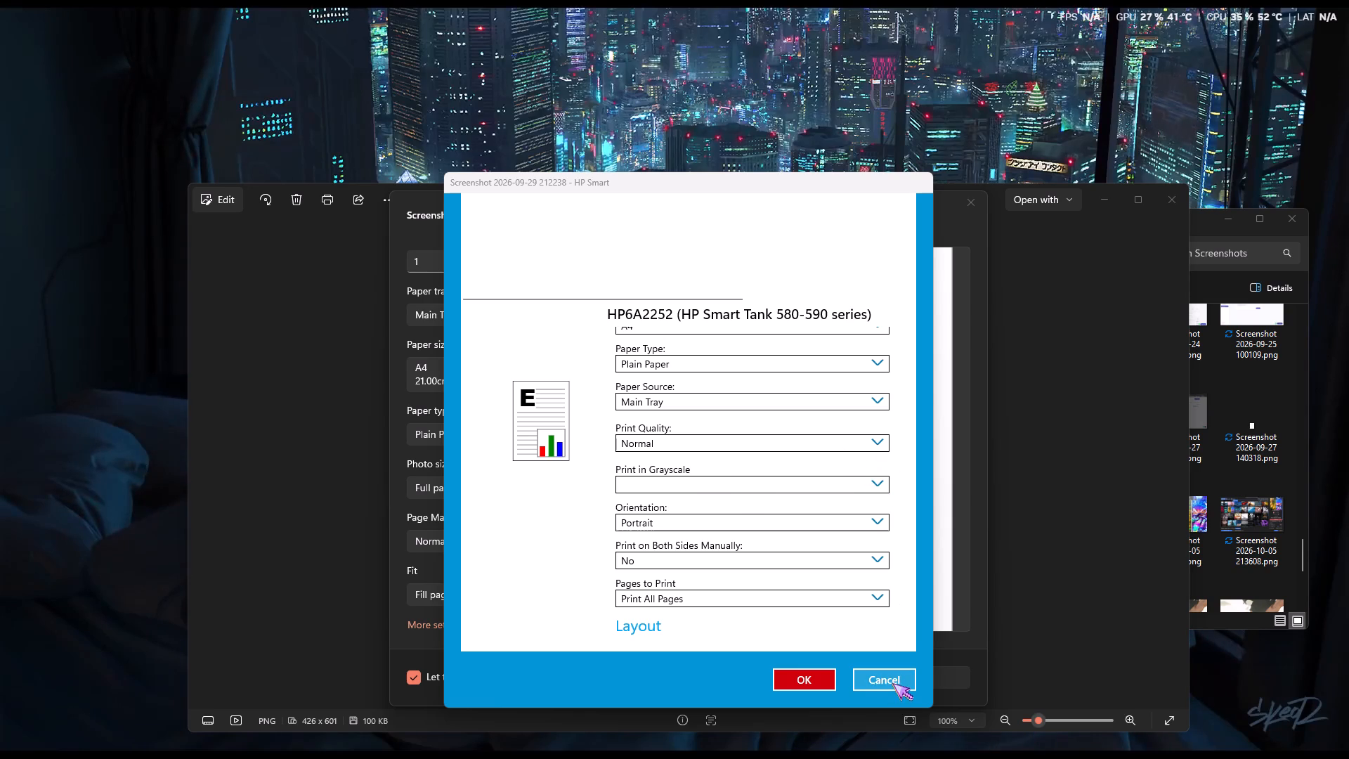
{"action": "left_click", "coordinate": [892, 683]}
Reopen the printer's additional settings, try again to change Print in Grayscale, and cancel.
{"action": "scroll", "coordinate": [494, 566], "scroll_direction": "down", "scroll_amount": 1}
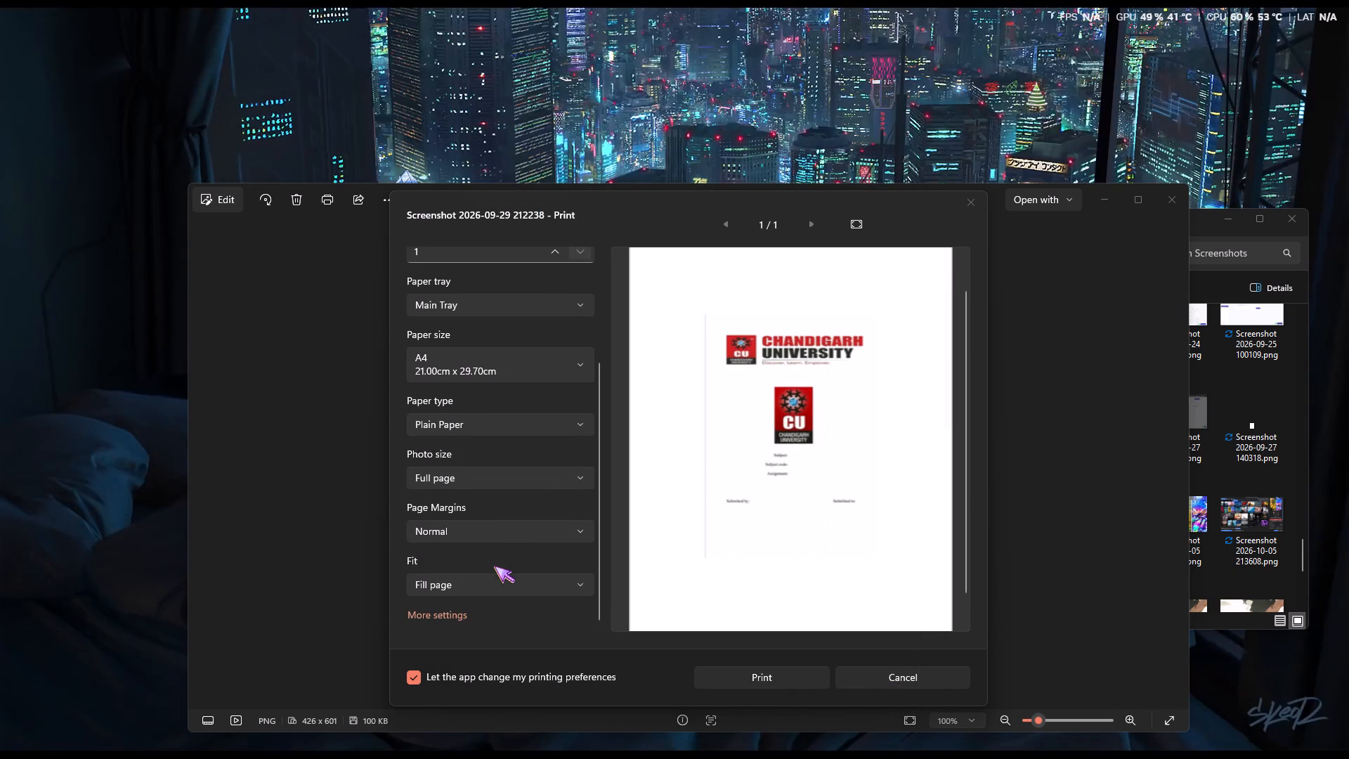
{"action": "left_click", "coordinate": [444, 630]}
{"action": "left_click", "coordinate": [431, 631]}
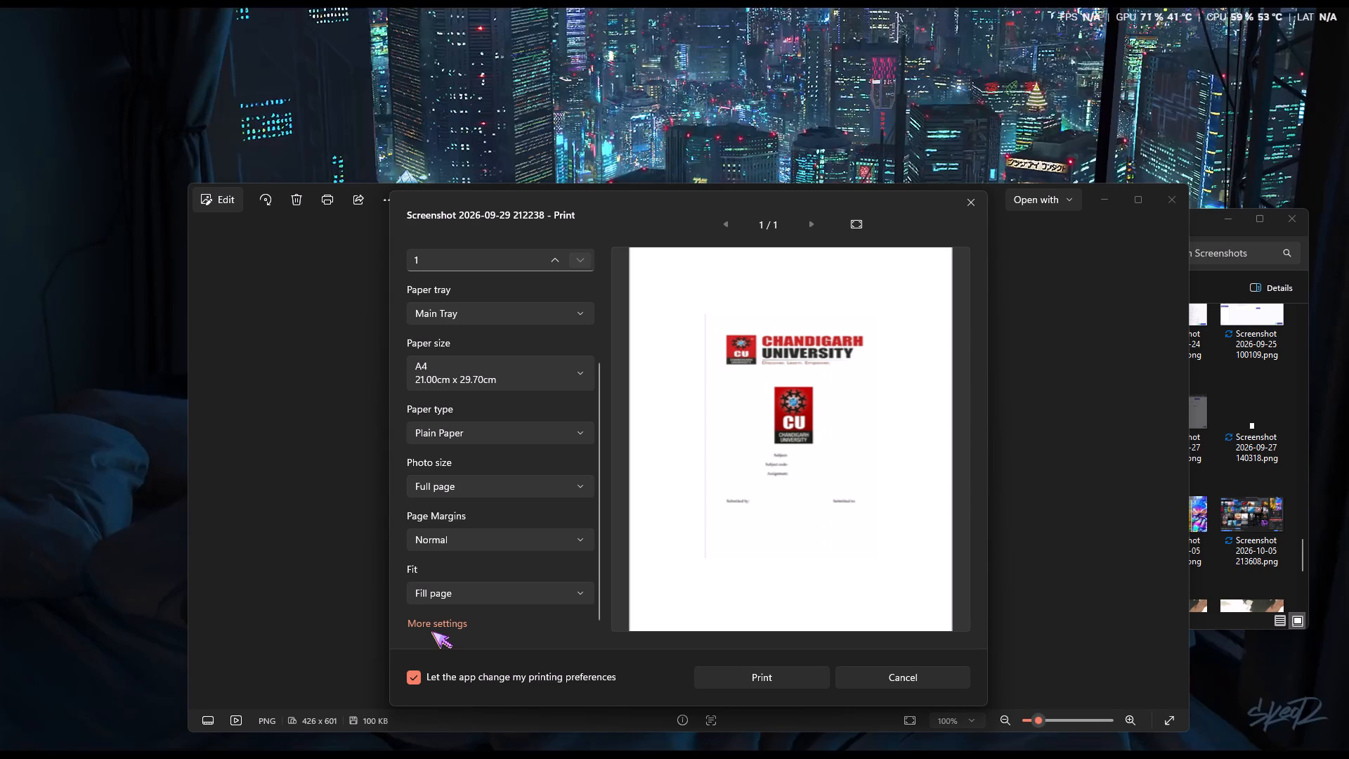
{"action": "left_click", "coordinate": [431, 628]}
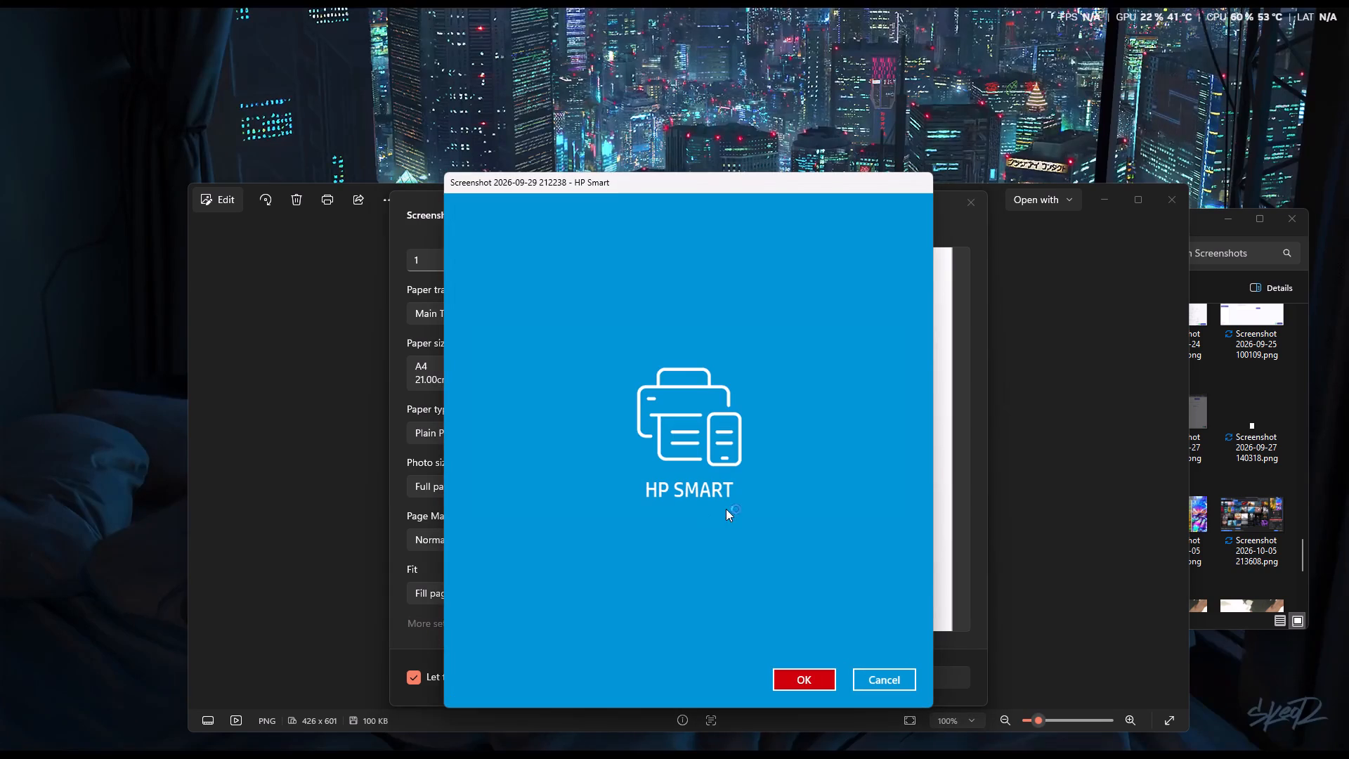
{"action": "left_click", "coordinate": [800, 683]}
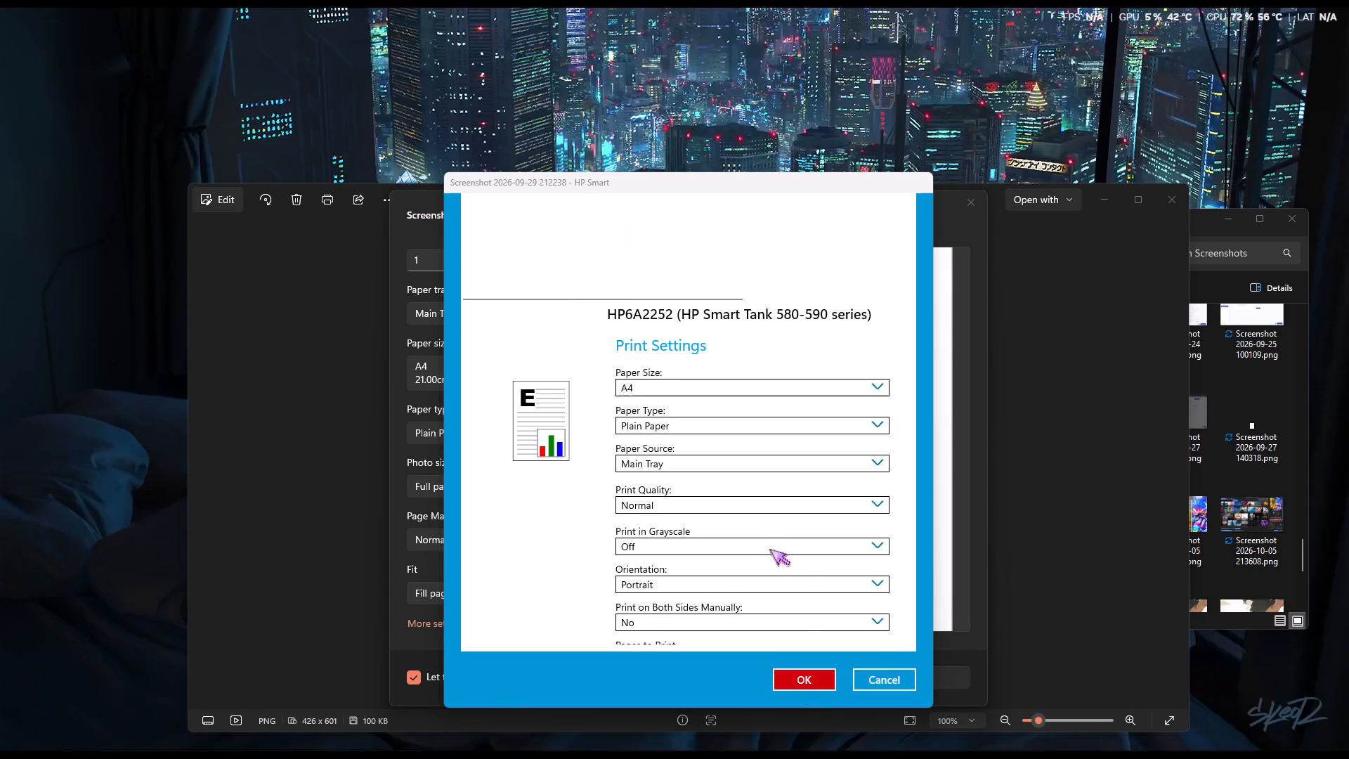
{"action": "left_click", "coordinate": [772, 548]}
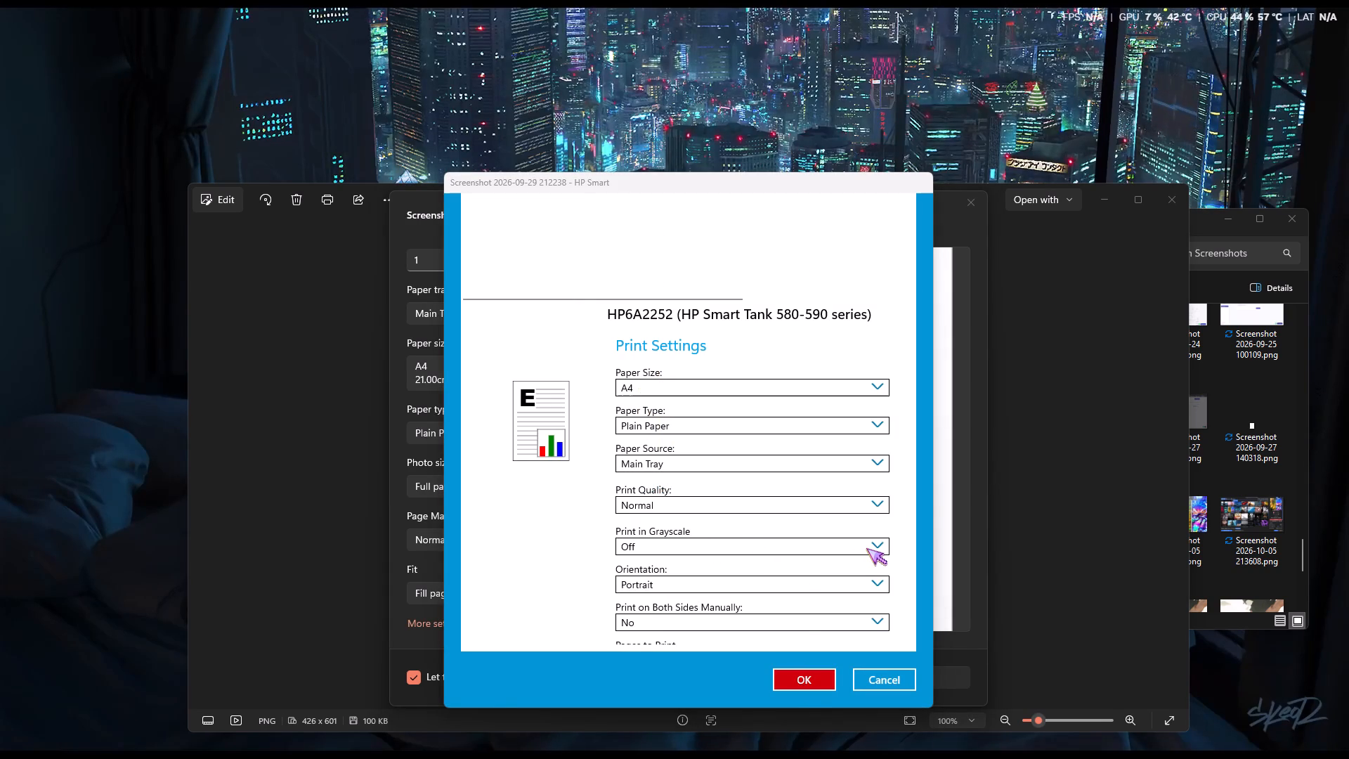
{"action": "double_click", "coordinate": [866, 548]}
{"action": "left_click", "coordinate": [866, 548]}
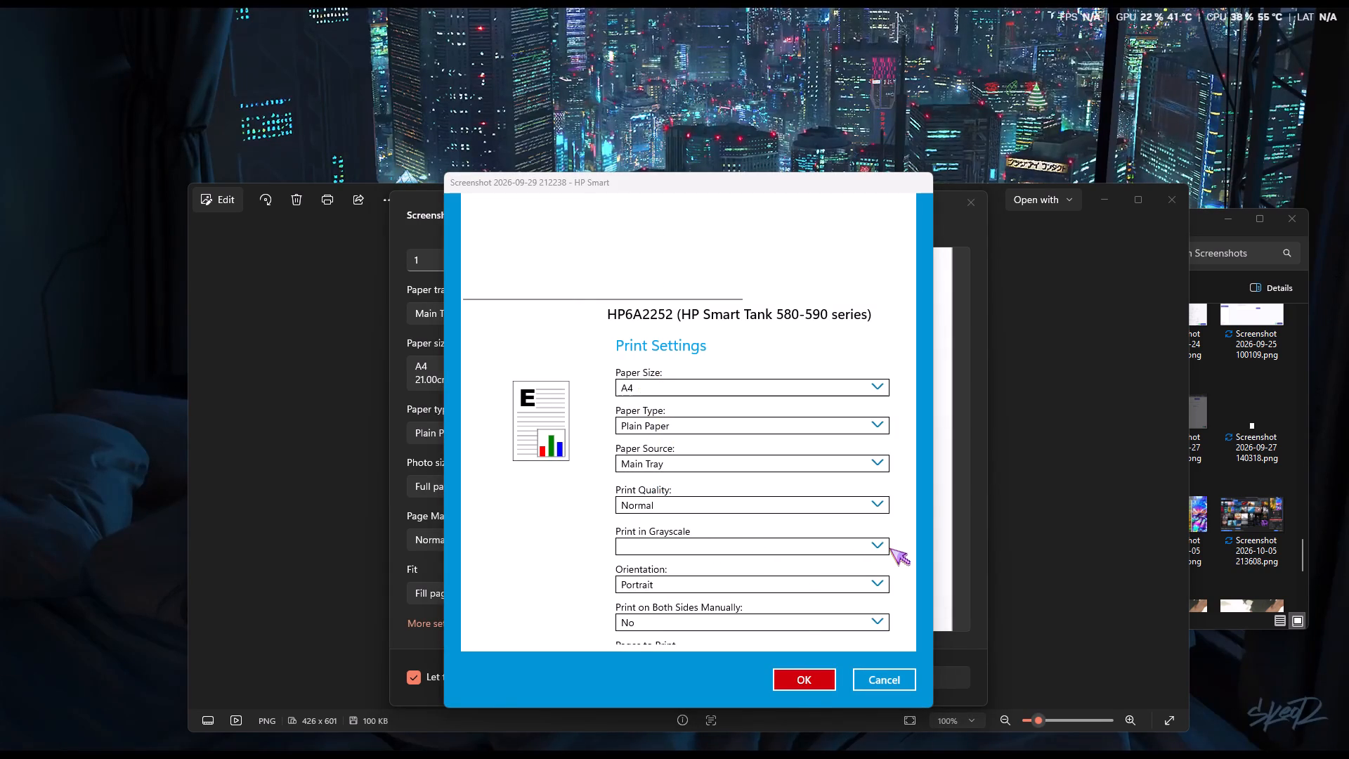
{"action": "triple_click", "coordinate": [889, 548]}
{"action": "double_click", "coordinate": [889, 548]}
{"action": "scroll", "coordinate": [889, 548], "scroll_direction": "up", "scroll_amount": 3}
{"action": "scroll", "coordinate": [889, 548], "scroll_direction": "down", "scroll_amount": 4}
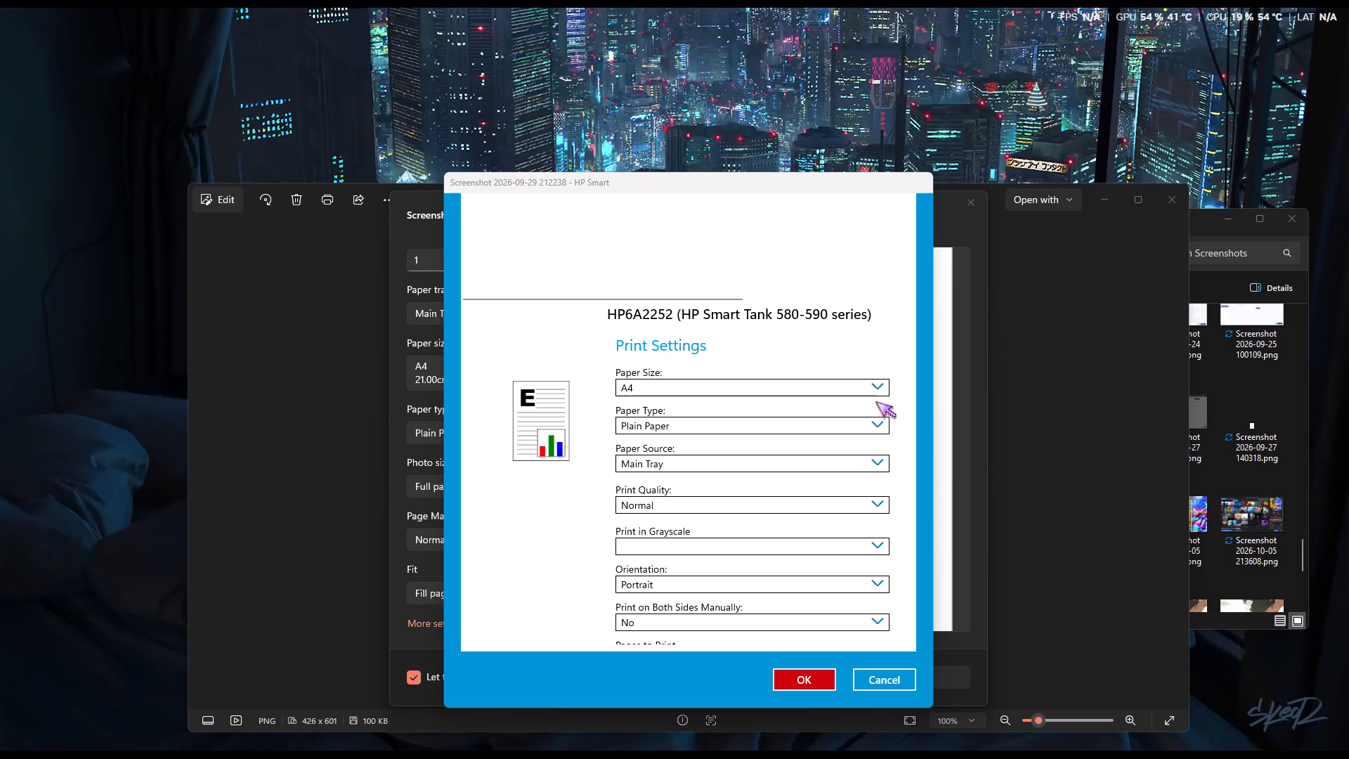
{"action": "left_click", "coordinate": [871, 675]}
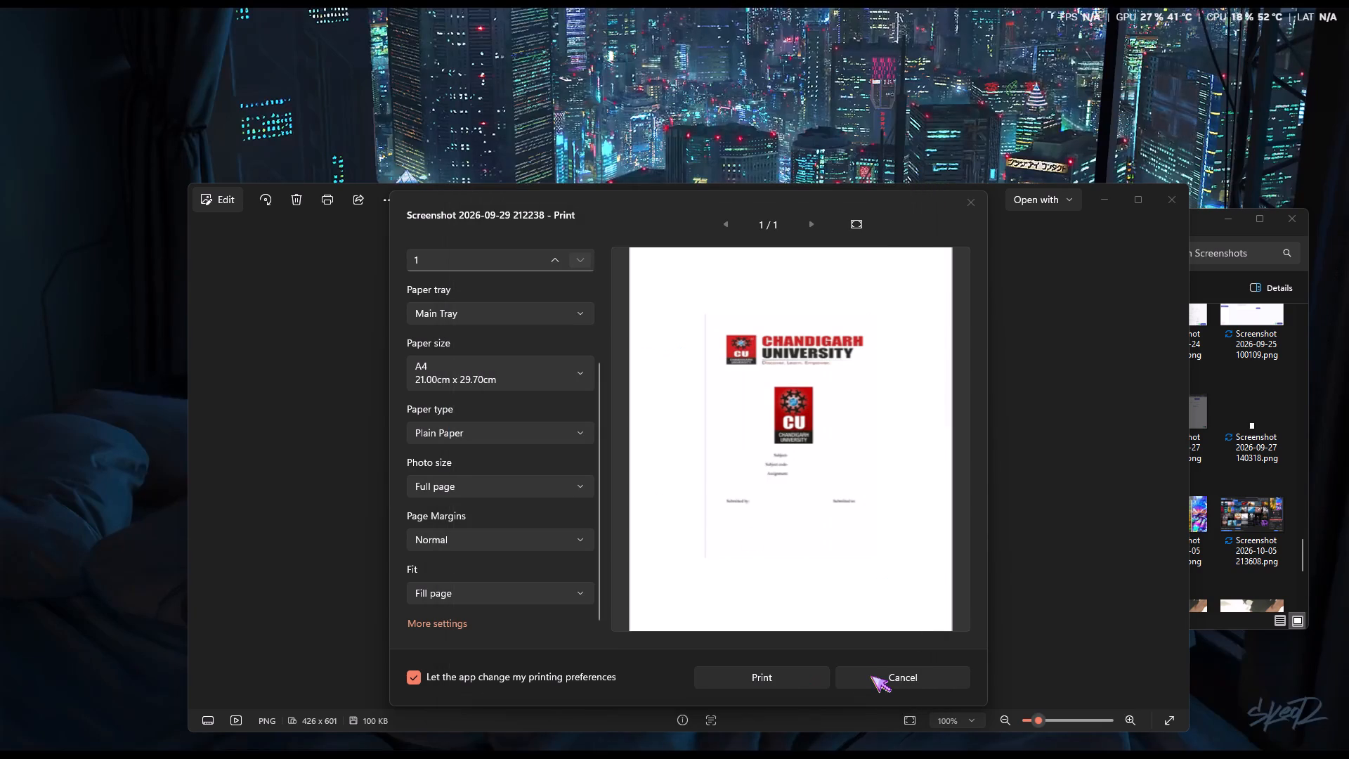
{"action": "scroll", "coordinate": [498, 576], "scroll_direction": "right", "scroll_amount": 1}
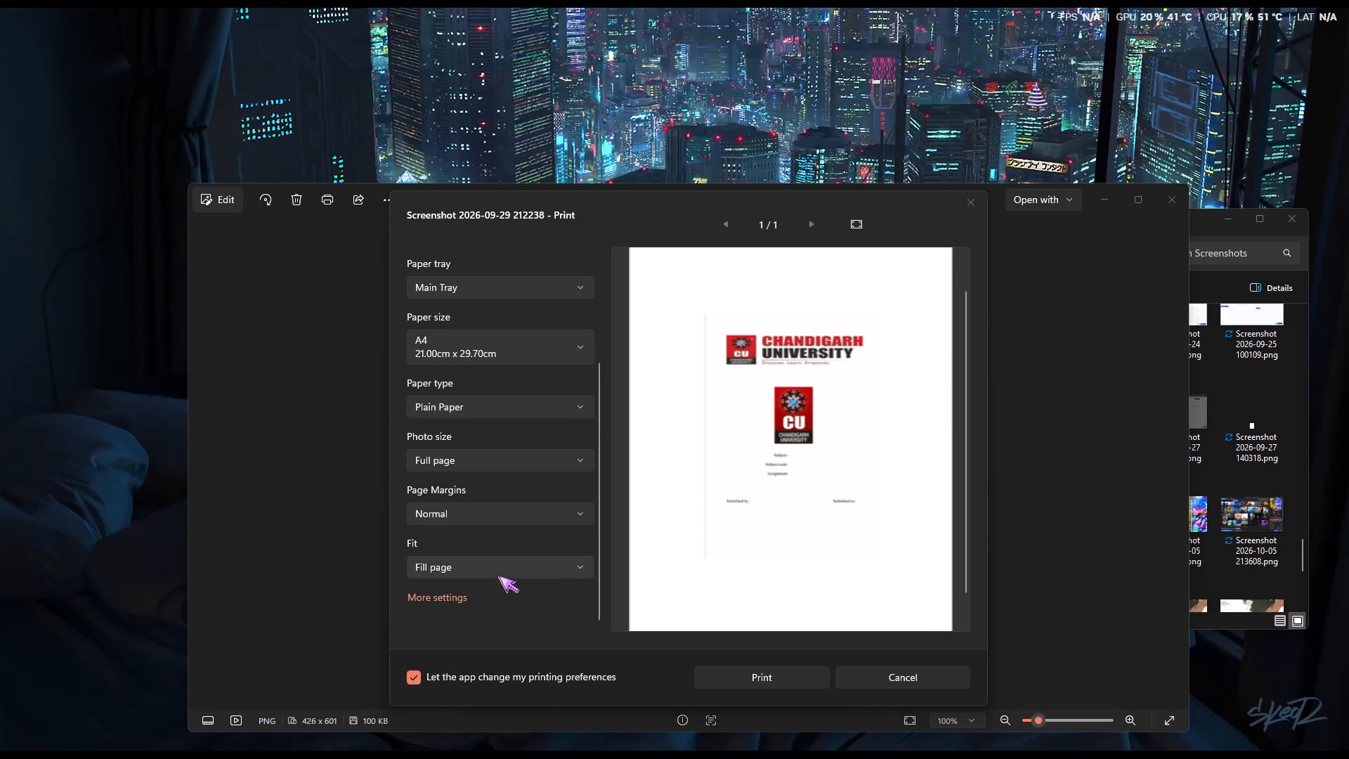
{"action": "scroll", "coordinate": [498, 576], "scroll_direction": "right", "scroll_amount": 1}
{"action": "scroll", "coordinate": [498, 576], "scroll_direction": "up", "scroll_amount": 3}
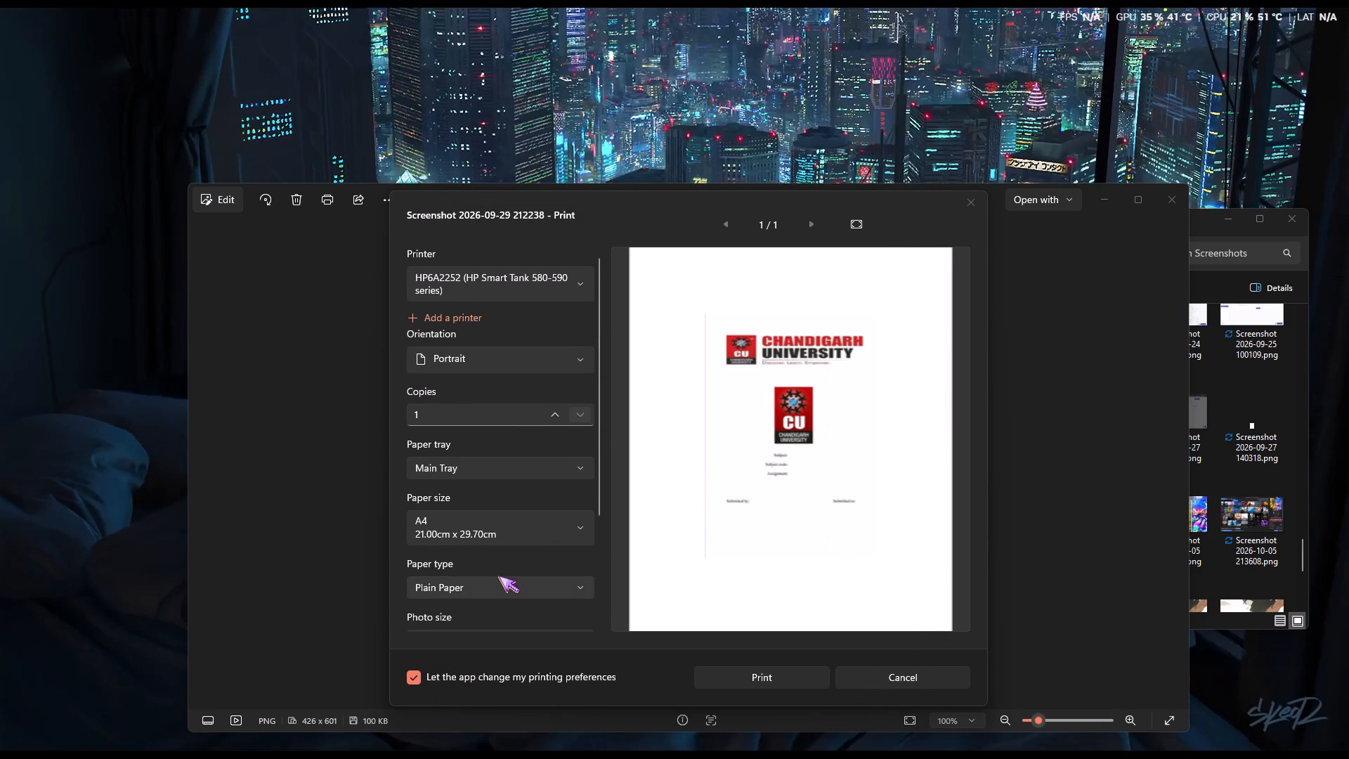
Switch to Word and open the recent document Doc1.docx to check its content.
{"action": "type", "text": "wo"}
{"action": "key", "text": "Return"}
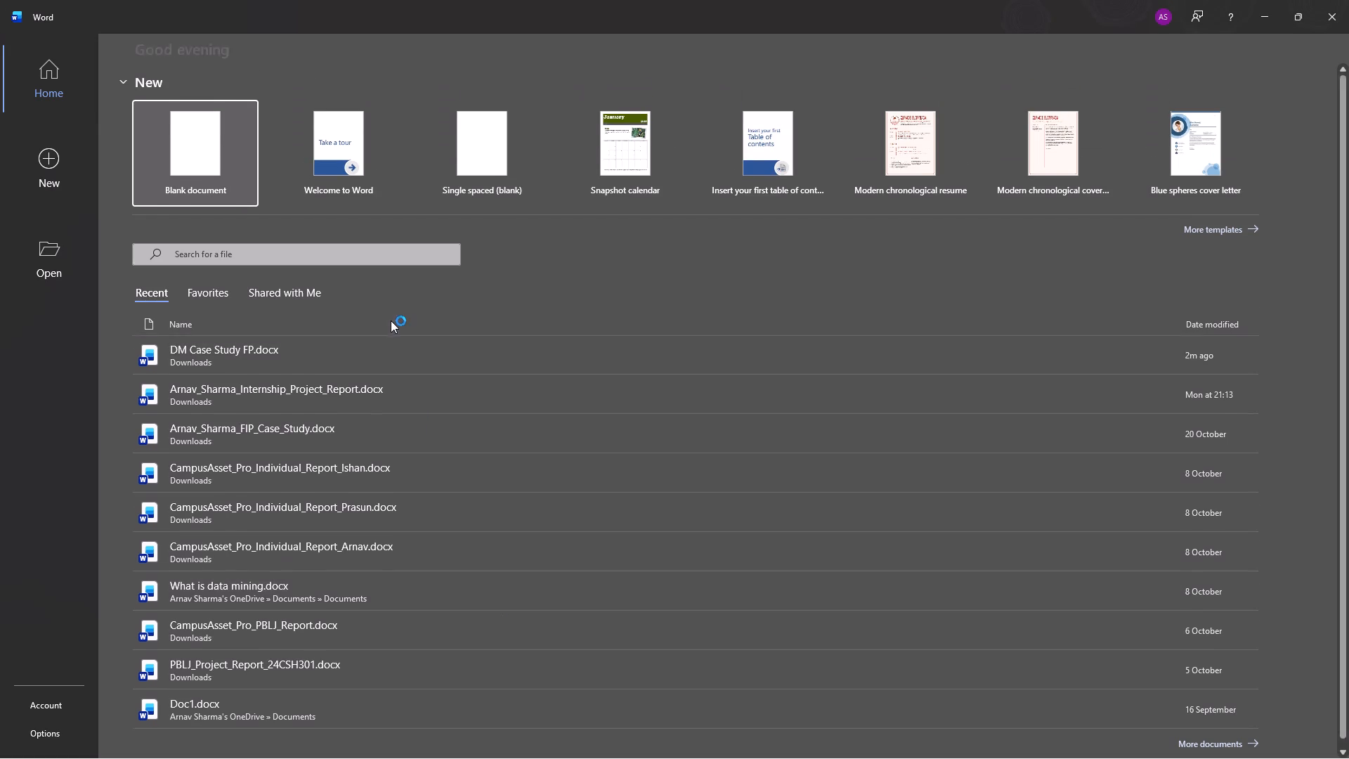
{"action": "left_click", "coordinate": [396, 701]}
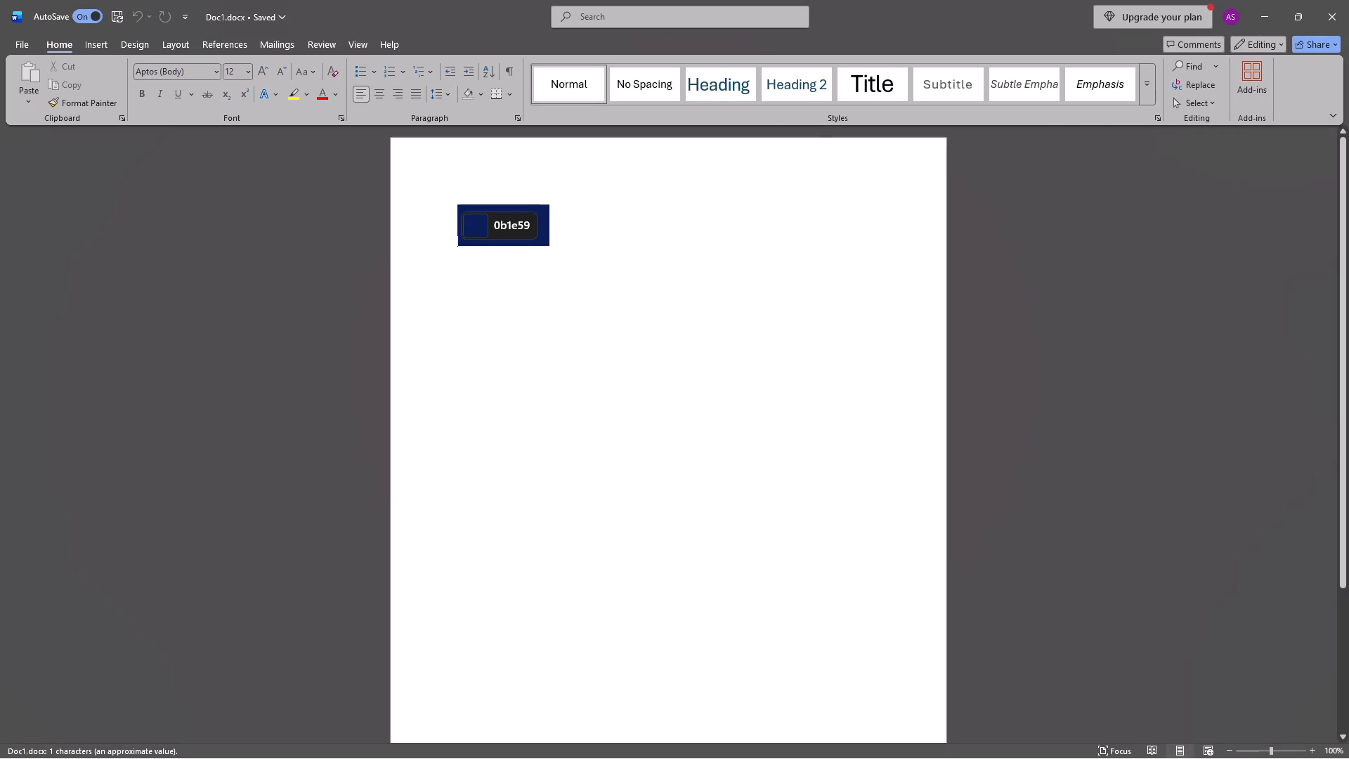
Look through the full list of recent Word documents, and close Word.
{"action": "left_click", "coordinate": [14, 45]}
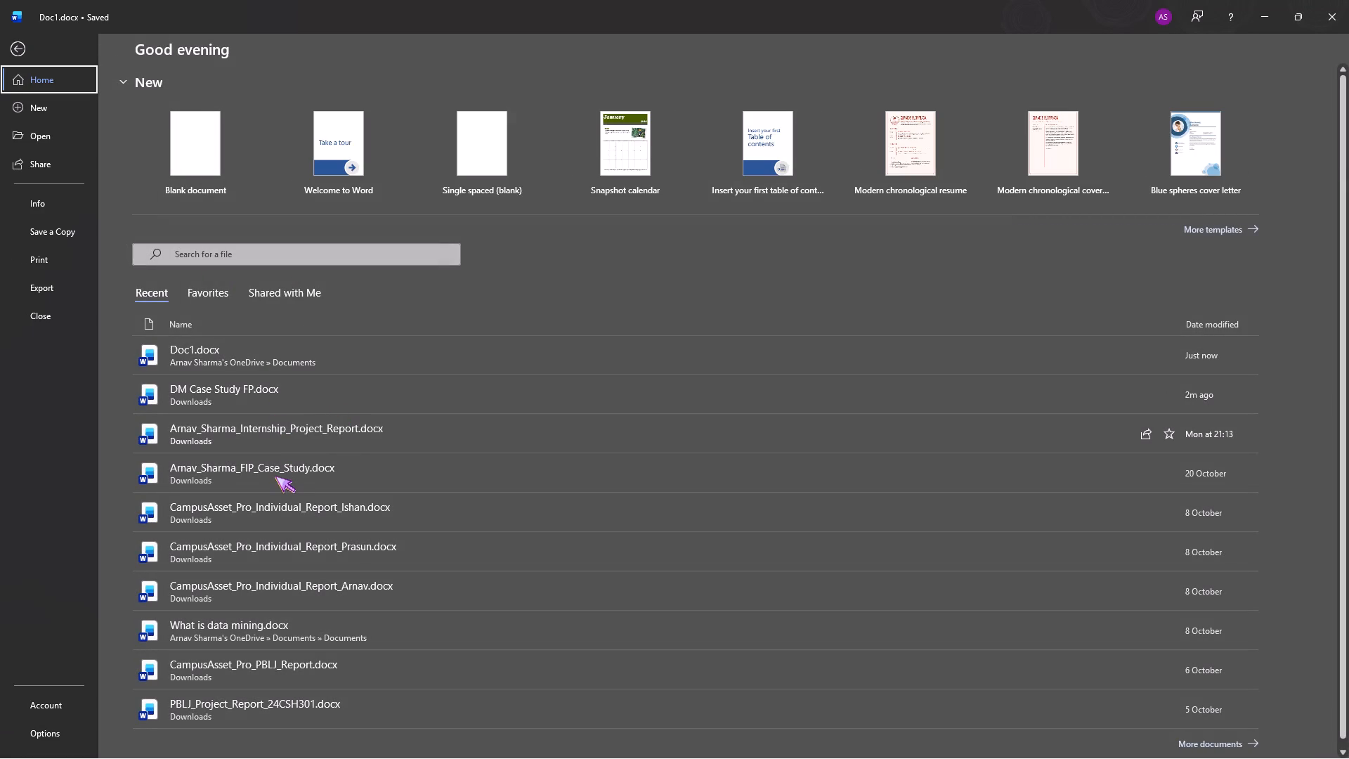
{"action": "left_click", "coordinate": [70, 138]}
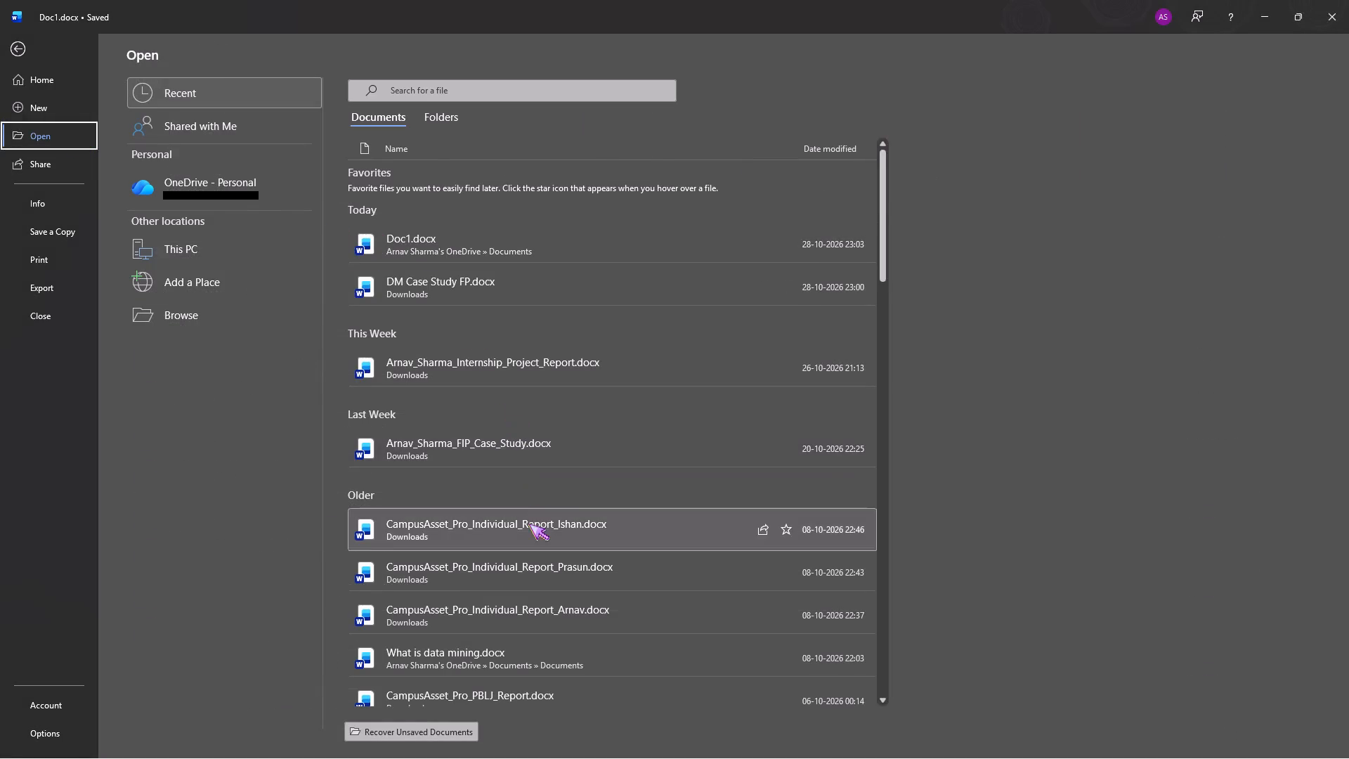
{"action": "scroll", "coordinate": [582, 513], "scroll_direction": "down", "scroll_amount": 1}
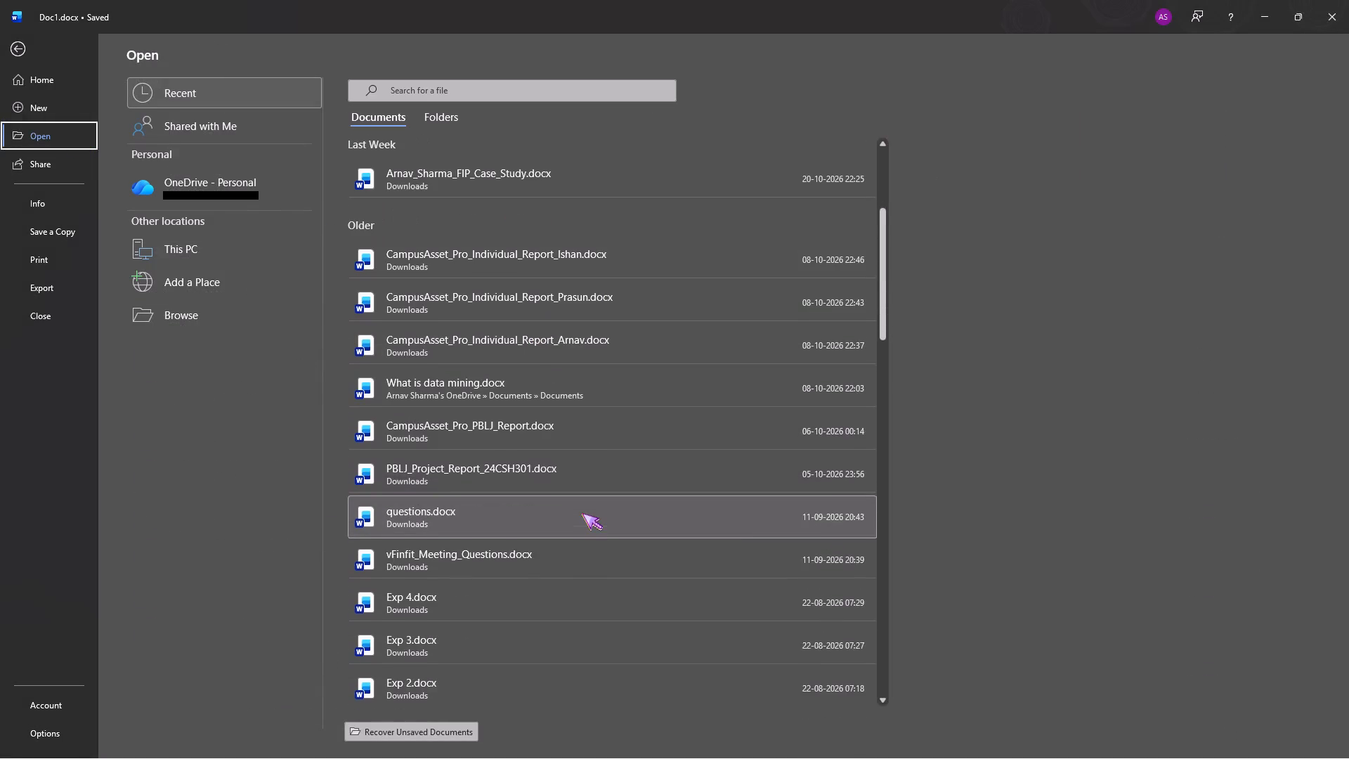
{"action": "scroll", "coordinate": [582, 513], "scroll_direction": "down", "scroll_amount": 3}
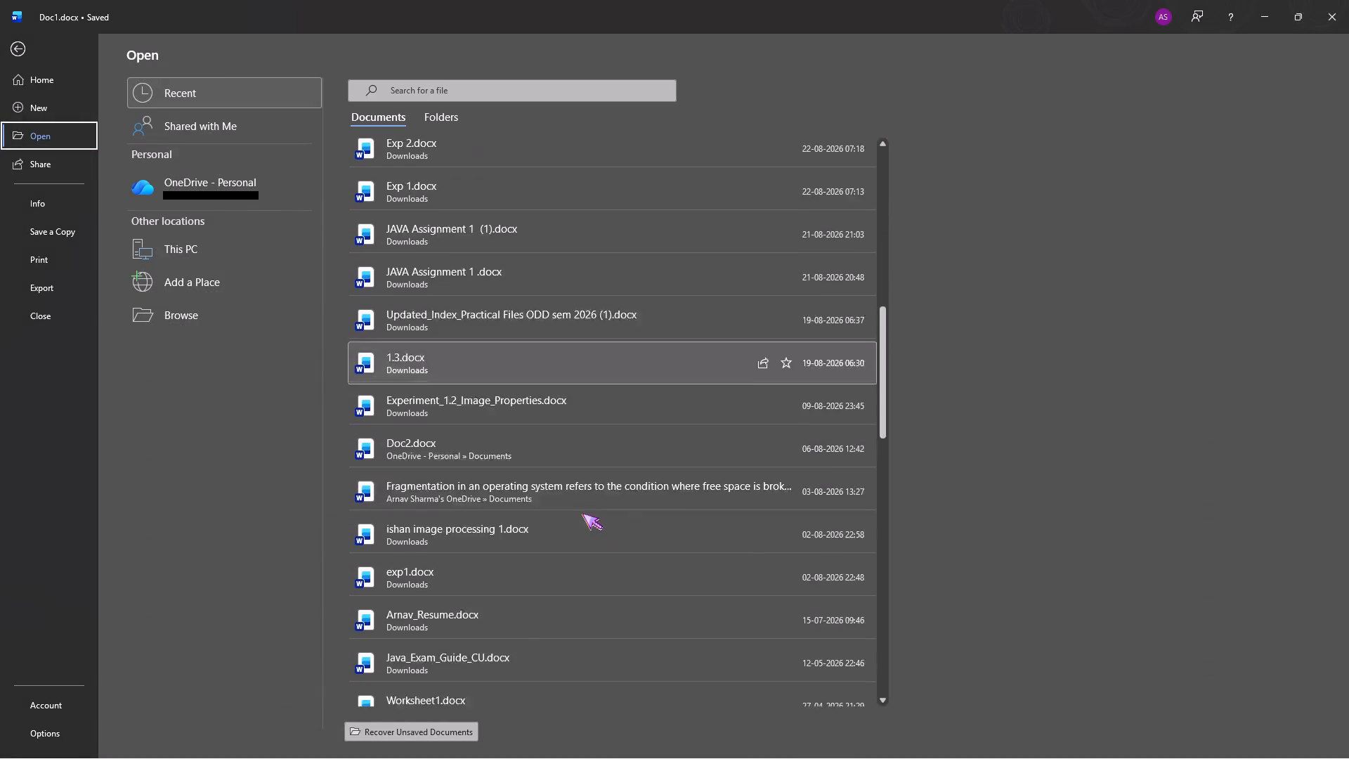
{"action": "scroll", "coordinate": [582, 513], "scroll_direction": "down", "scroll_amount": 3}
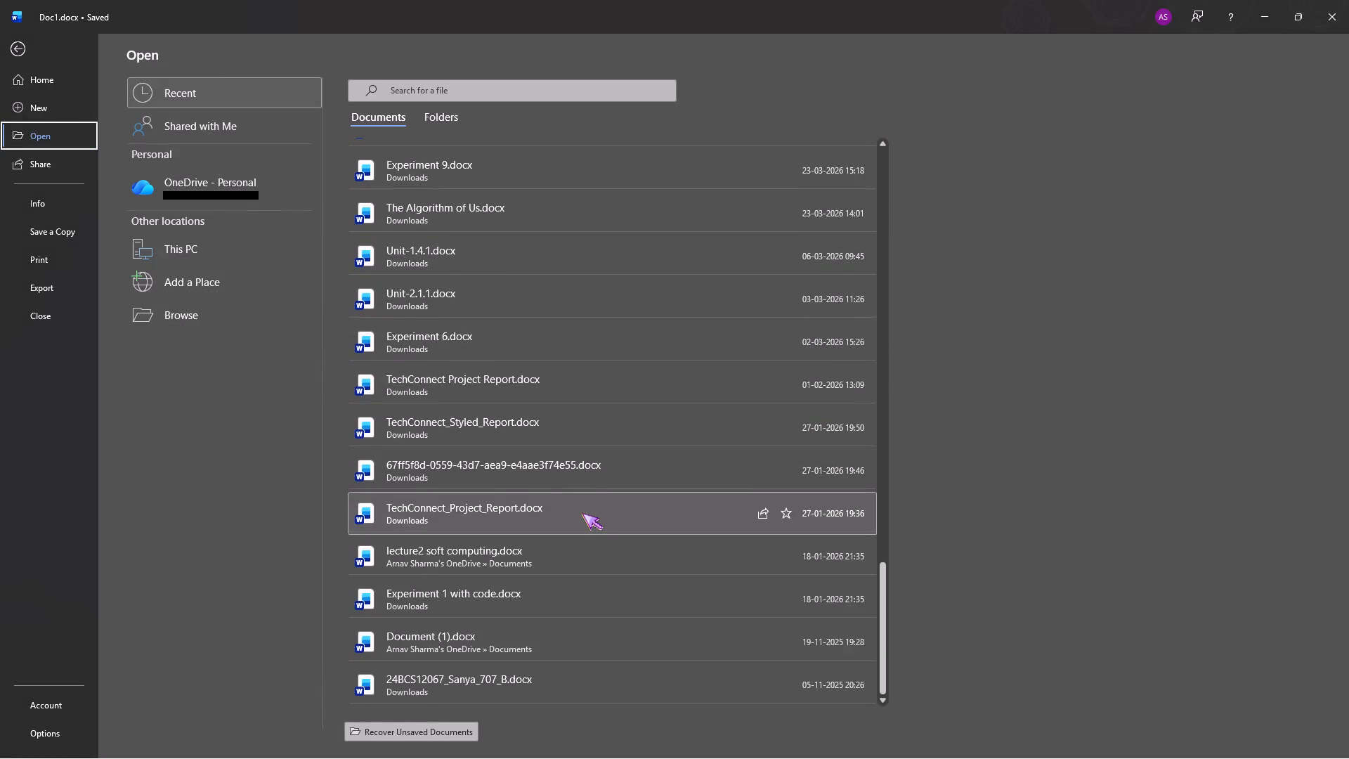
{"action": "scroll", "coordinate": [582, 513], "scroll_direction": "up", "scroll_amount": 6}
{"action": "left_click", "coordinate": [1348, 0]}
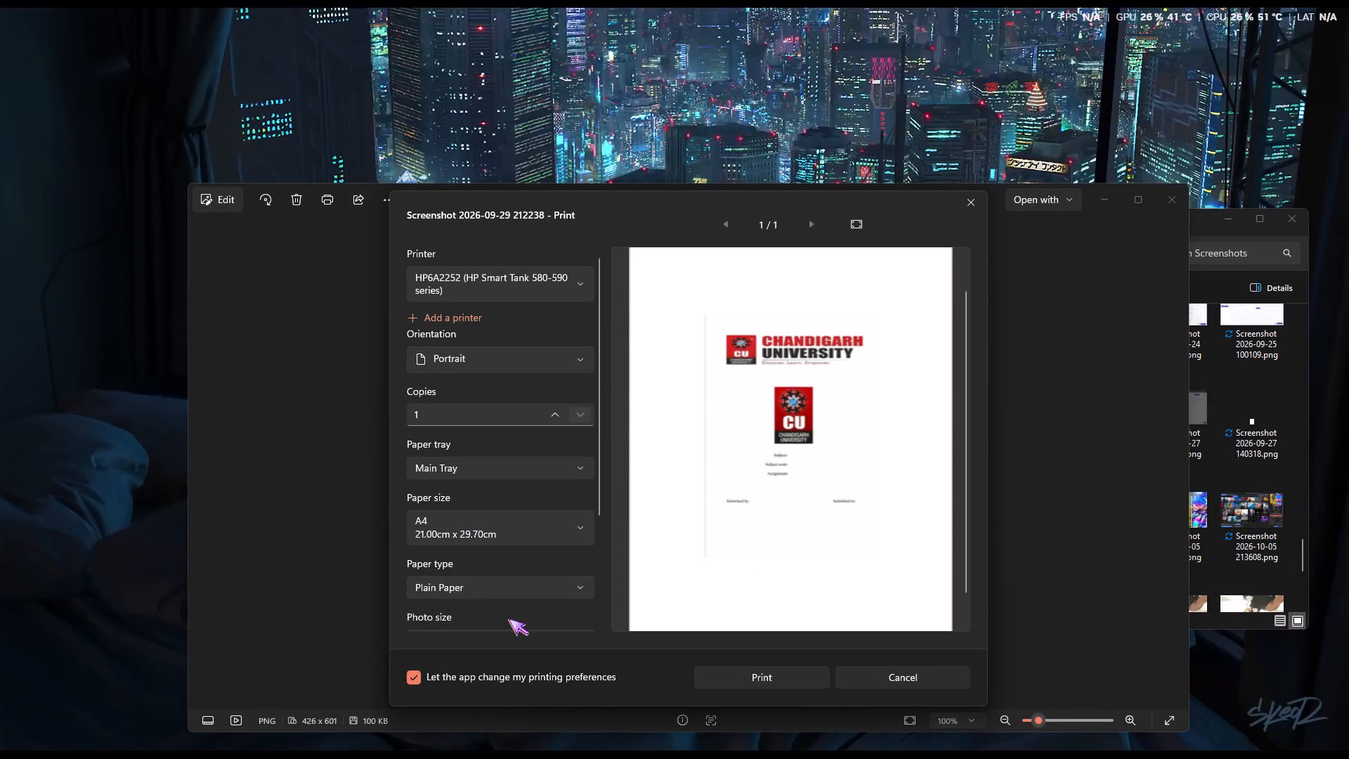
Check the available printers and select HP6A2252 (HP Smart Tank 580-590 series) for the print job.
{"action": "scroll", "coordinate": [508, 618], "scroll_direction": "down", "scroll_amount": 6}
{"action": "scroll", "coordinate": [471, 594], "scroll_direction": "up", "scroll_amount": 2}
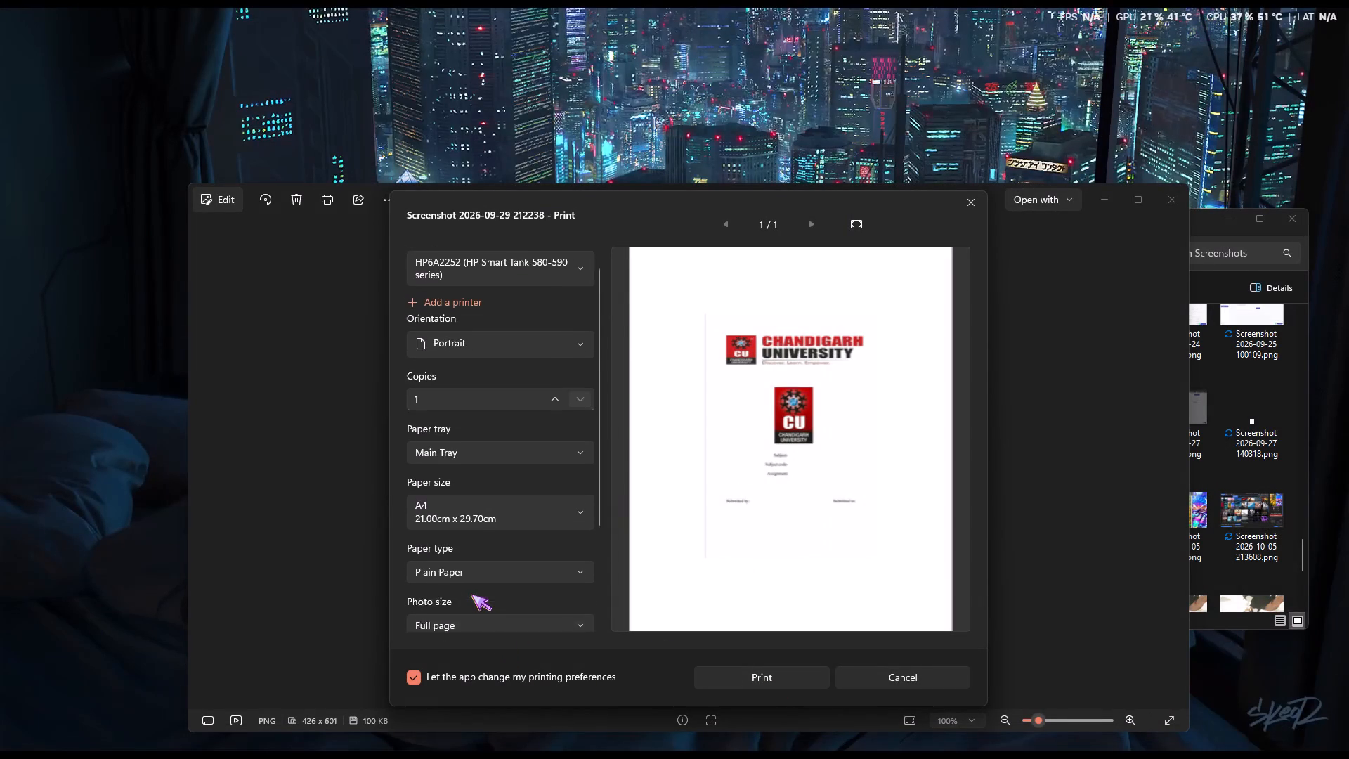
{"action": "scroll", "coordinate": [471, 594], "scroll_direction": "up", "scroll_amount": 3}
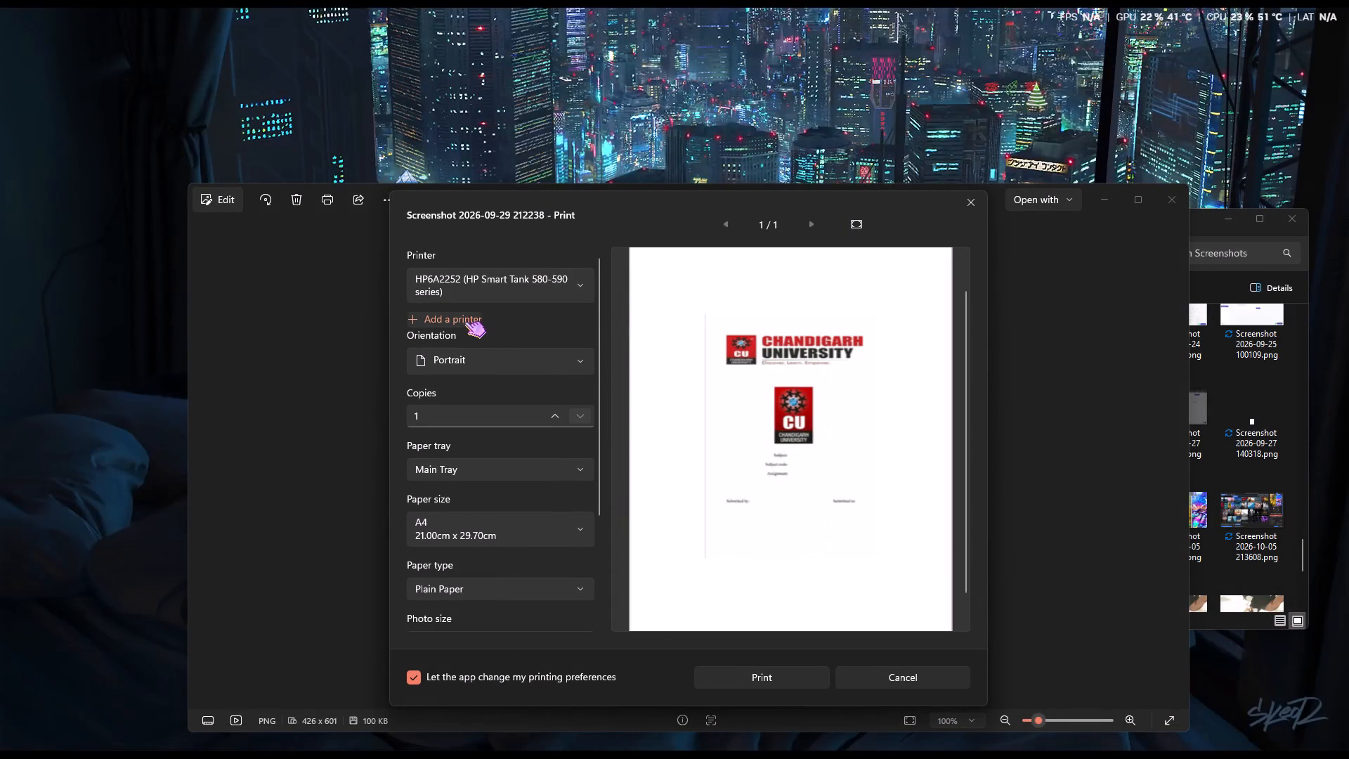
{"action": "left_click", "coordinate": [518, 290]}
{"action": "left_click", "coordinate": [518, 290]}
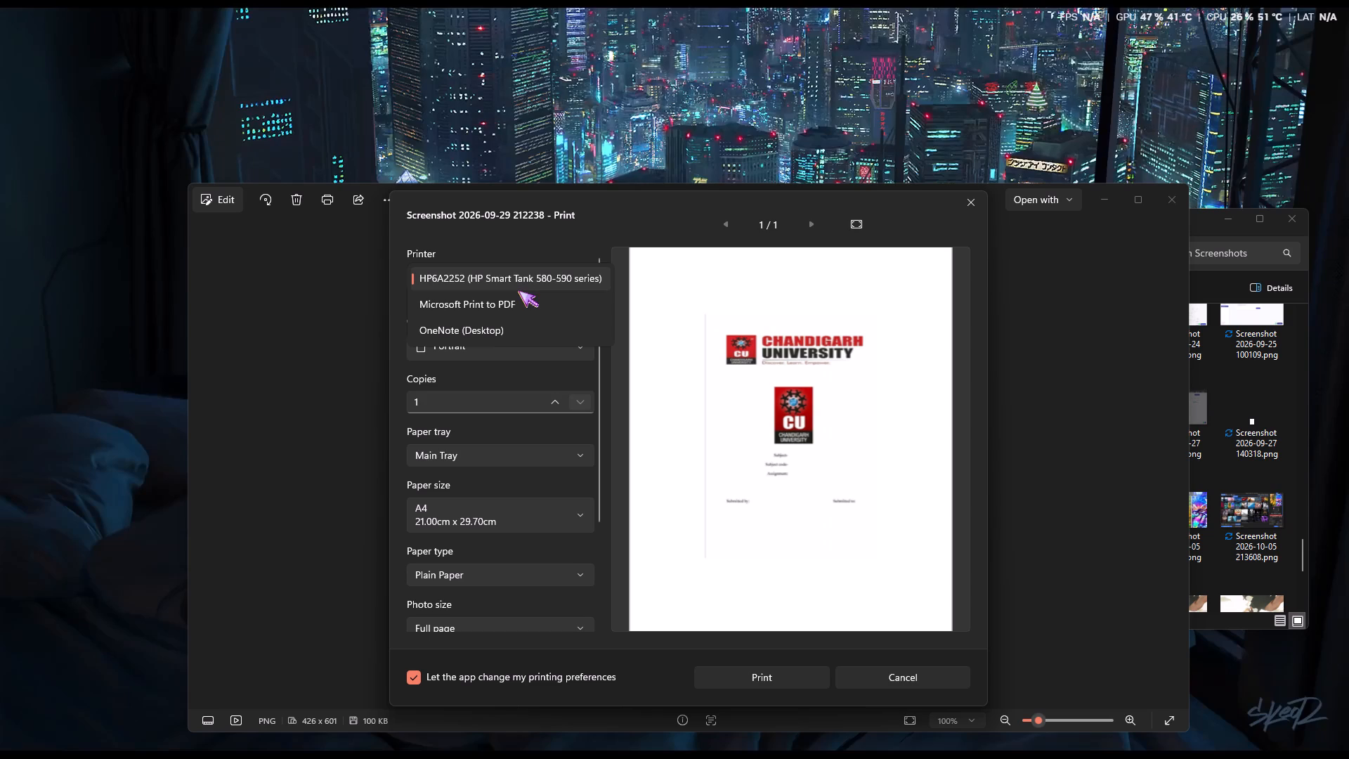
{"action": "left_click", "coordinate": [504, 286]}
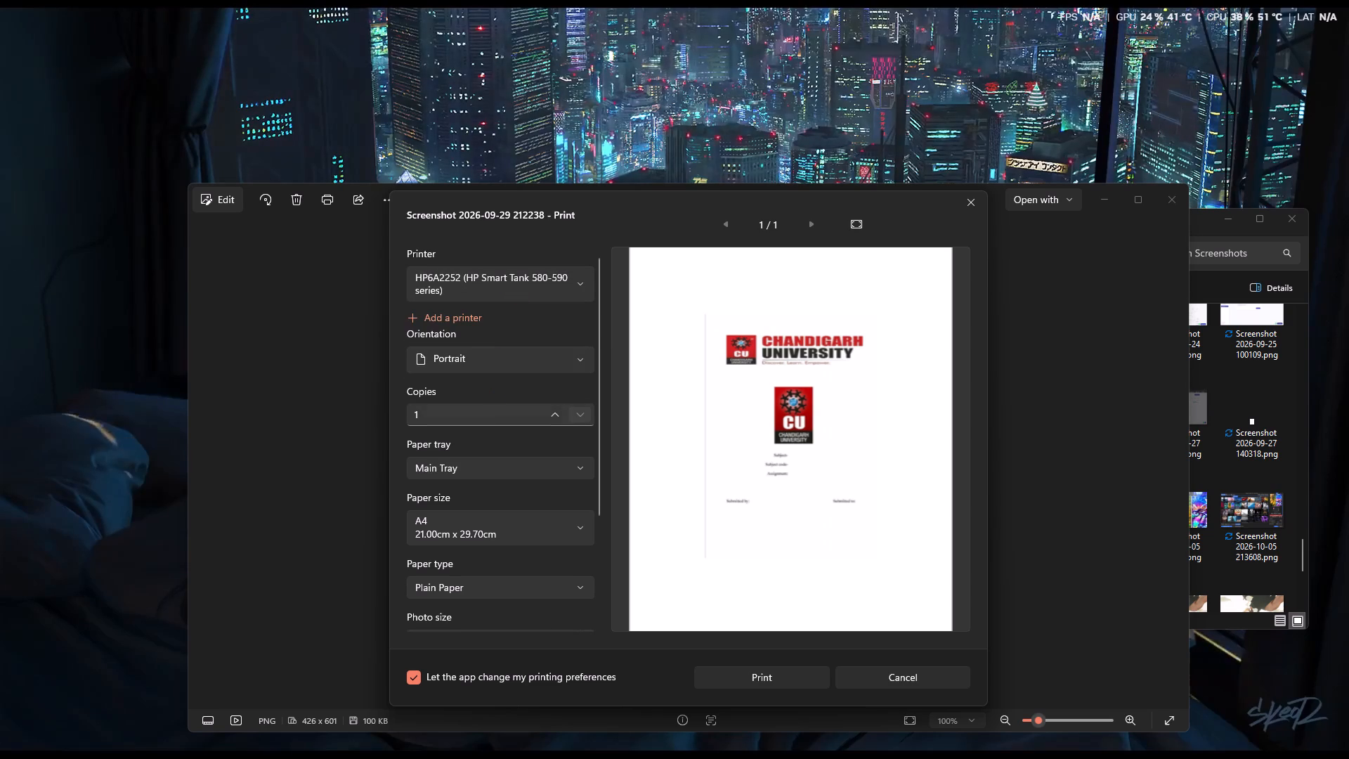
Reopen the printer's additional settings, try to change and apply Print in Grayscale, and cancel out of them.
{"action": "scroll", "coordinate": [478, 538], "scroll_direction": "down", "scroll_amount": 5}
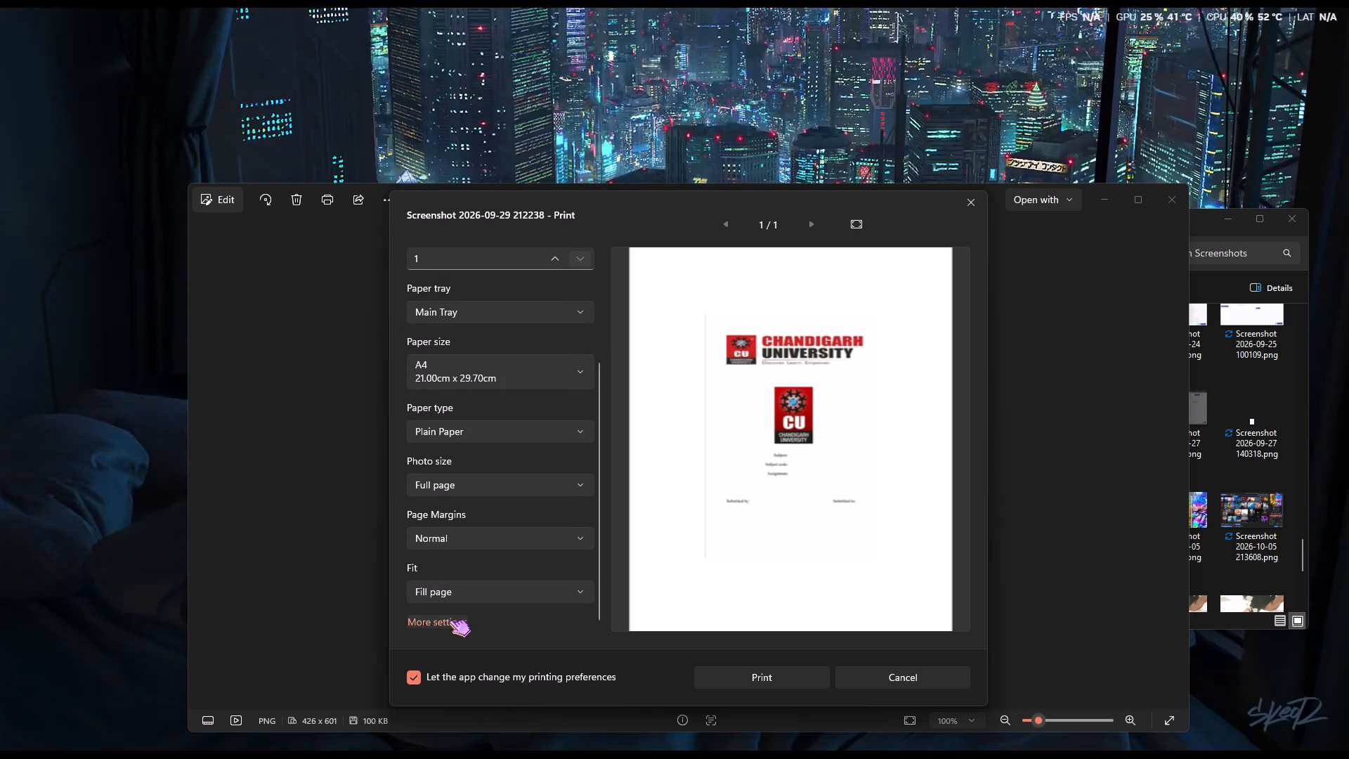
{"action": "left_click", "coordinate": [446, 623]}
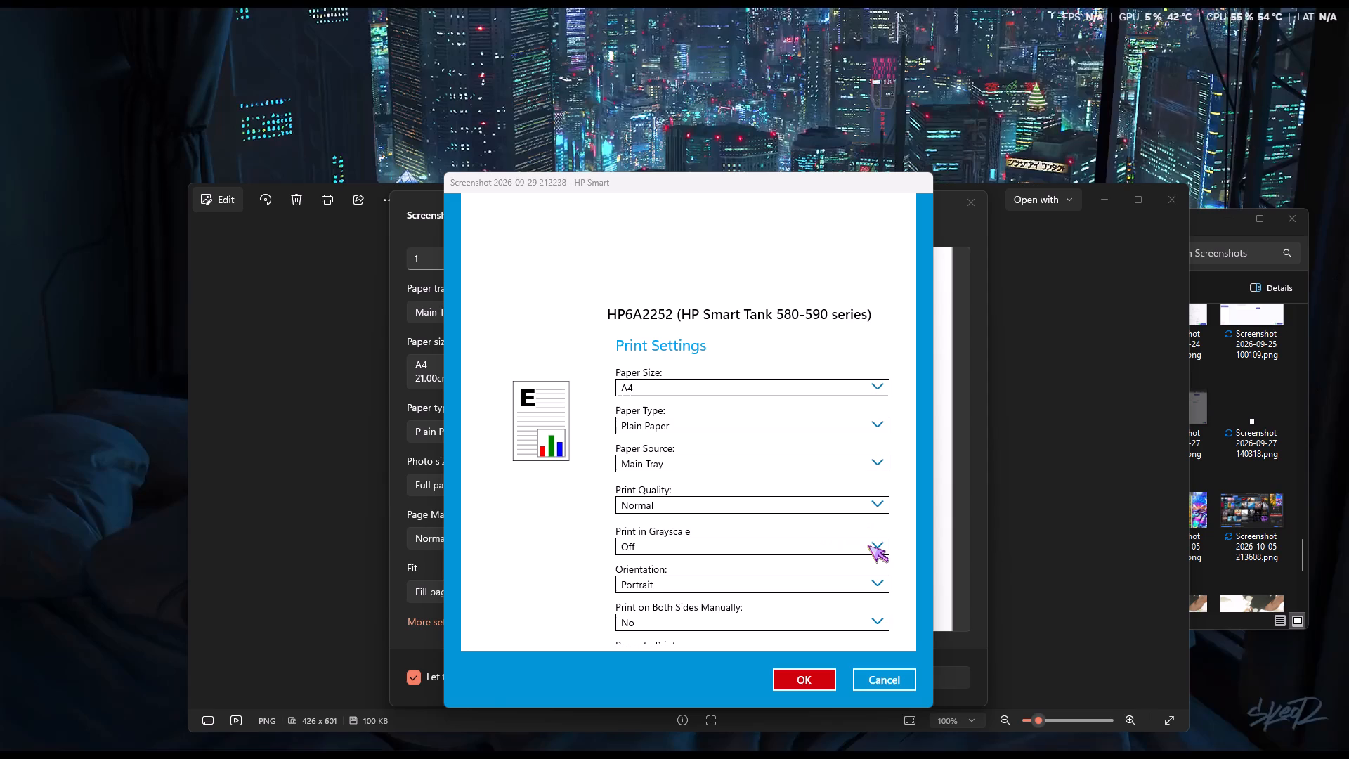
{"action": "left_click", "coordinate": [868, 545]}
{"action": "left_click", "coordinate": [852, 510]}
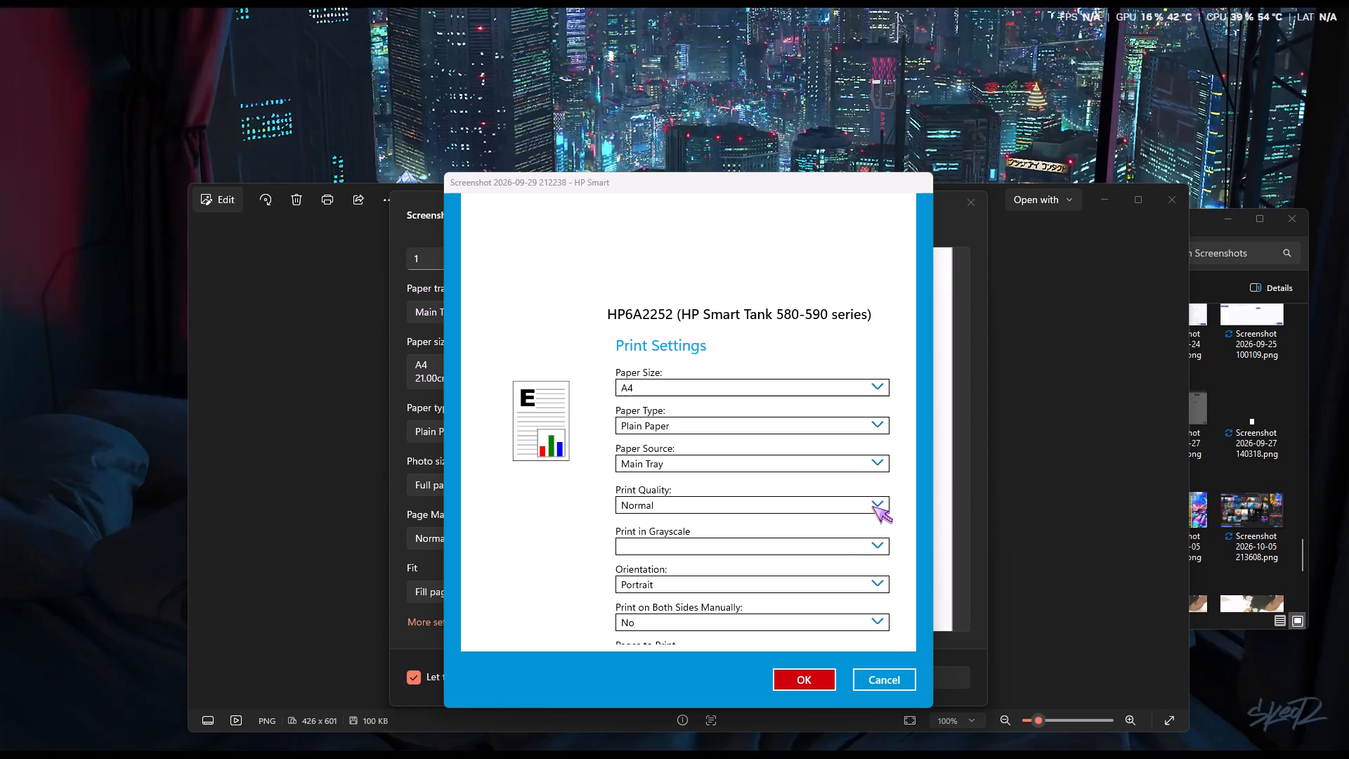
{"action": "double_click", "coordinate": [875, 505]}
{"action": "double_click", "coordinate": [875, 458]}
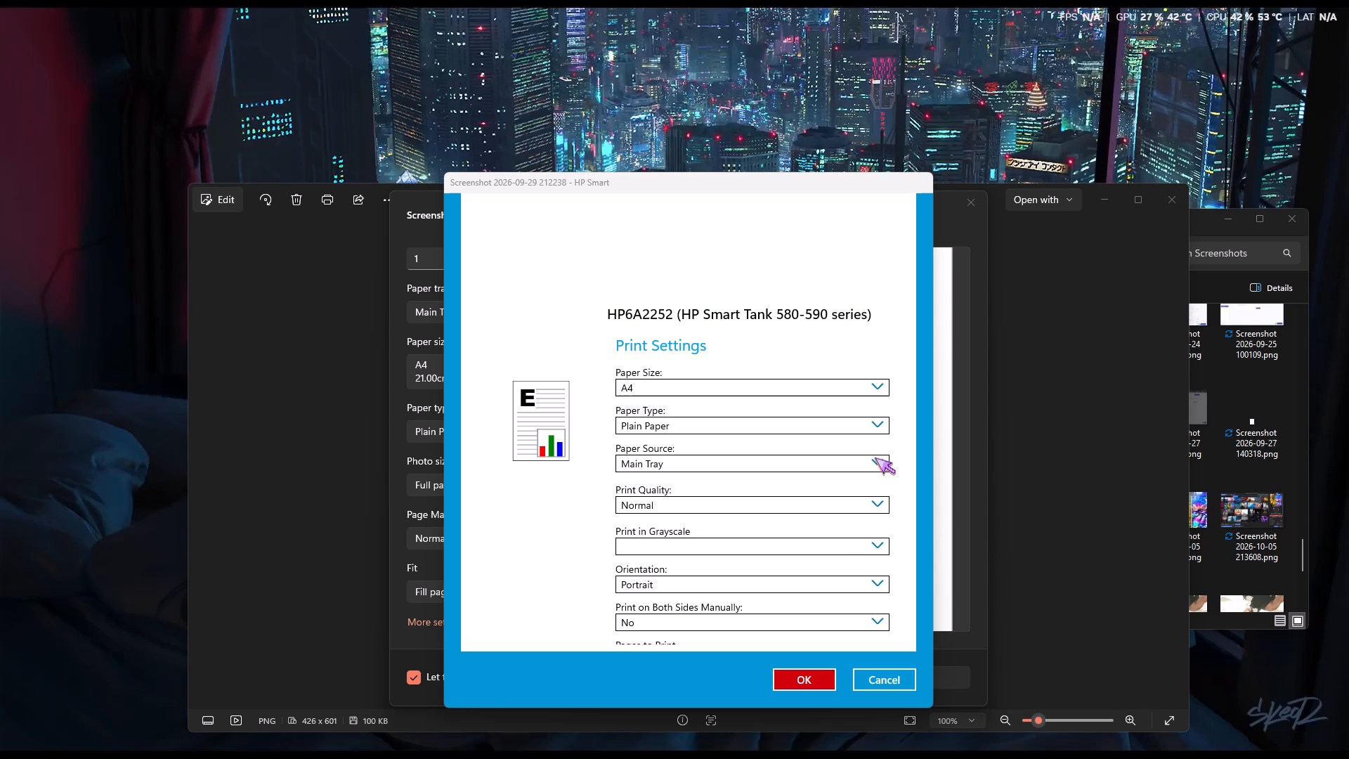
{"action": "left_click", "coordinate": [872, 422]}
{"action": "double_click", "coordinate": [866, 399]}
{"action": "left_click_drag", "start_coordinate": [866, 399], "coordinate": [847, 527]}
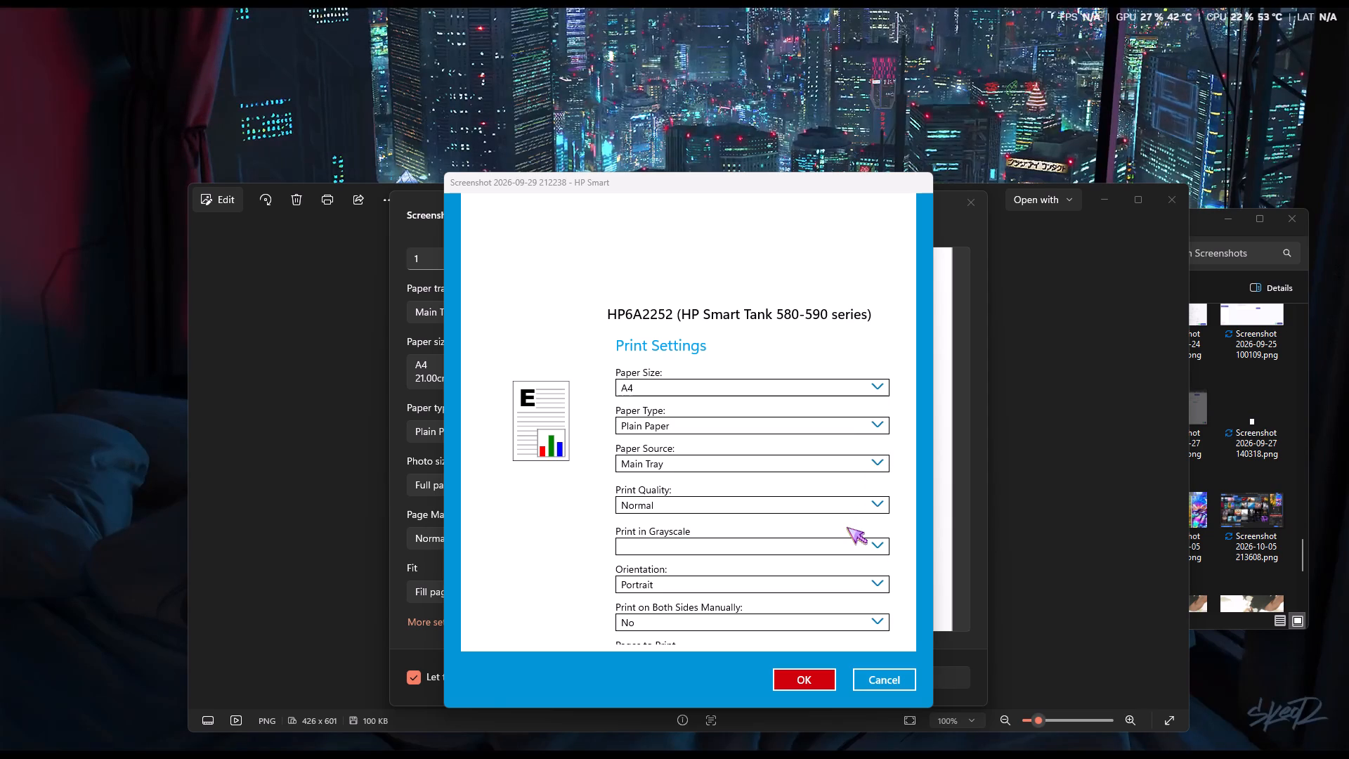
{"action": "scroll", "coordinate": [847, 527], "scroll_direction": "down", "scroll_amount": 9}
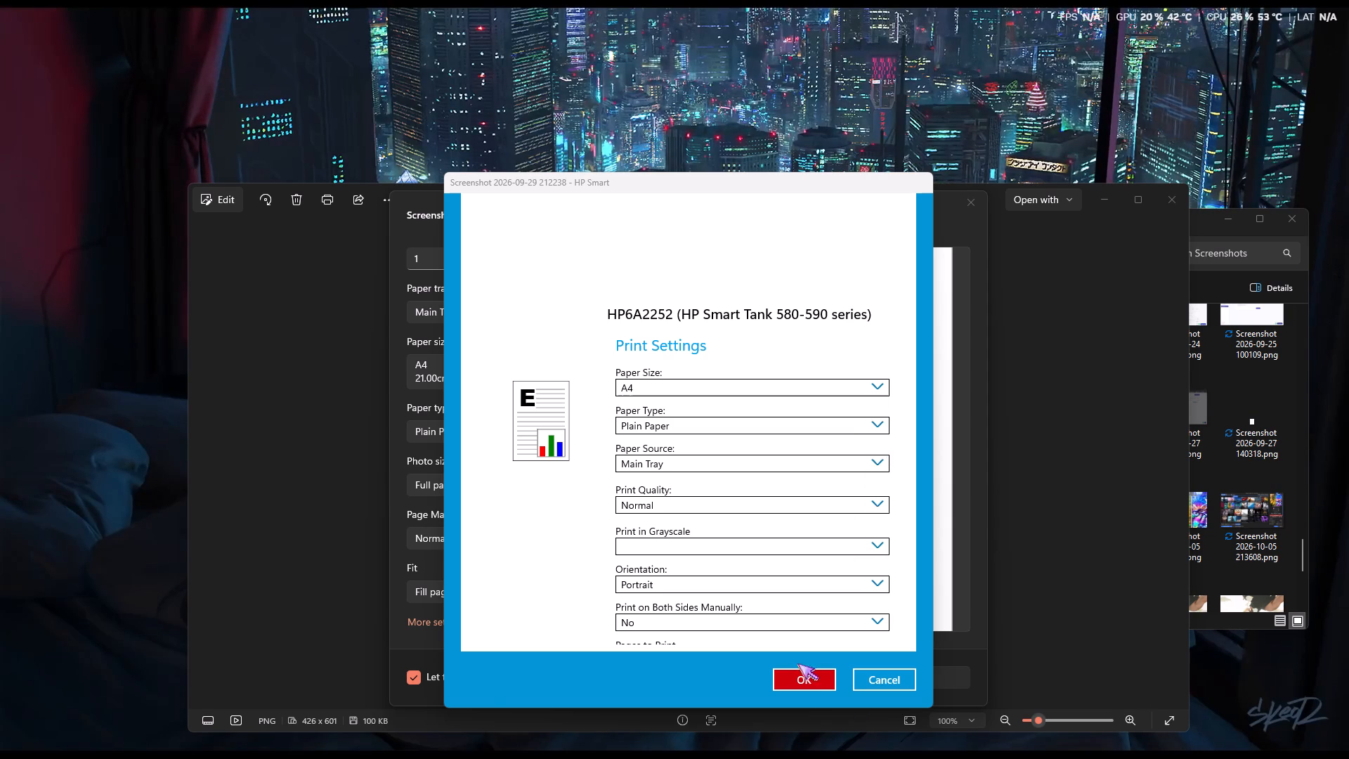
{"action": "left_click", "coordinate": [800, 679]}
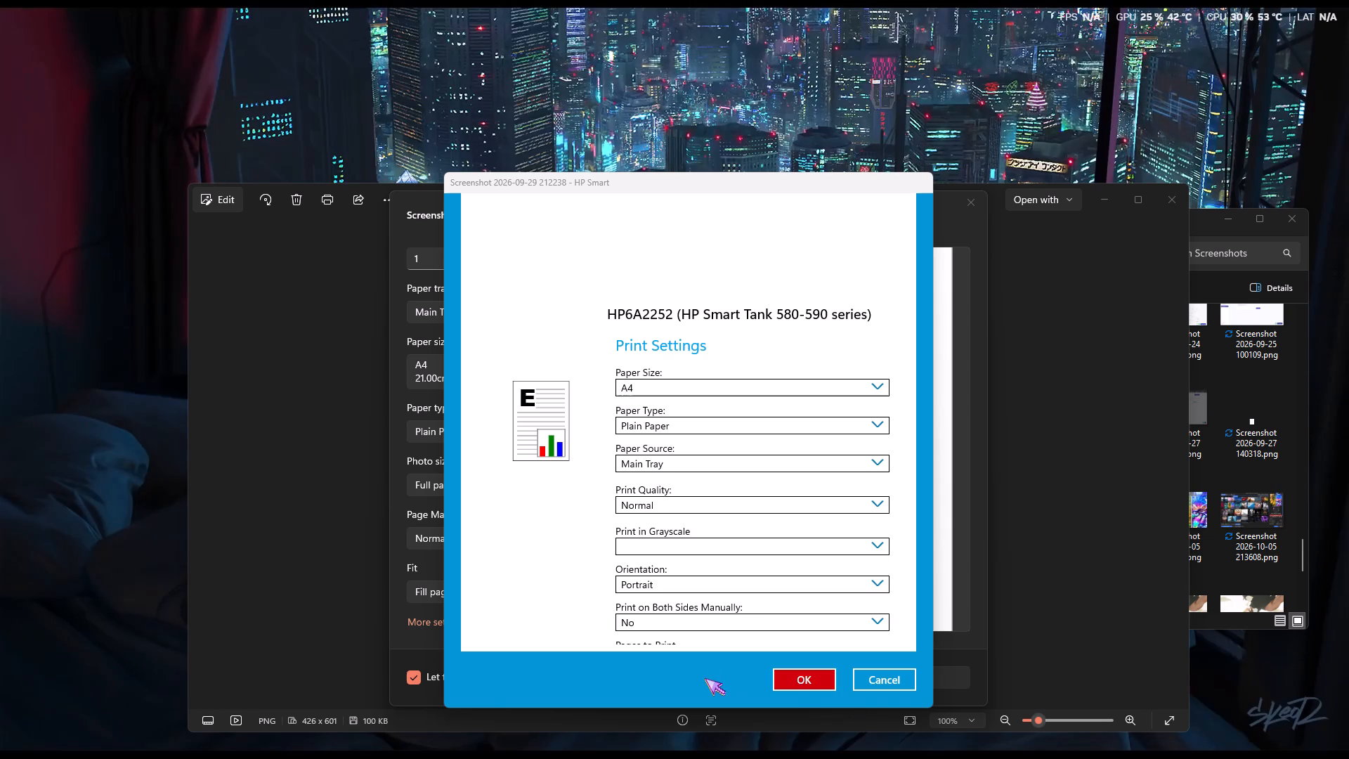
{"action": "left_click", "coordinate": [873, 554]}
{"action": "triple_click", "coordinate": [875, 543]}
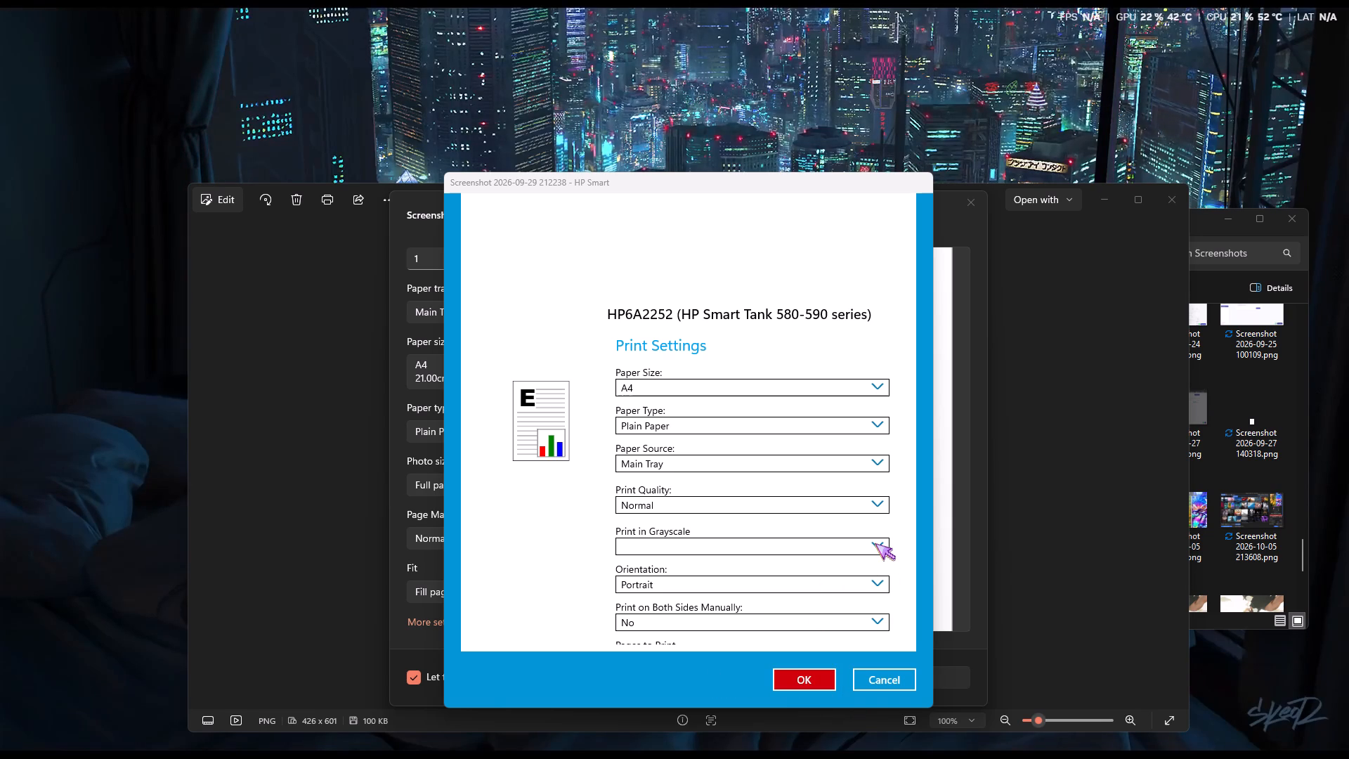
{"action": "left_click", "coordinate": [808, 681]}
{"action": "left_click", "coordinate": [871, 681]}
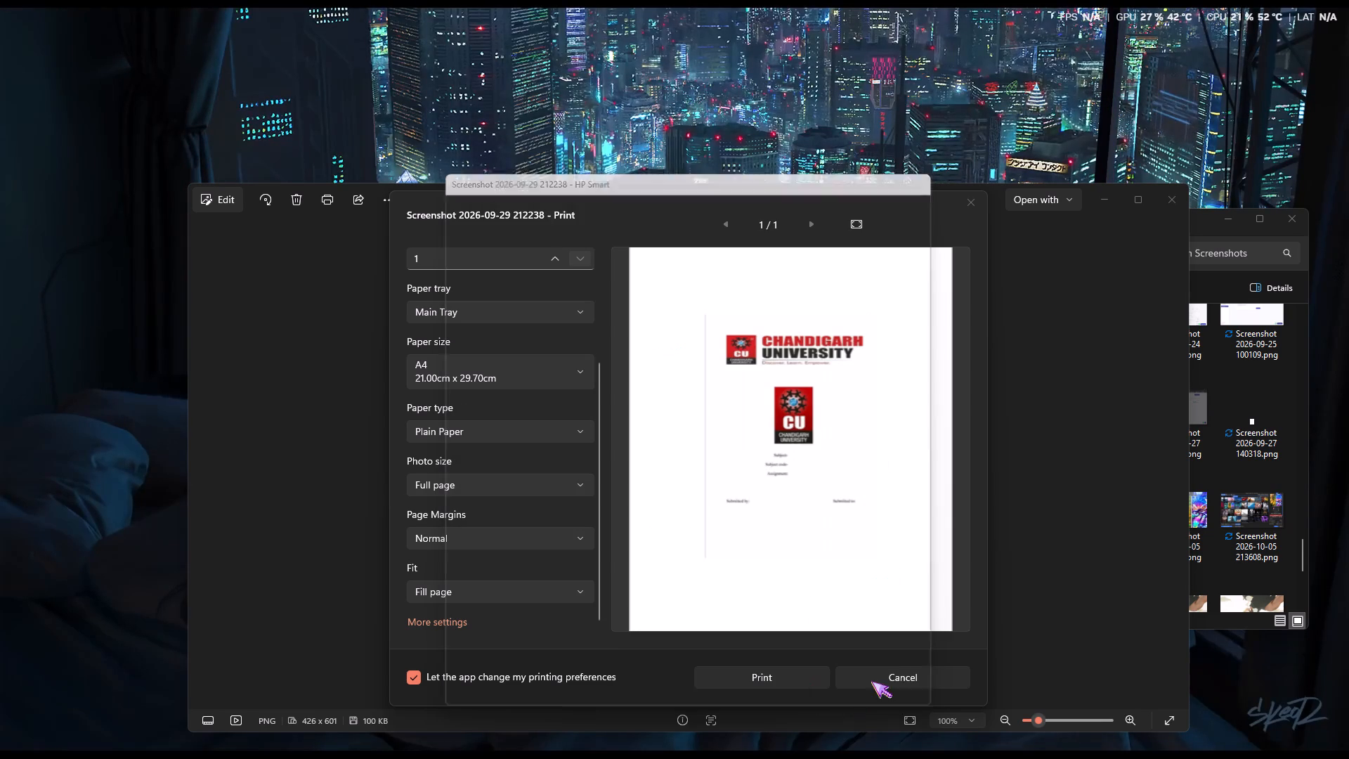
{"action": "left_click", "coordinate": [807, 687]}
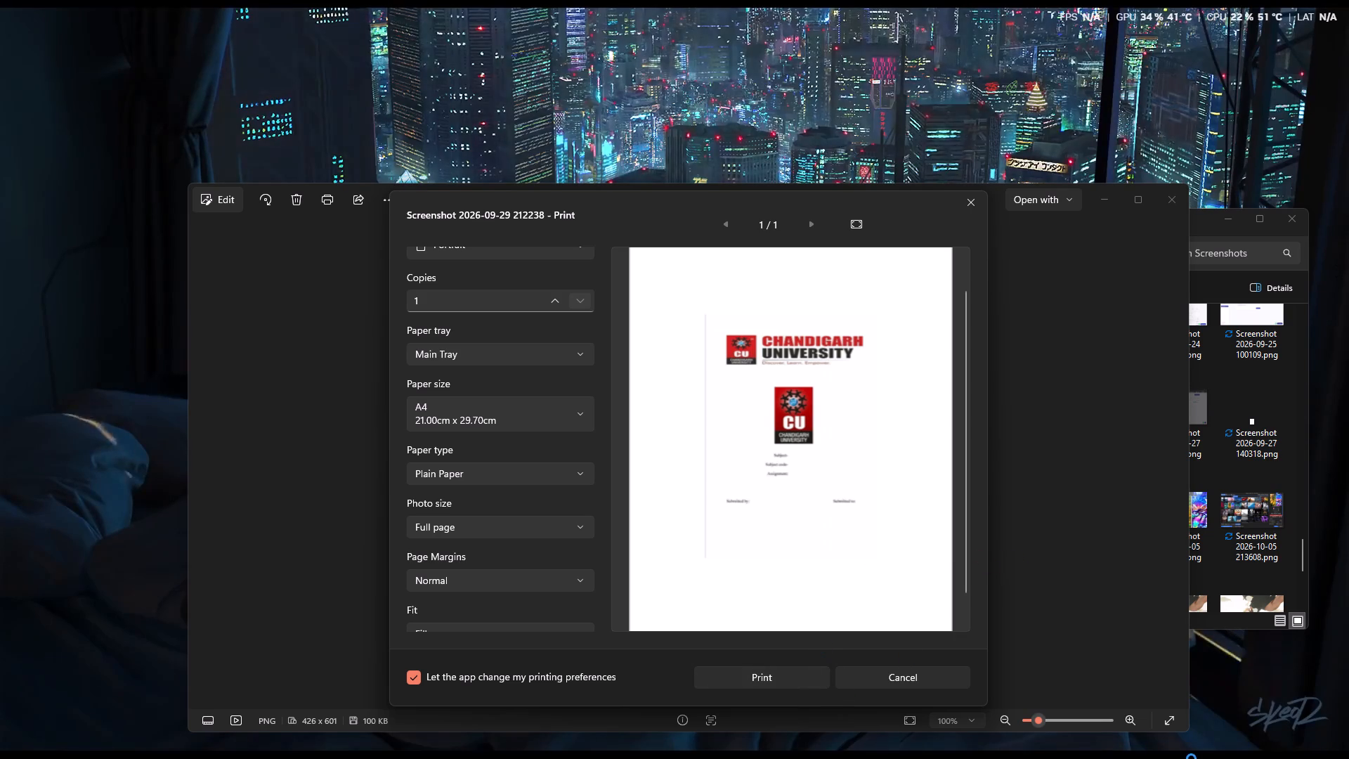
Show the hidden system tray icons.
{"action": "left_click", "coordinate": [1163, 754]}
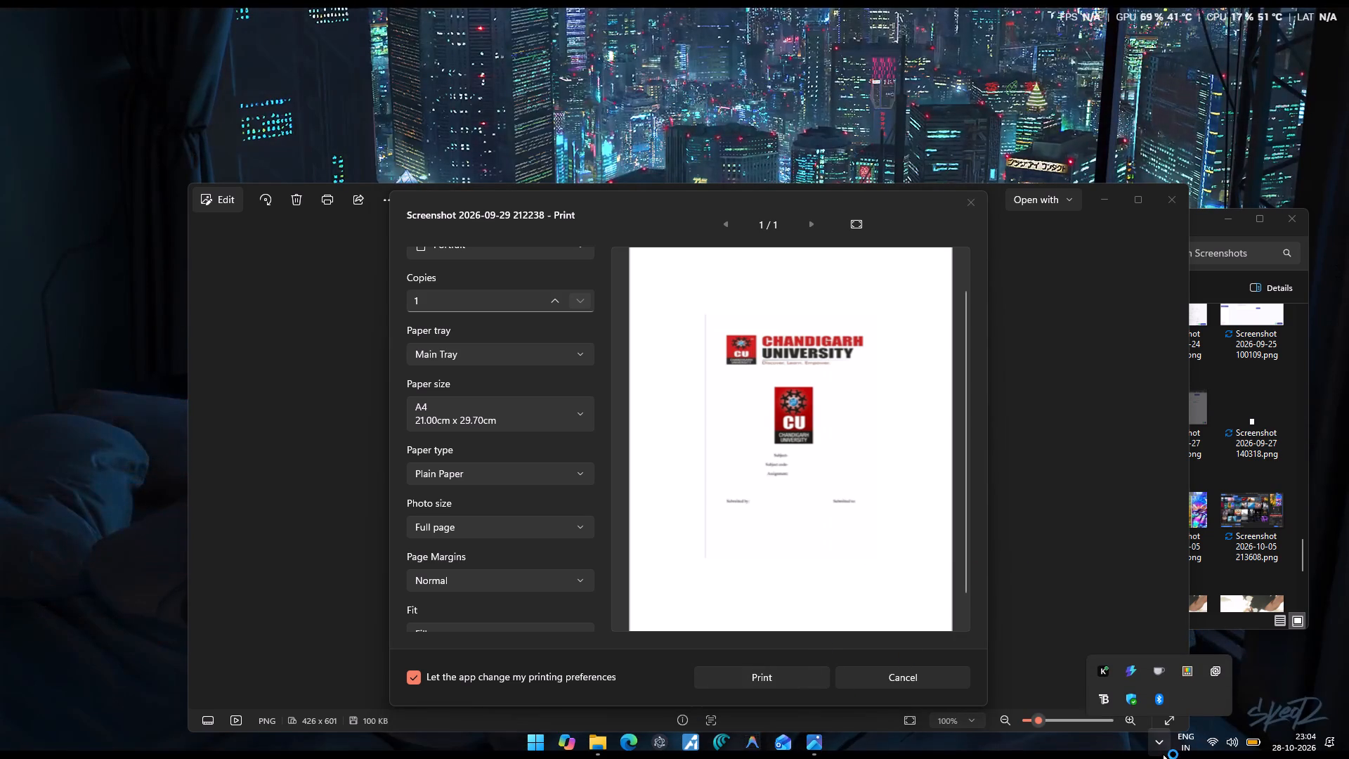
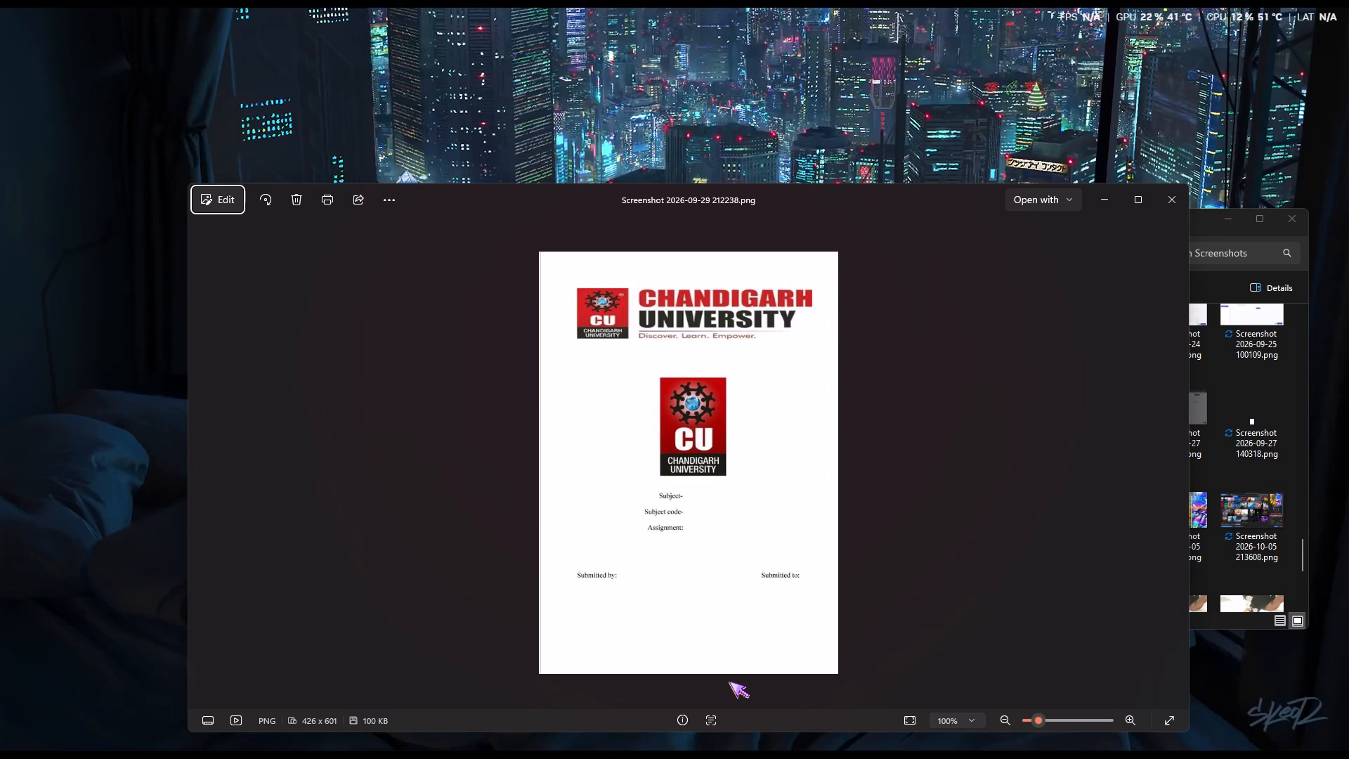
Look through the Screenshots folder, open Screenshot 2026-09-27 140318.png, examine it enlarged, and close it.
{"action": "left_click", "coordinate": [1249, 398]}
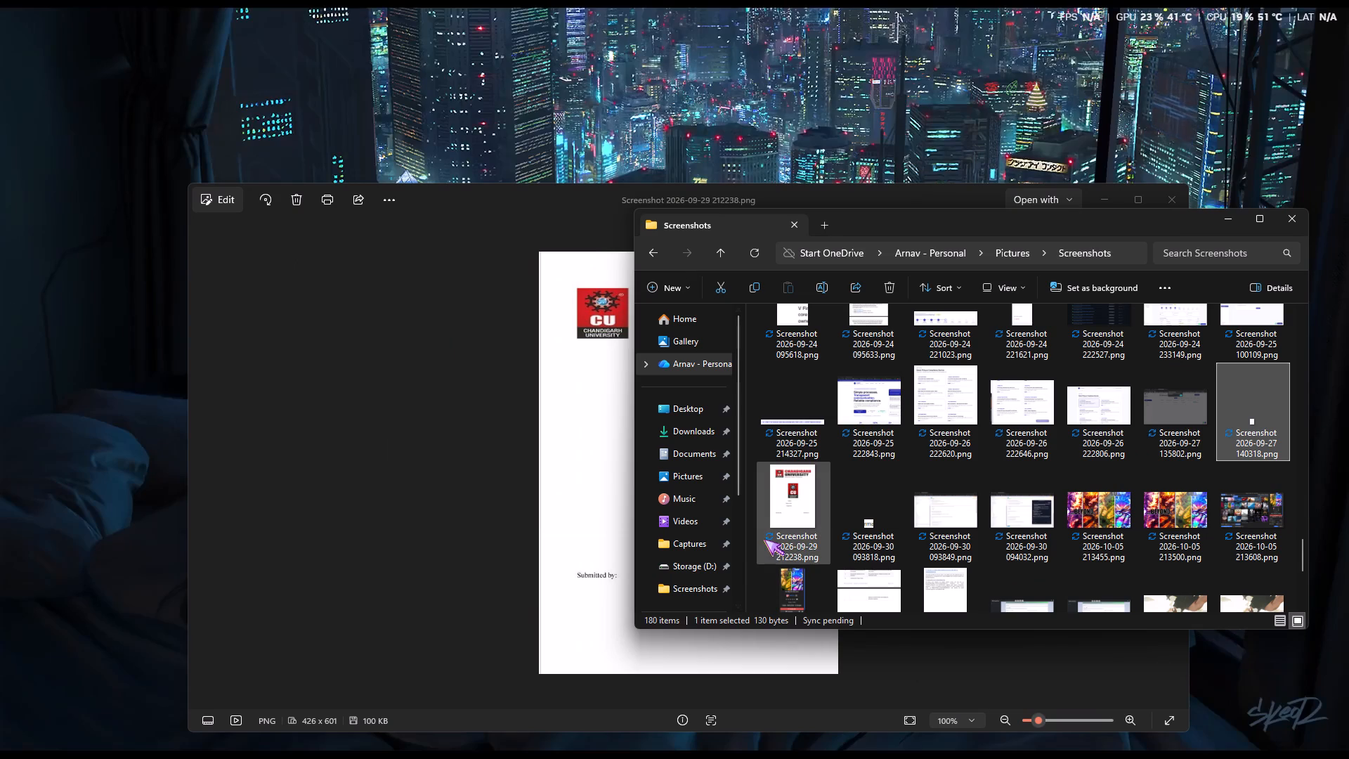
{"action": "left_click", "coordinate": [764, 539]}
{"action": "scroll", "coordinate": [1067, 531], "scroll_direction": "down", "scroll_amount": 1}
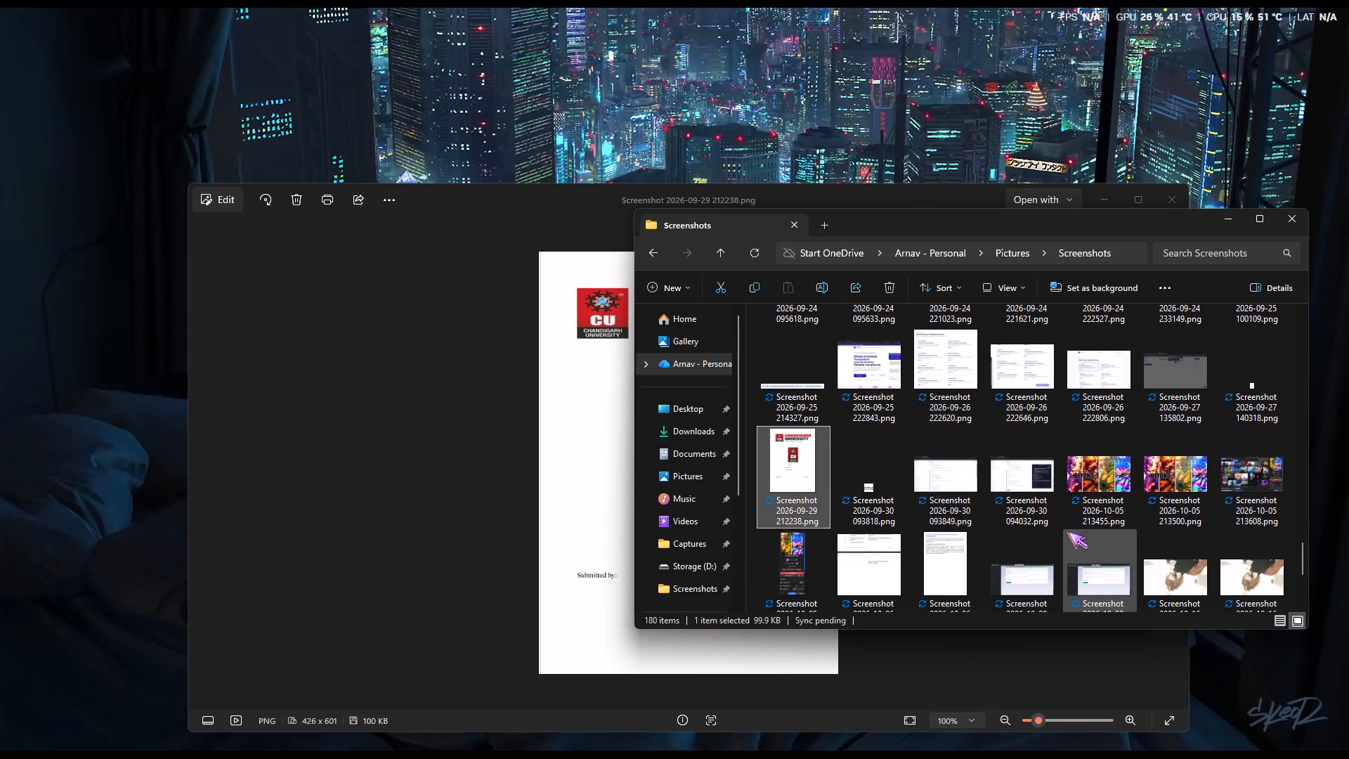
{"action": "scroll", "coordinate": [1088, 495], "scroll_direction": "down", "scroll_amount": 1}
{"action": "double_click", "coordinate": [1253, 366]}
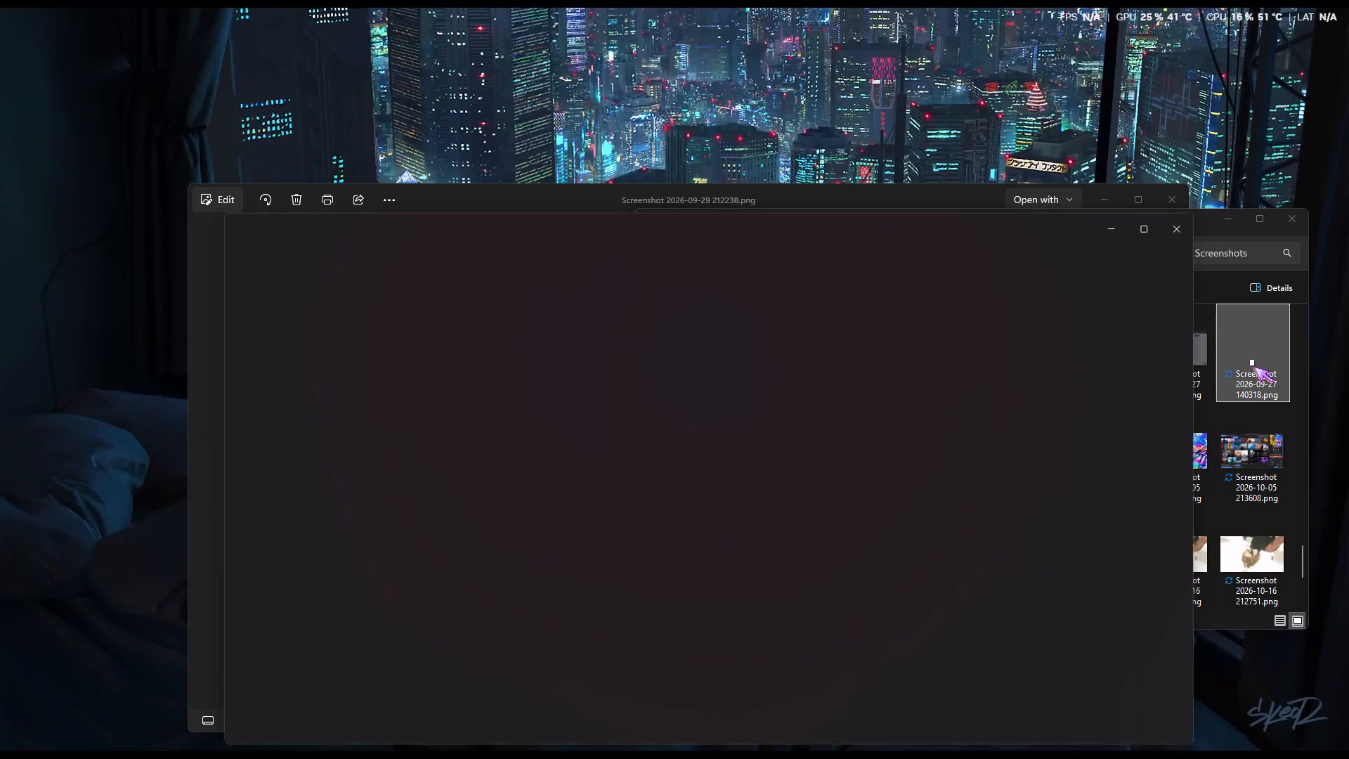
{"action": "left_click", "coordinate": [1253, 366]}
{"action": "left_click", "coordinate": [519, 493]}
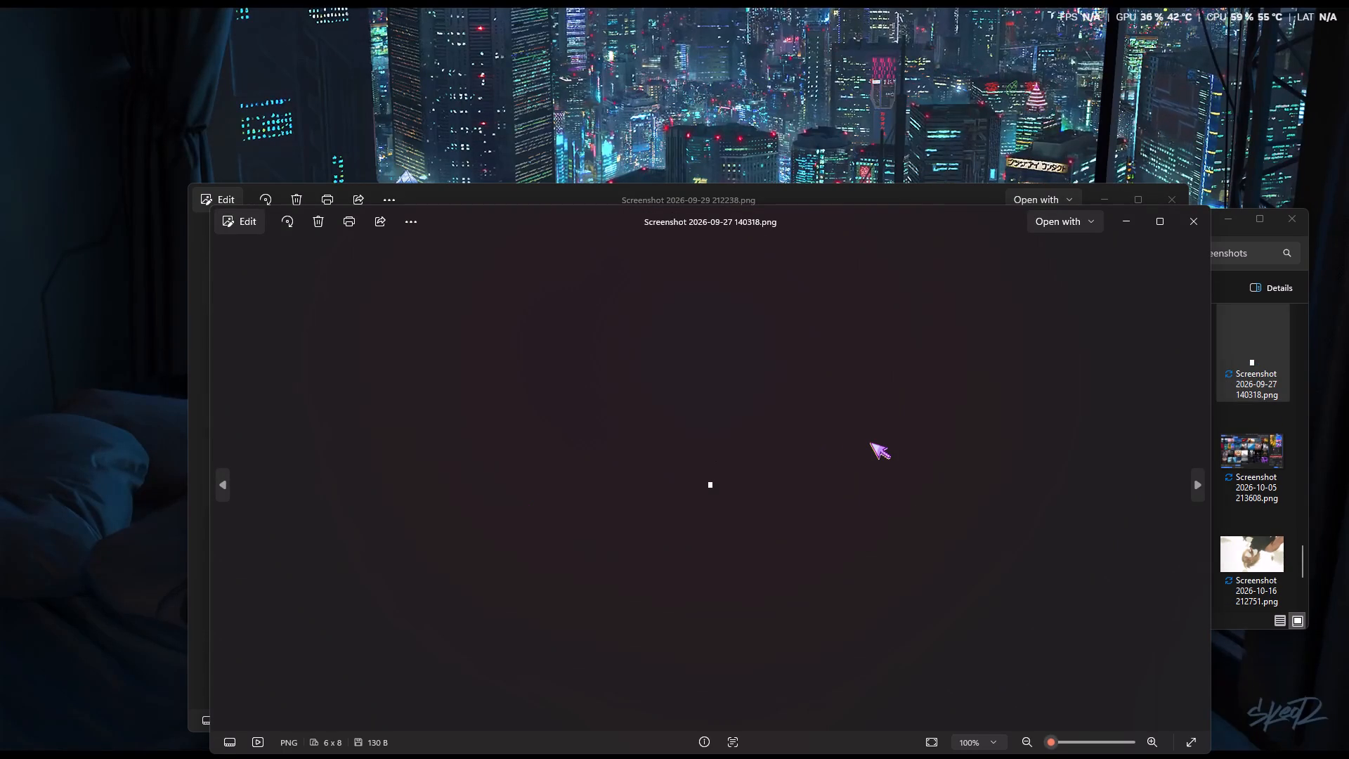
{"action": "scroll", "coordinate": [870, 442], "scroll_direction": "up", "scroll_amount": 4}
{"action": "scroll", "coordinate": [870, 442], "scroll_direction": "up", "scroll_amount": 18, "text": "ctrl"}
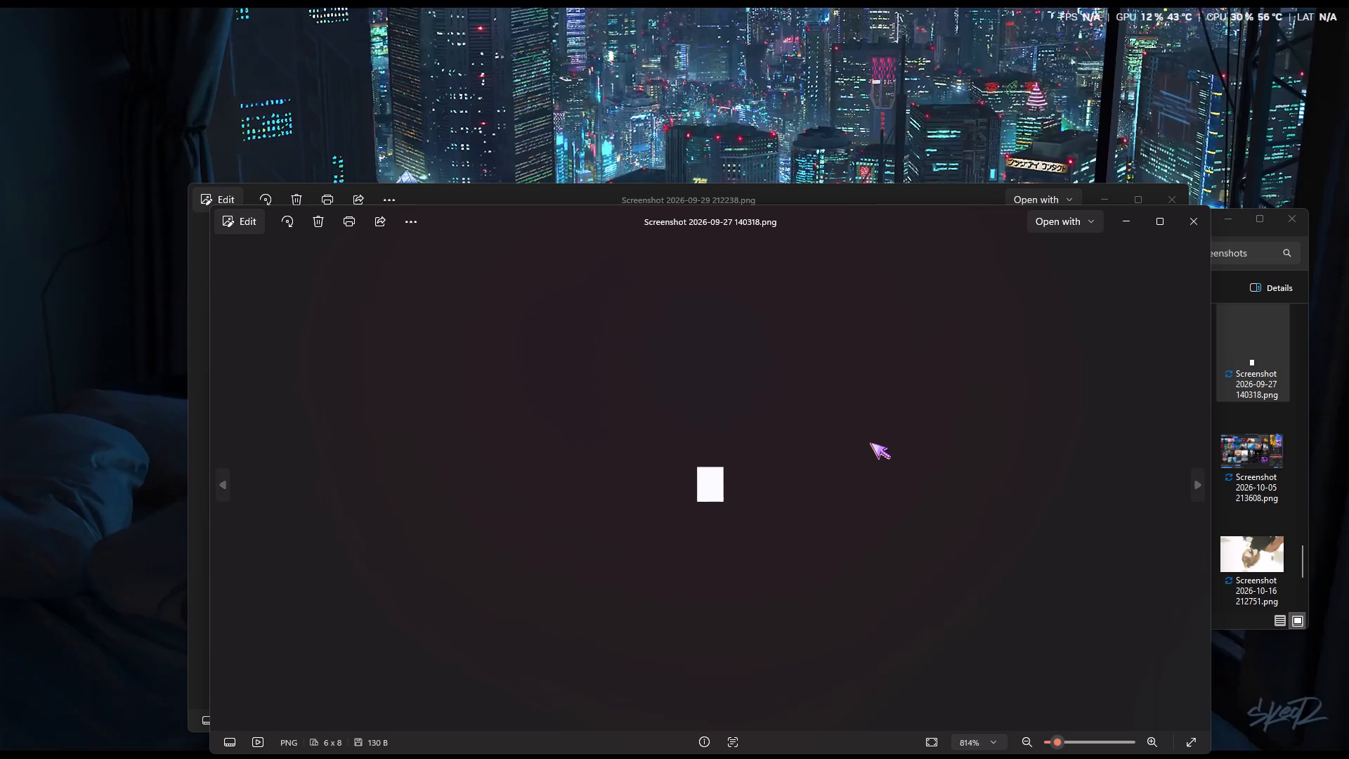
{"action": "scroll", "coordinate": [870, 442], "scroll_direction": "up", "scroll_amount": 7}
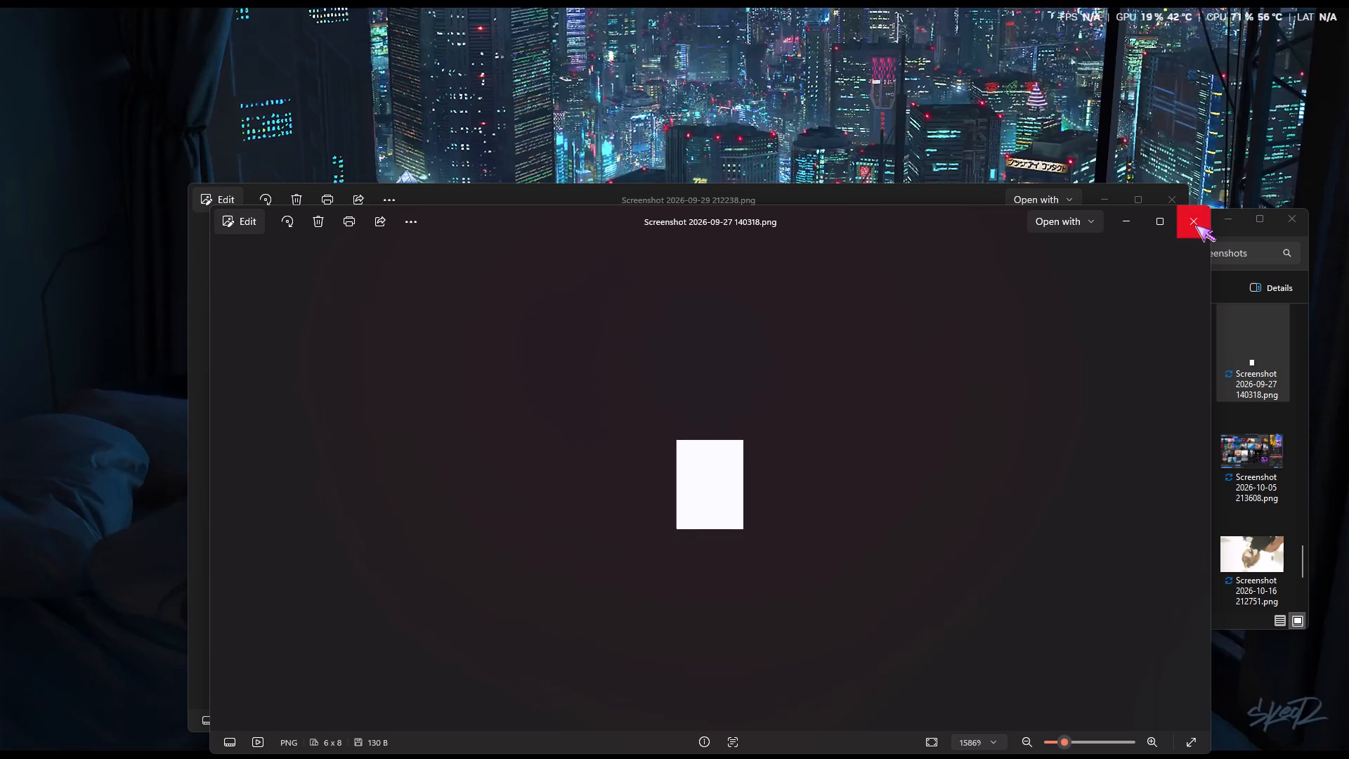
{"action": "left_click", "coordinate": [1195, 225]}
Open Screenshot 2026-10-28 121530.png at the end of the Screenshots folder.
{"action": "scroll", "coordinate": [1092, 440], "scroll_direction": "down", "scroll_amount": 6}
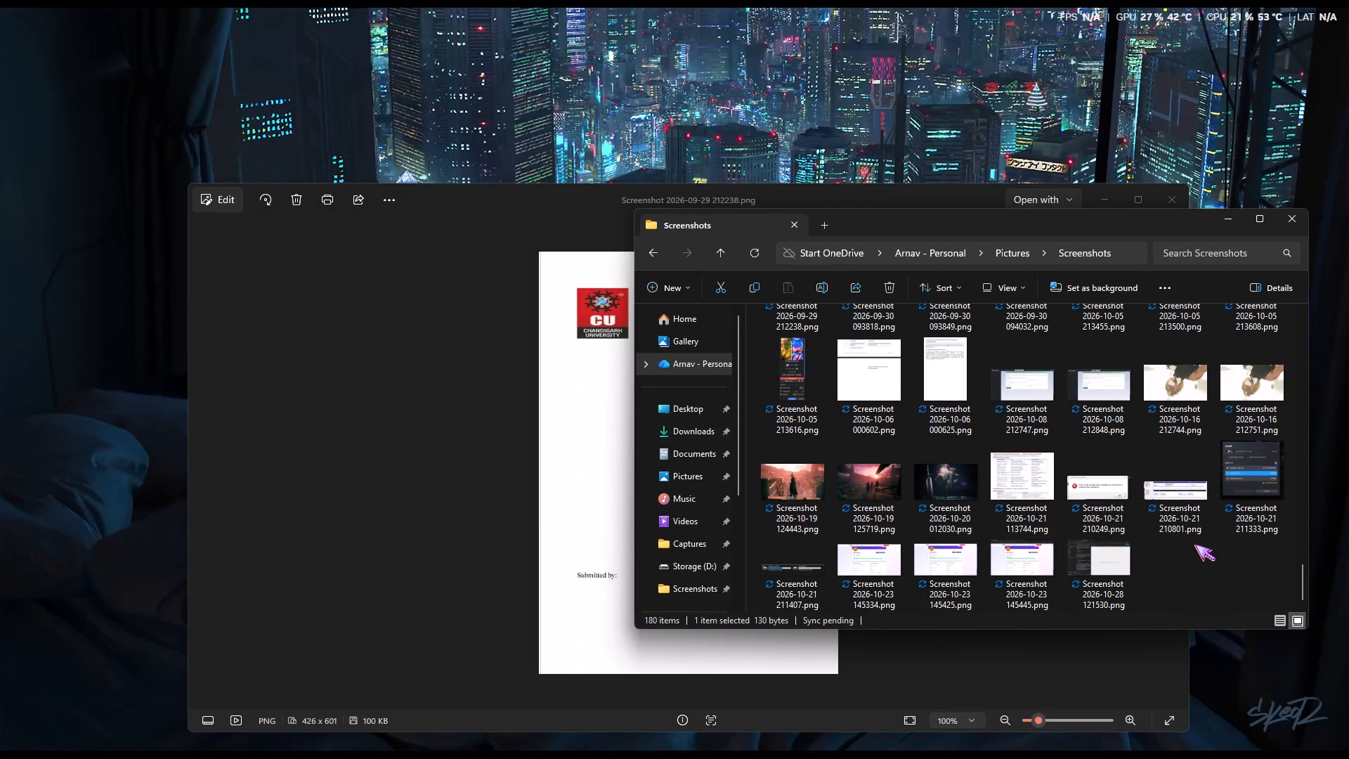
{"action": "double_click", "coordinate": [1121, 577]}
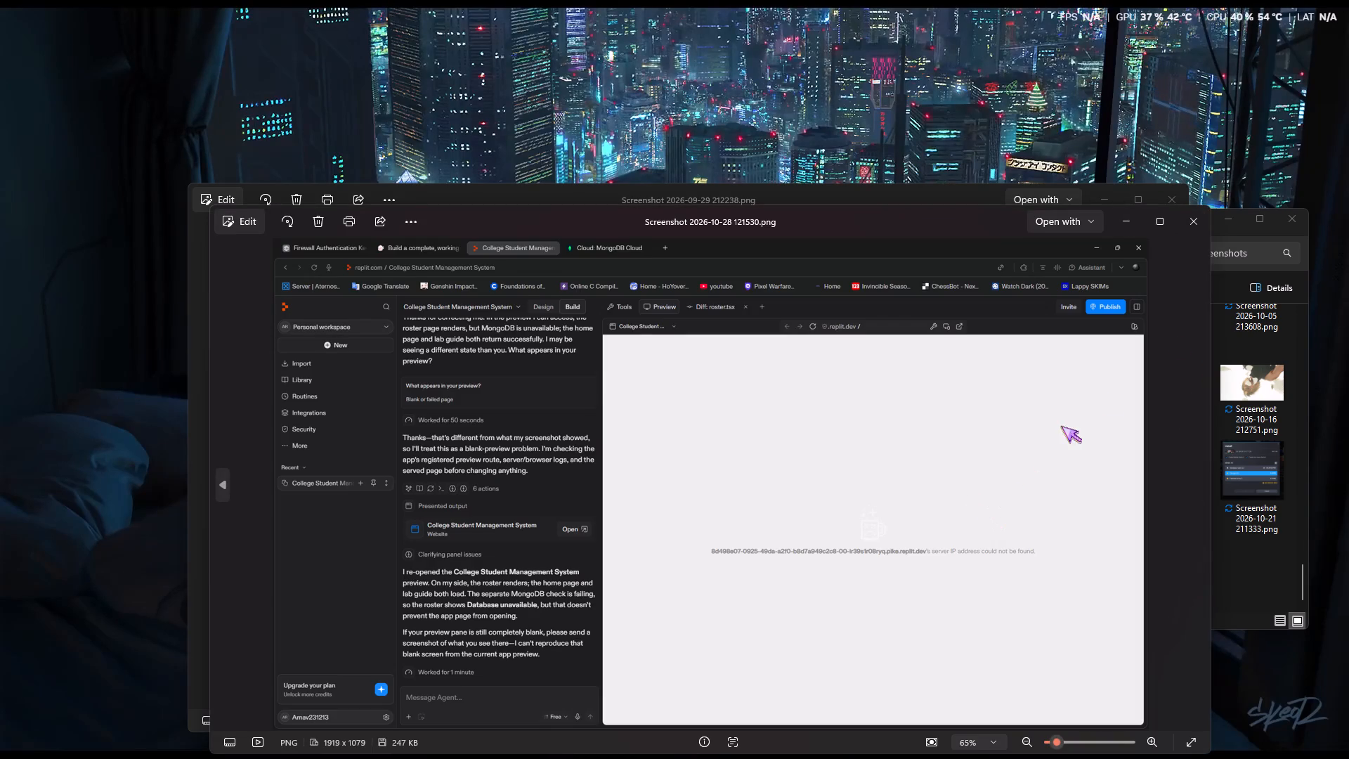
Close Screenshot 2026-10-28 121530.png and look through the Downloads and Captures folders for the cover page image.
{"action": "left_click", "coordinate": [1201, 215]}
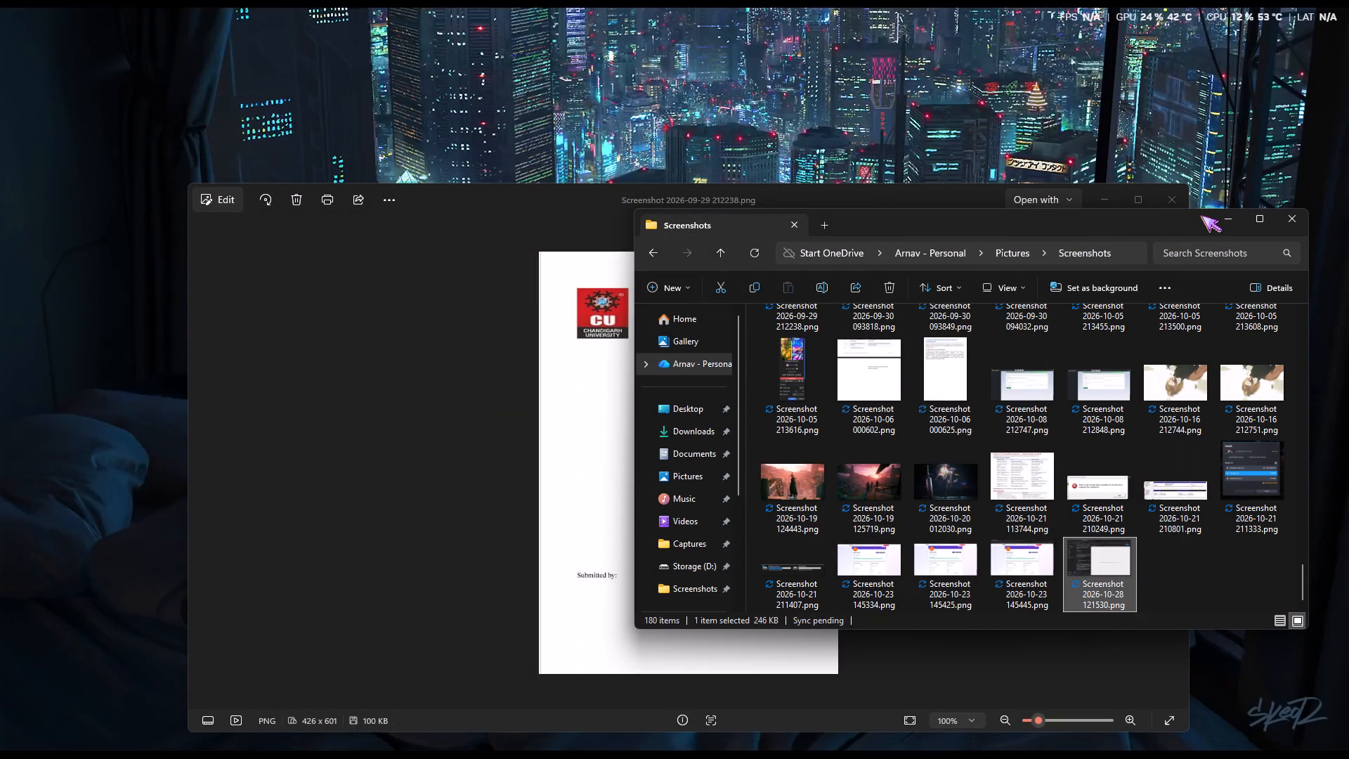
{"action": "left_click", "coordinate": [663, 434]}
{"action": "left_click", "coordinate": [569, 442]}
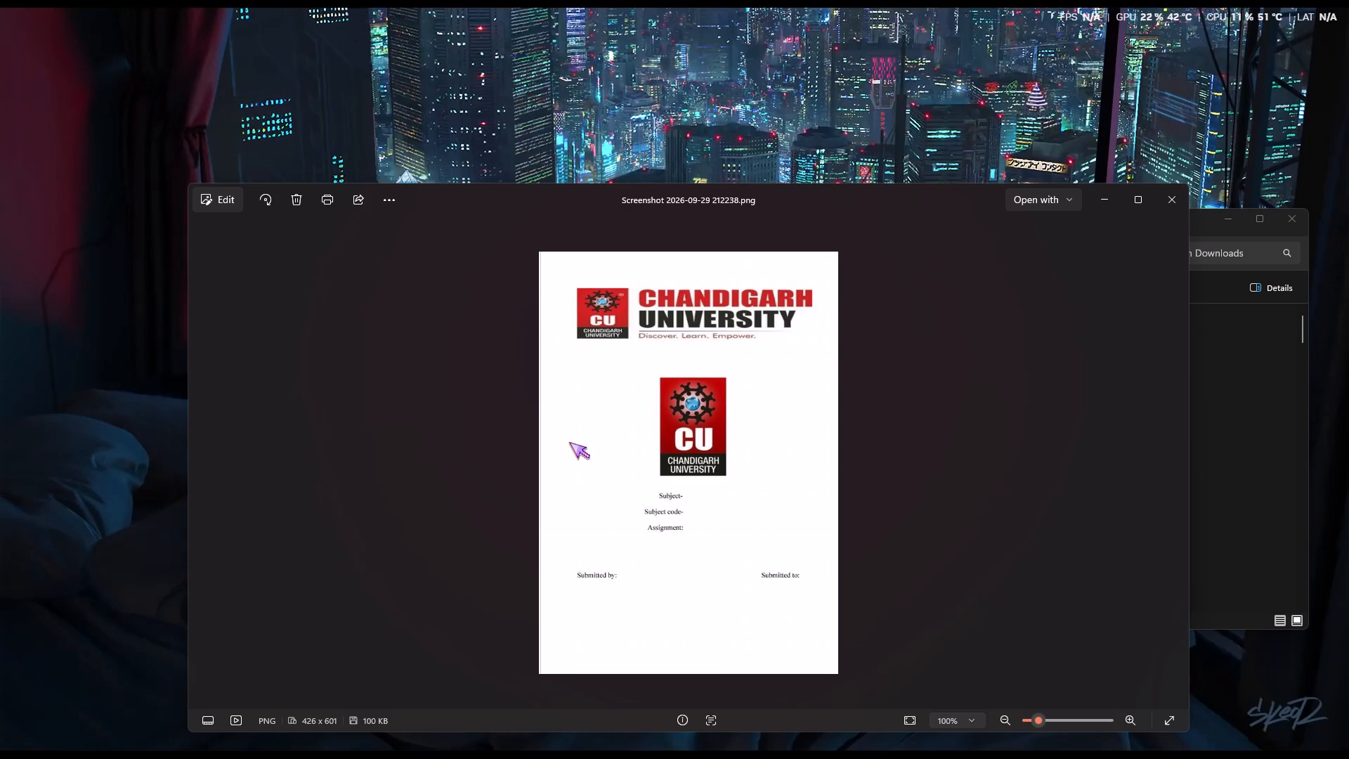
{"action": "left_click", "coordinate": [1285, 468]}
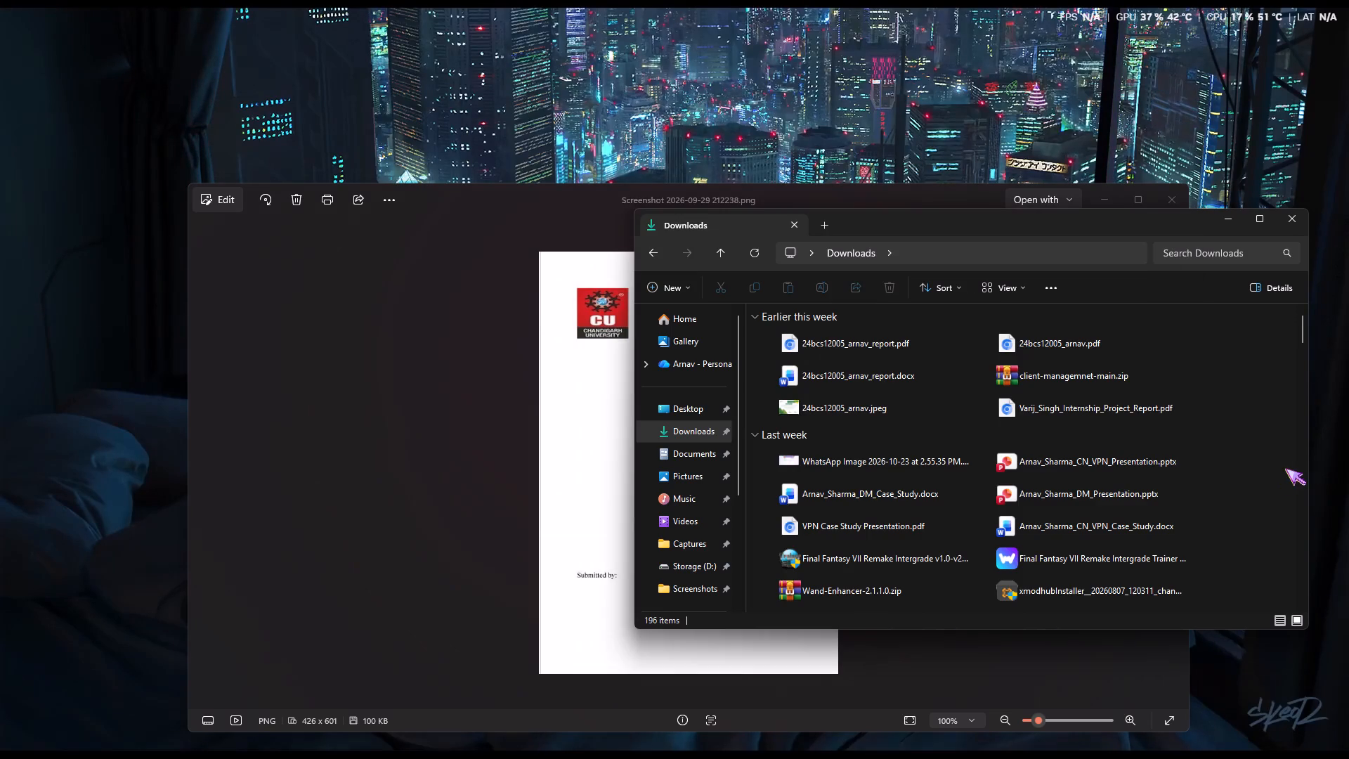
{"action": "double_click", "coordinate": [585, 511]}
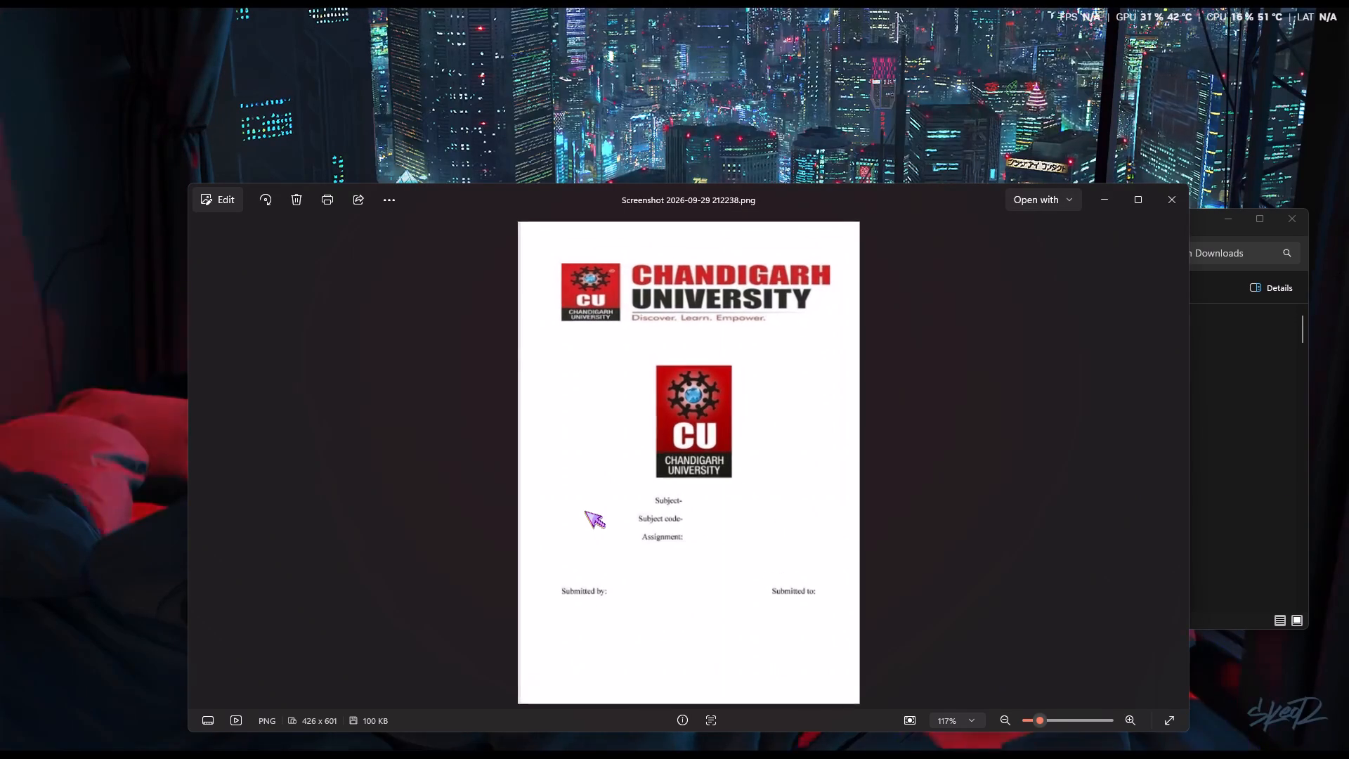
{"action": "left_click", "coordinate": [1218, 449]}
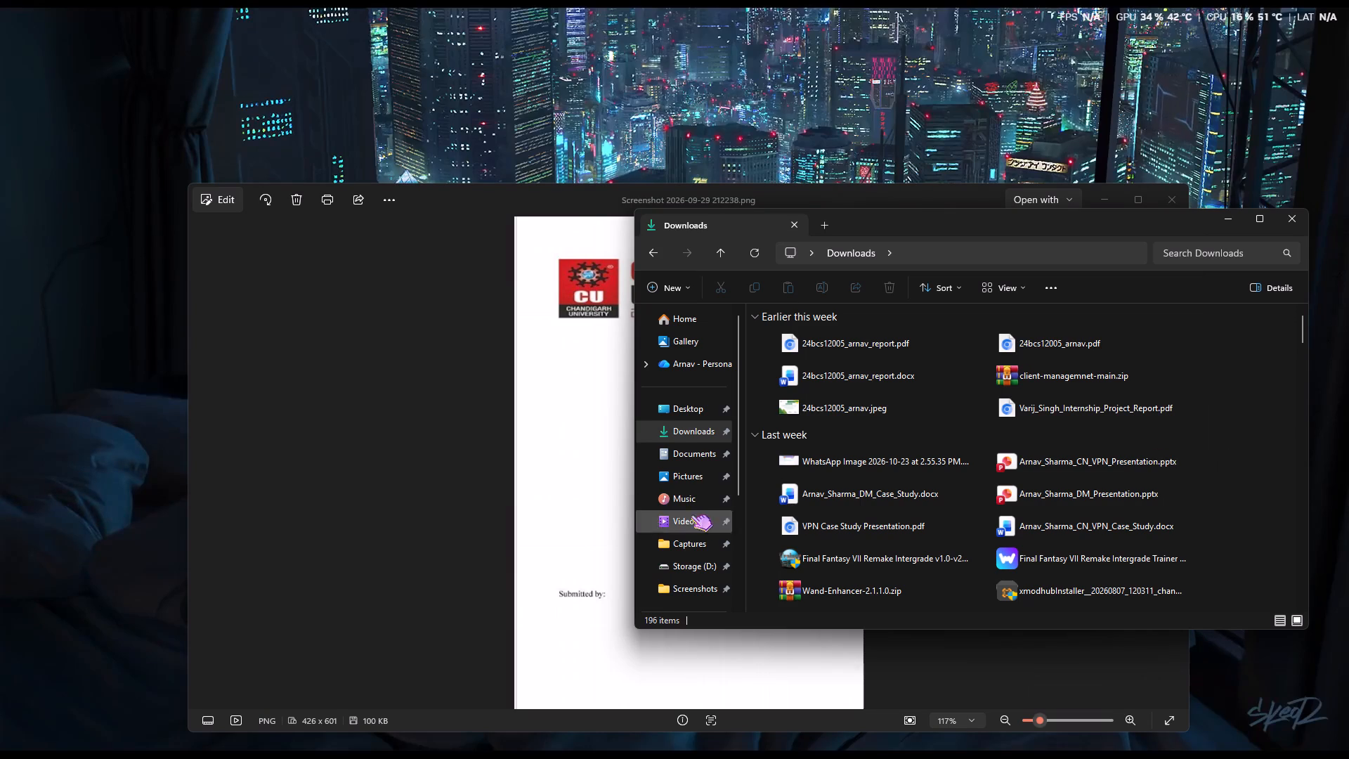
{"action": "scroll", "coordinate": [686, 551], "scroll_direction": "down", "scroll_amount": 2}
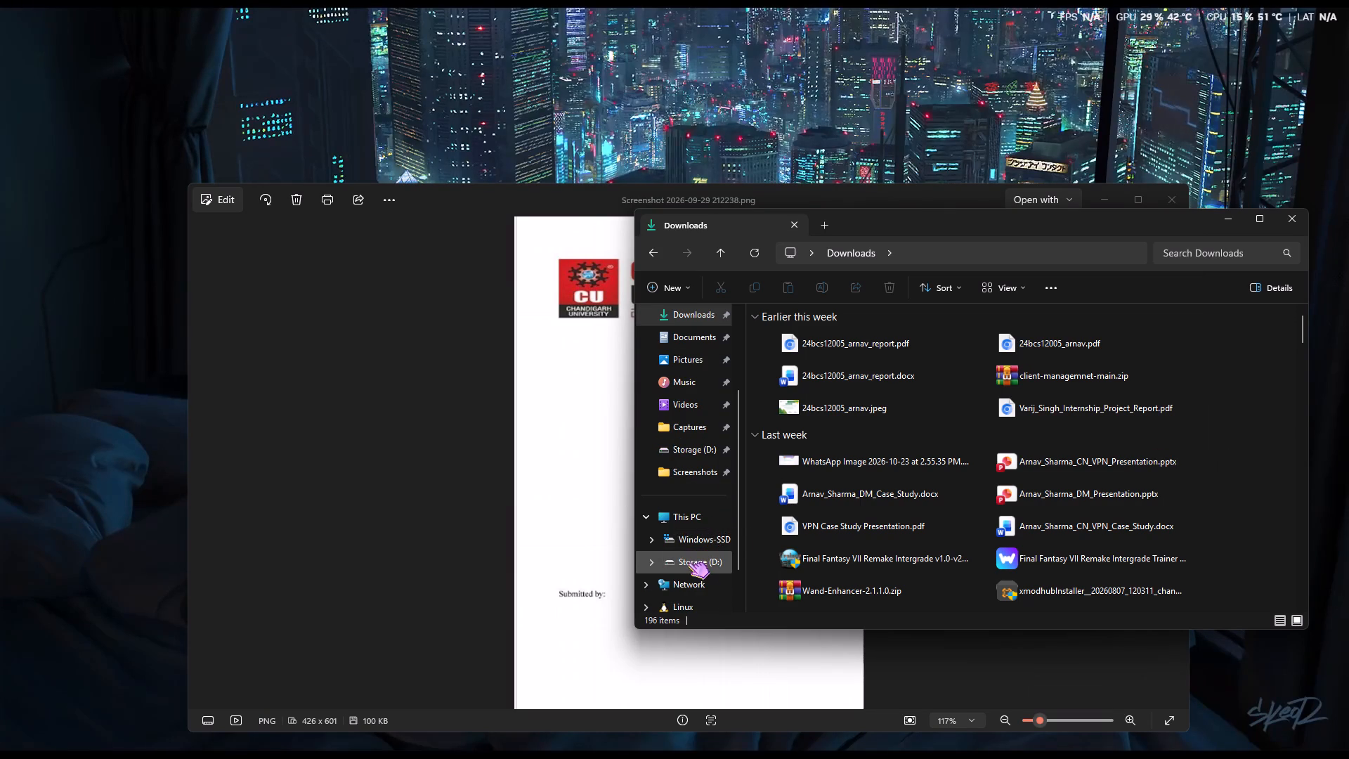
{"action": "left_click", "coordinate": [695, 432]}
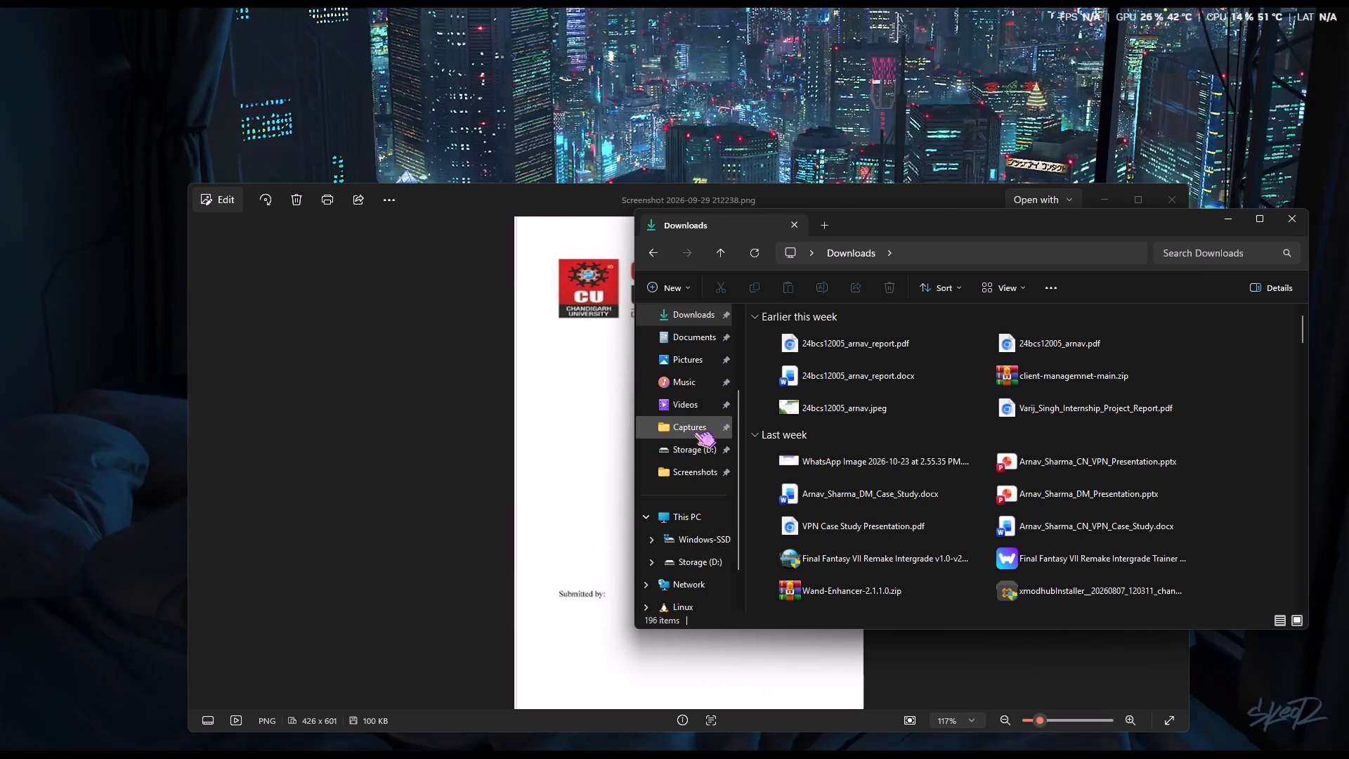
Copy the file Screenshot 2026-09-29 212238.png, the Chandigarh University cover page, from the Screenshots folder.
{"action": "left_click", "coordinate": [671, 472]}
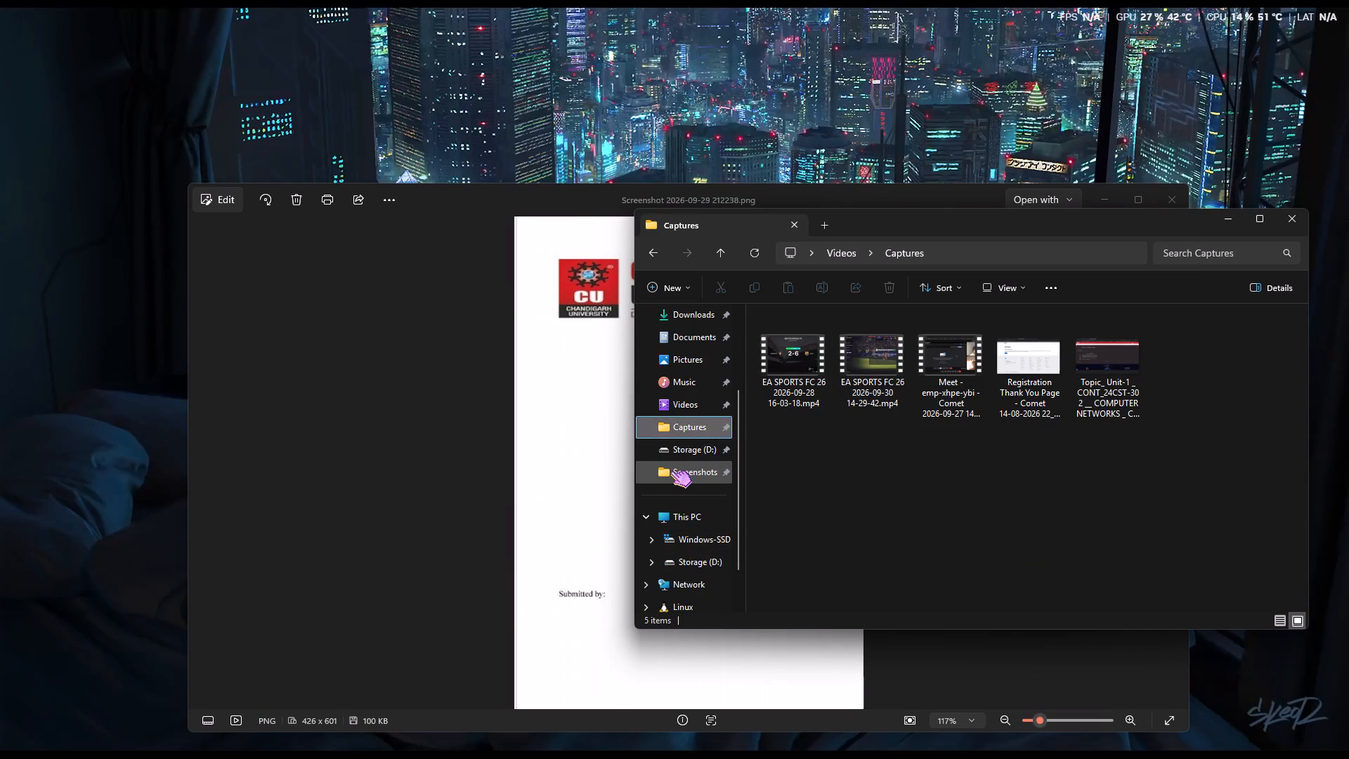
{"action": "scroll", "coordinate": [922, 521], "scroll_direction": "down", "scroll_amount": 12}
{"action": "scroll", "coordinate": [922, 521], "scroll_direction": "down", "scroll_amount": 9}
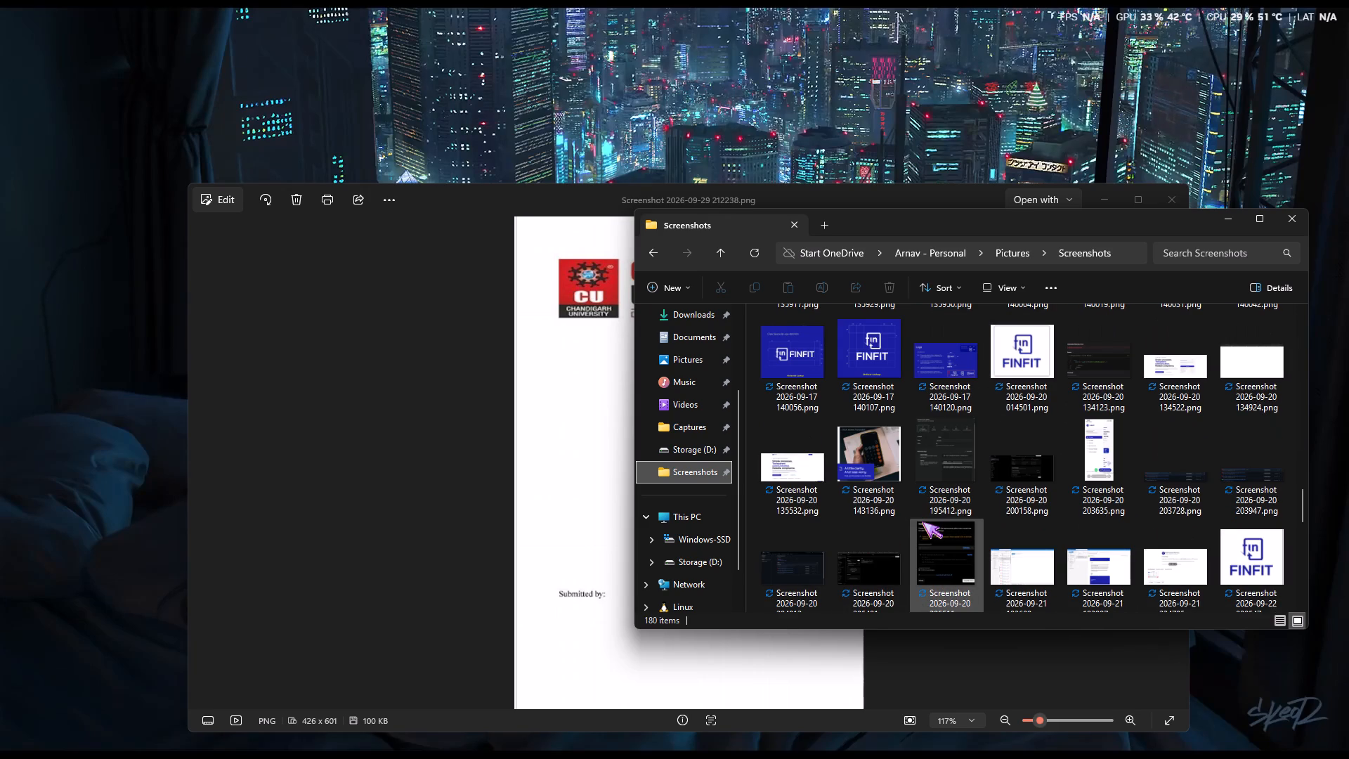
{"action": "scroll", "coordinate": [922, 521], "scroll_direction": "down", "scroll_amount": 15}
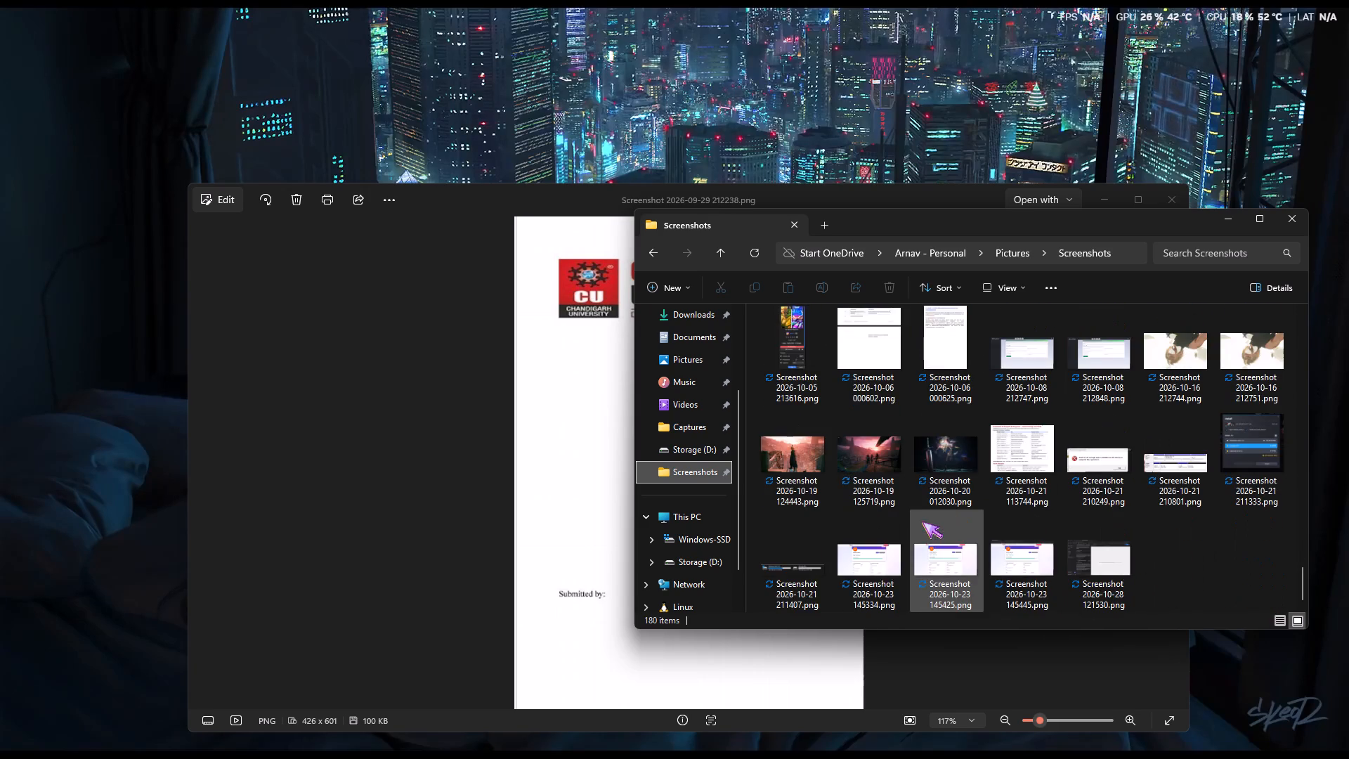
{"action": "scroll", "coordinate": [922, 521], "scroll_direction": "up", "scroll_amount": 3}
{"action": "left_click", "coordinate": [804, 461]}
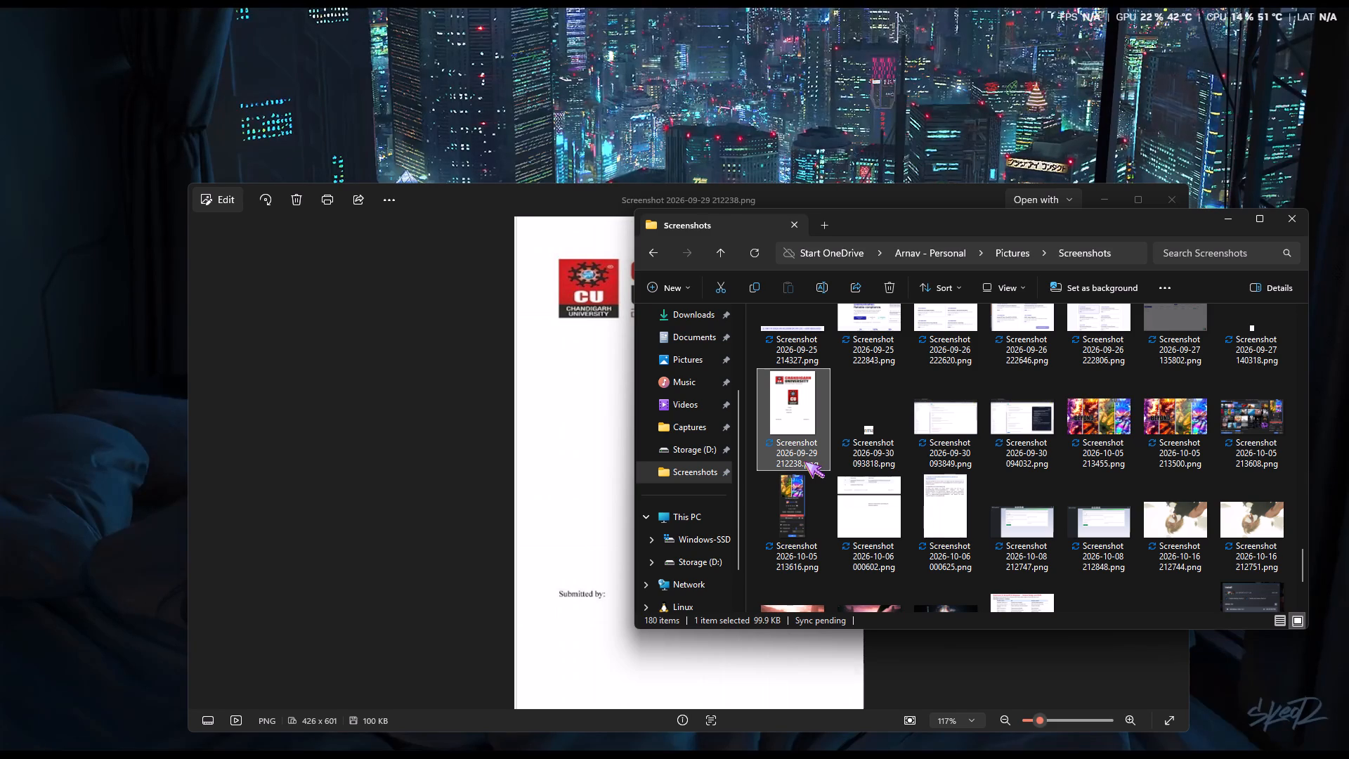
{"action": "key", "text": "ctrl+c"}
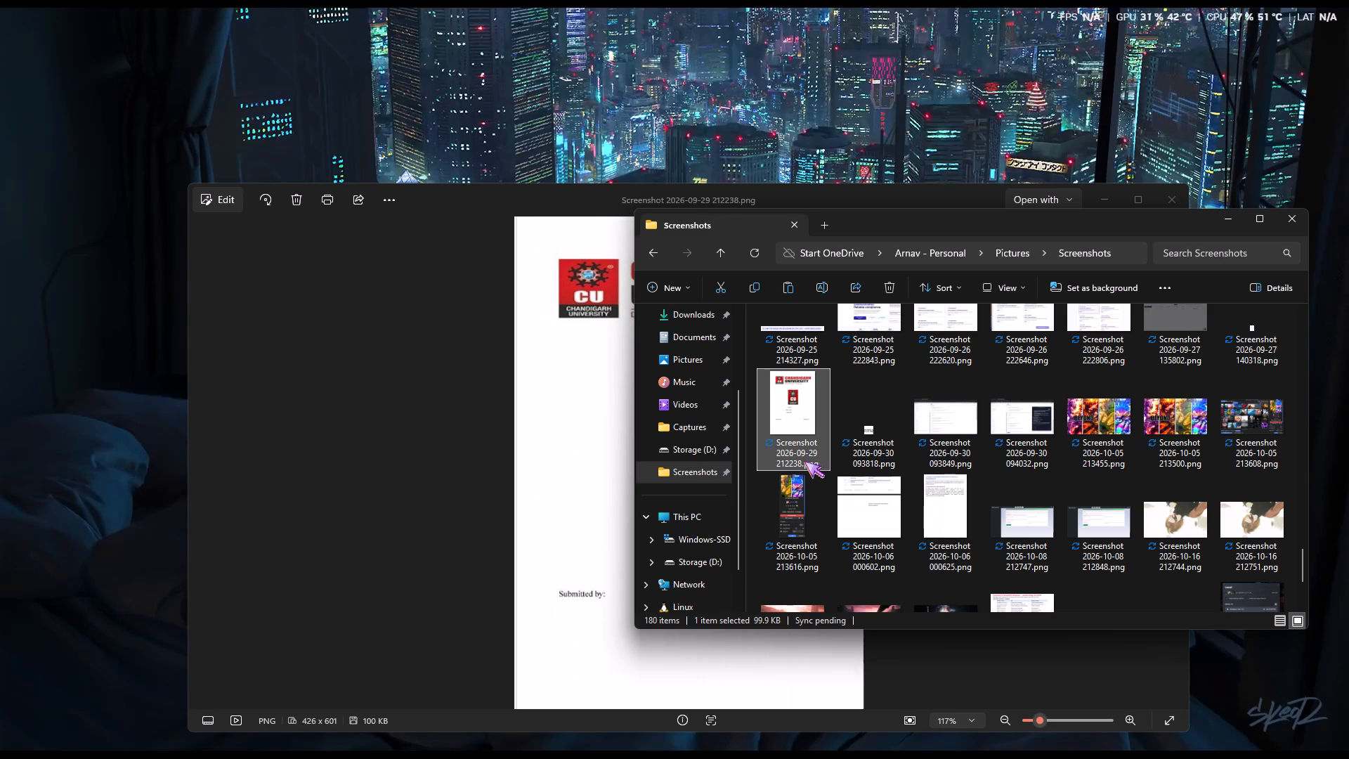
Search the installed apps with w and open Word.
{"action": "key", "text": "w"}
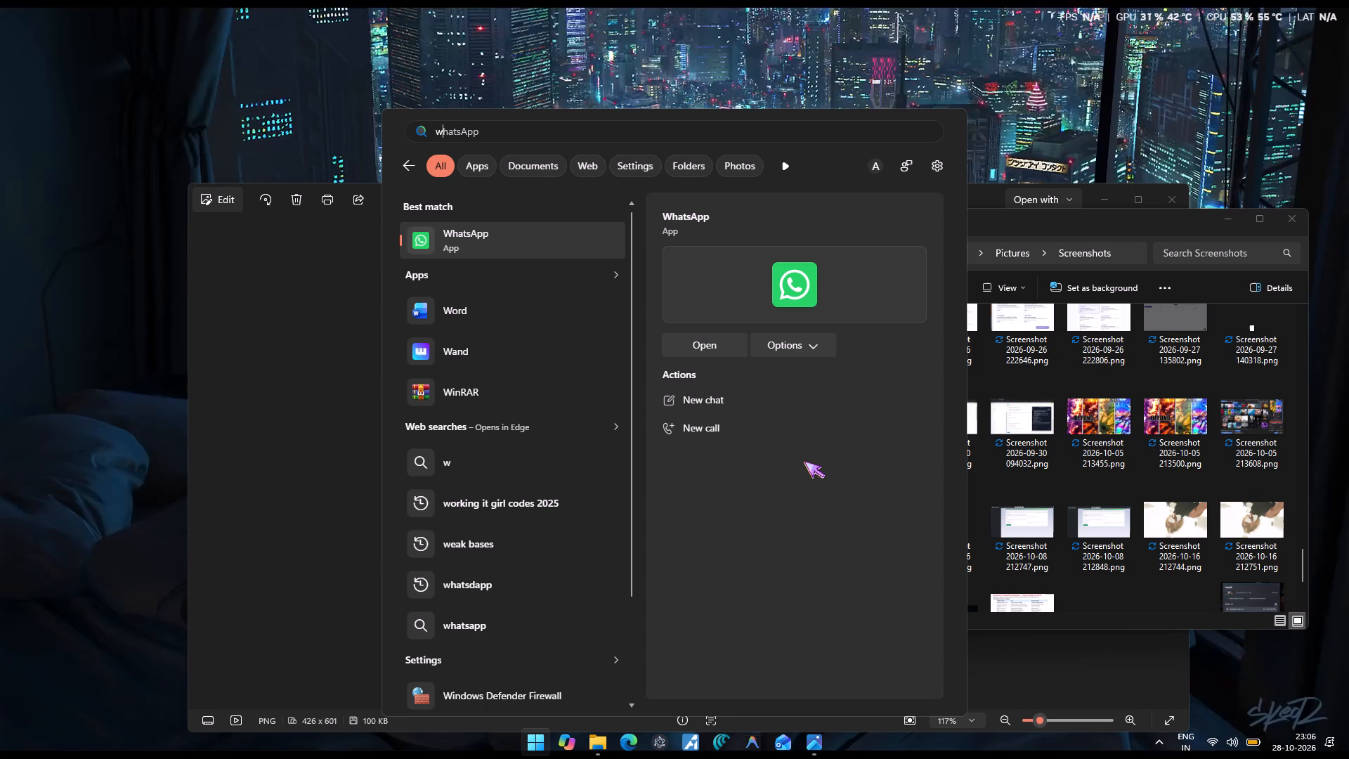
{"action": "key", "text": "Menu"}
{"action": "key", "text": "Menu"}
{"action": "key", "text": "Menu"}
{"action": "key", "text": "Menu"}
{"action": "key", "text": "Menu"}
{"action": "key", "text": "Menu"}
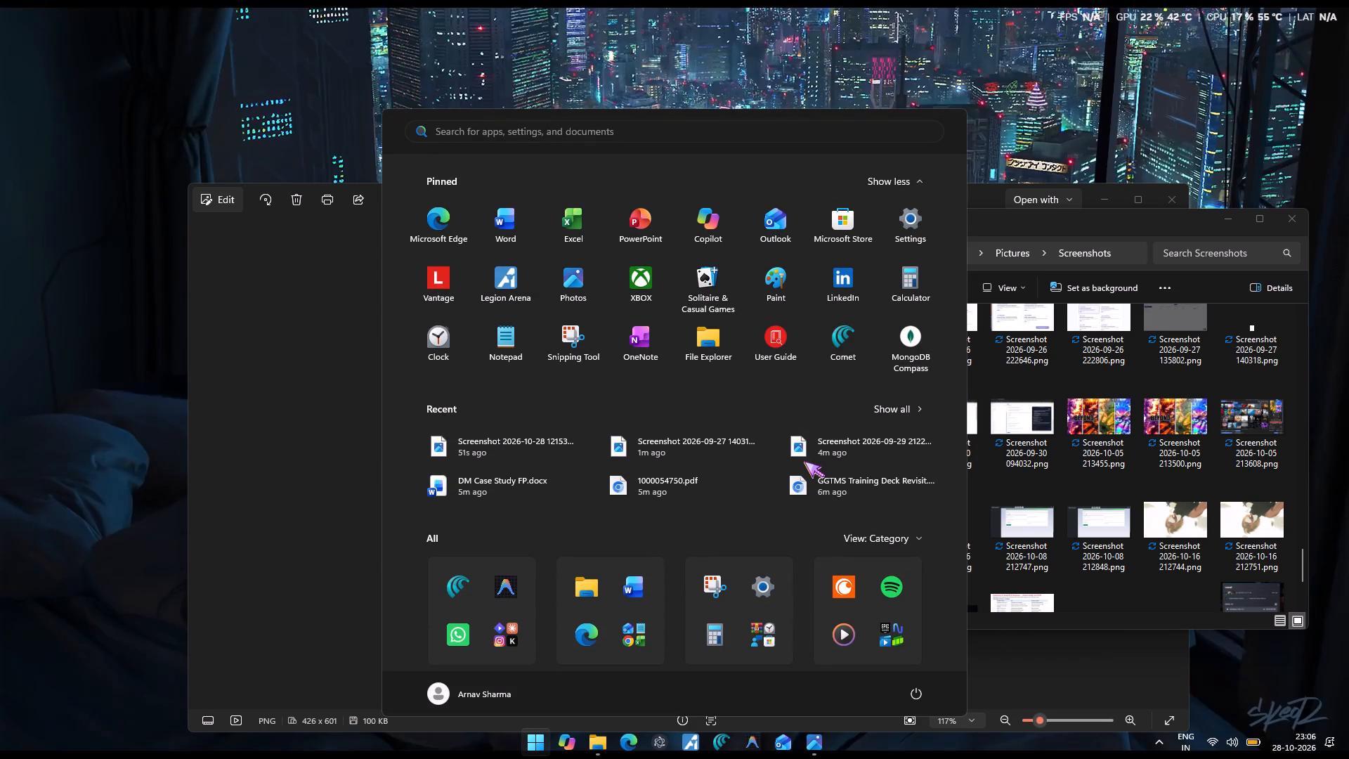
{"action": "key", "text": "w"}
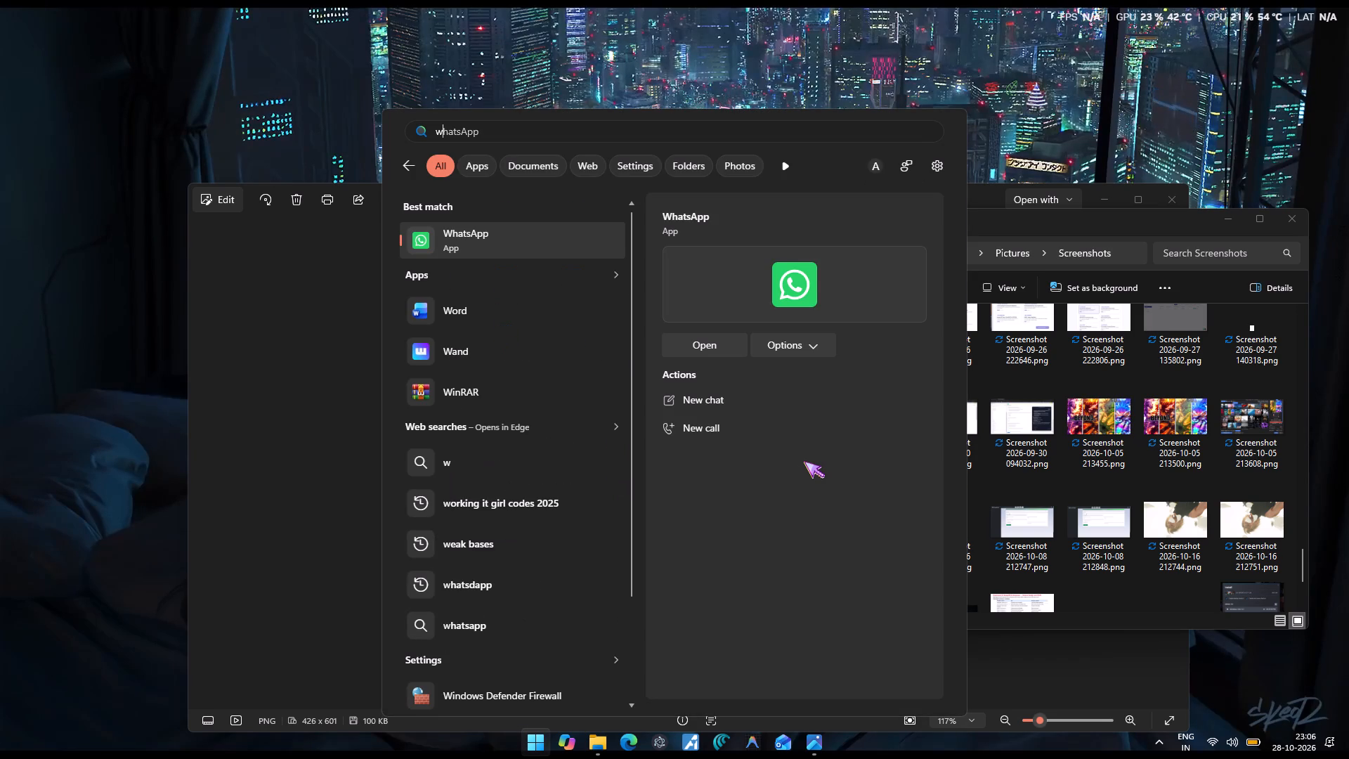
{"action": "left_click", "coordinate": [450, 299]}
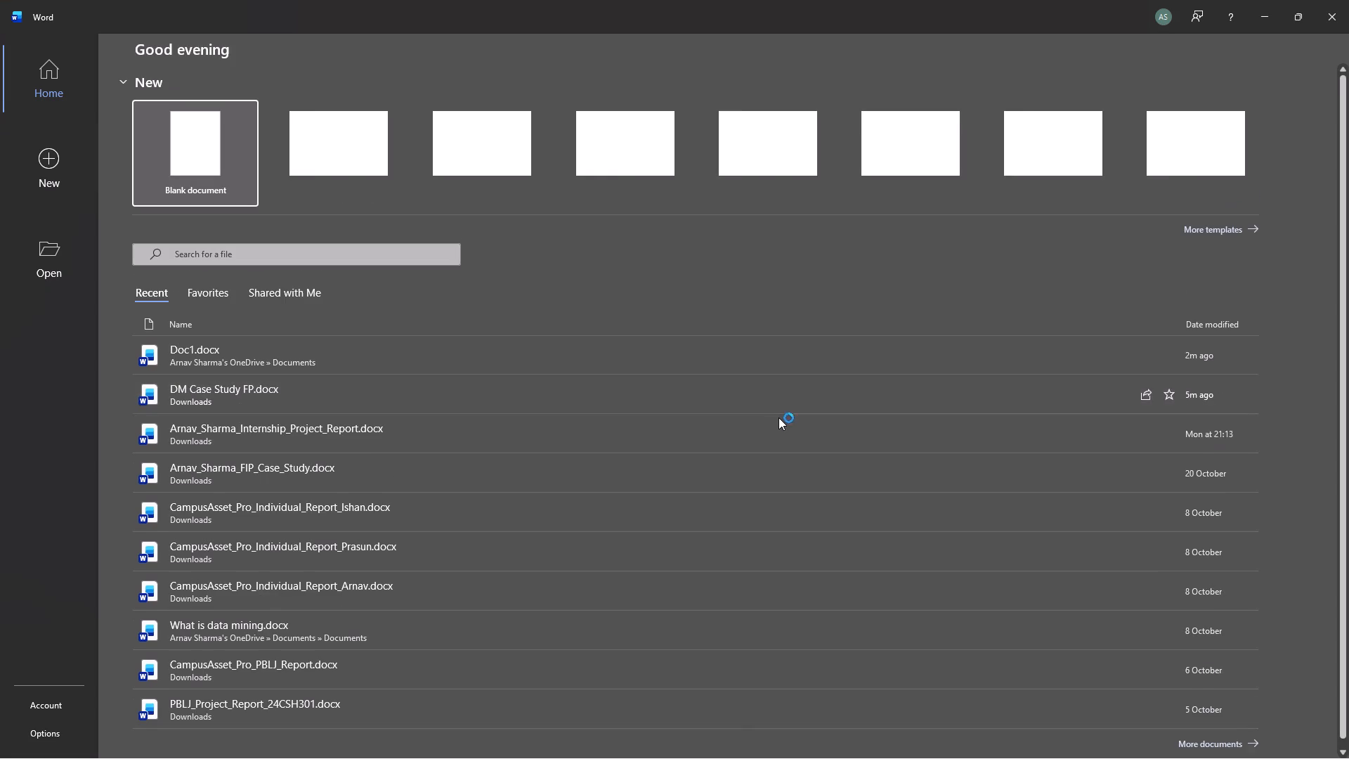
Create a blank document and paste the copied cover page screenshot into it.
{"action": "left_click", "coordinate": [268, 182]}
{"action": "left_click", "coordinate": [253, 182]}
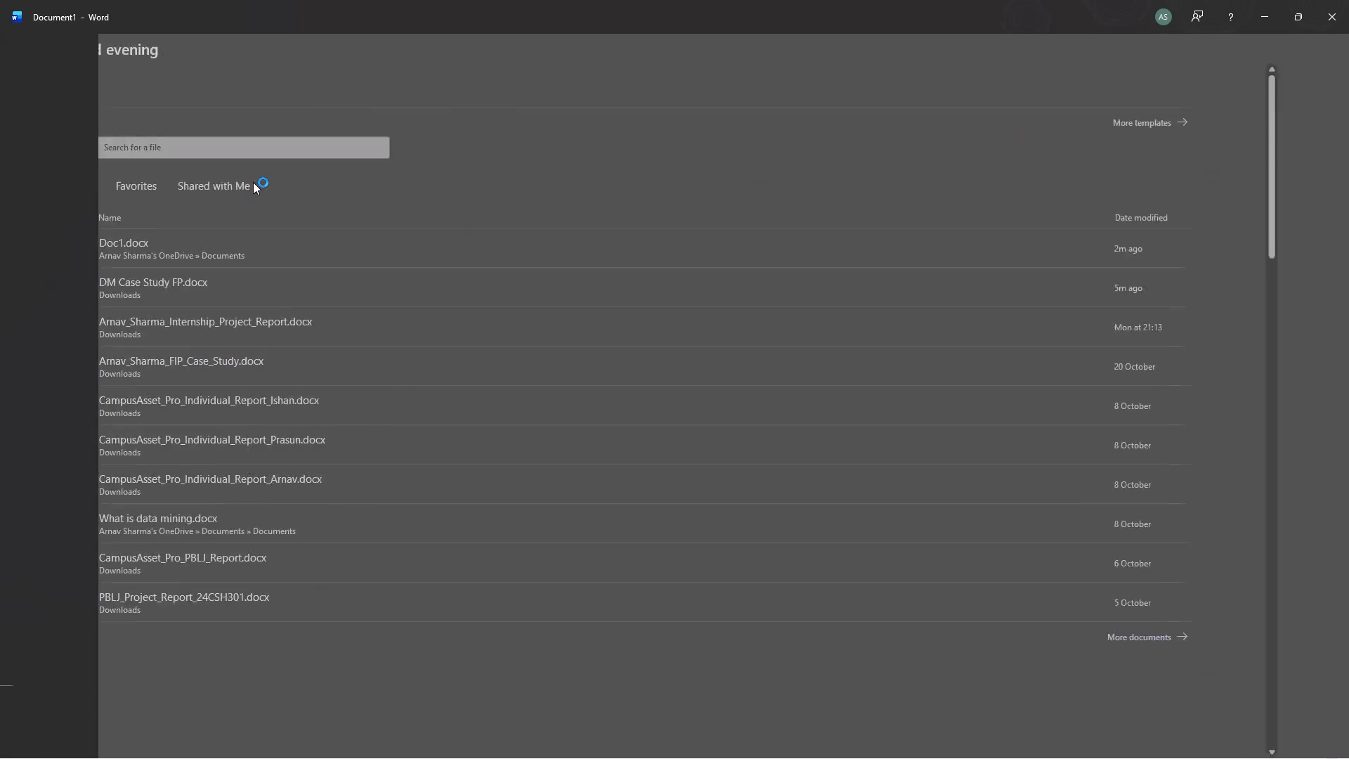
{"action": "key", "text": "ctrl+v"}
{"action": "key", "text": "ctrl+b"}
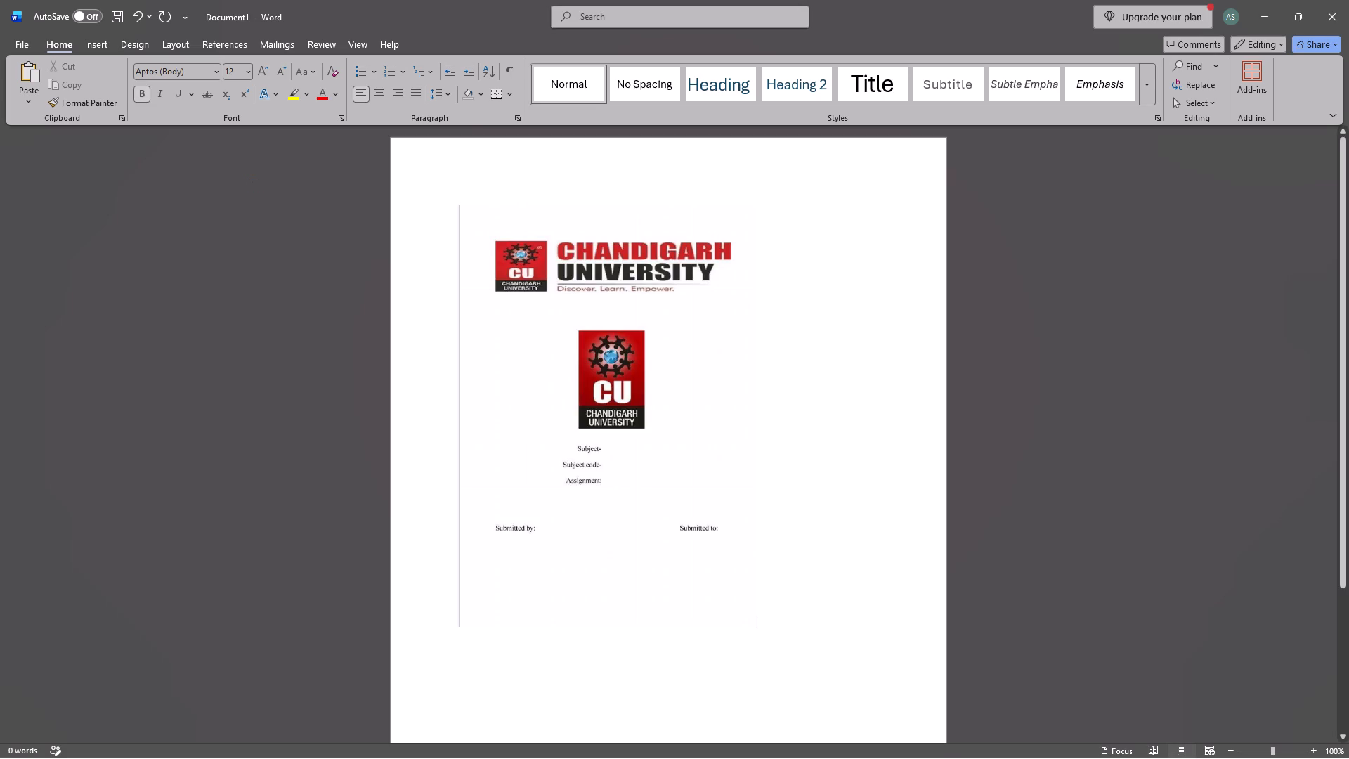
Select the pasted cover page picture, view its layout options, and dismiss them.
{"action": "double_click", "coordinate": [635, 306]}
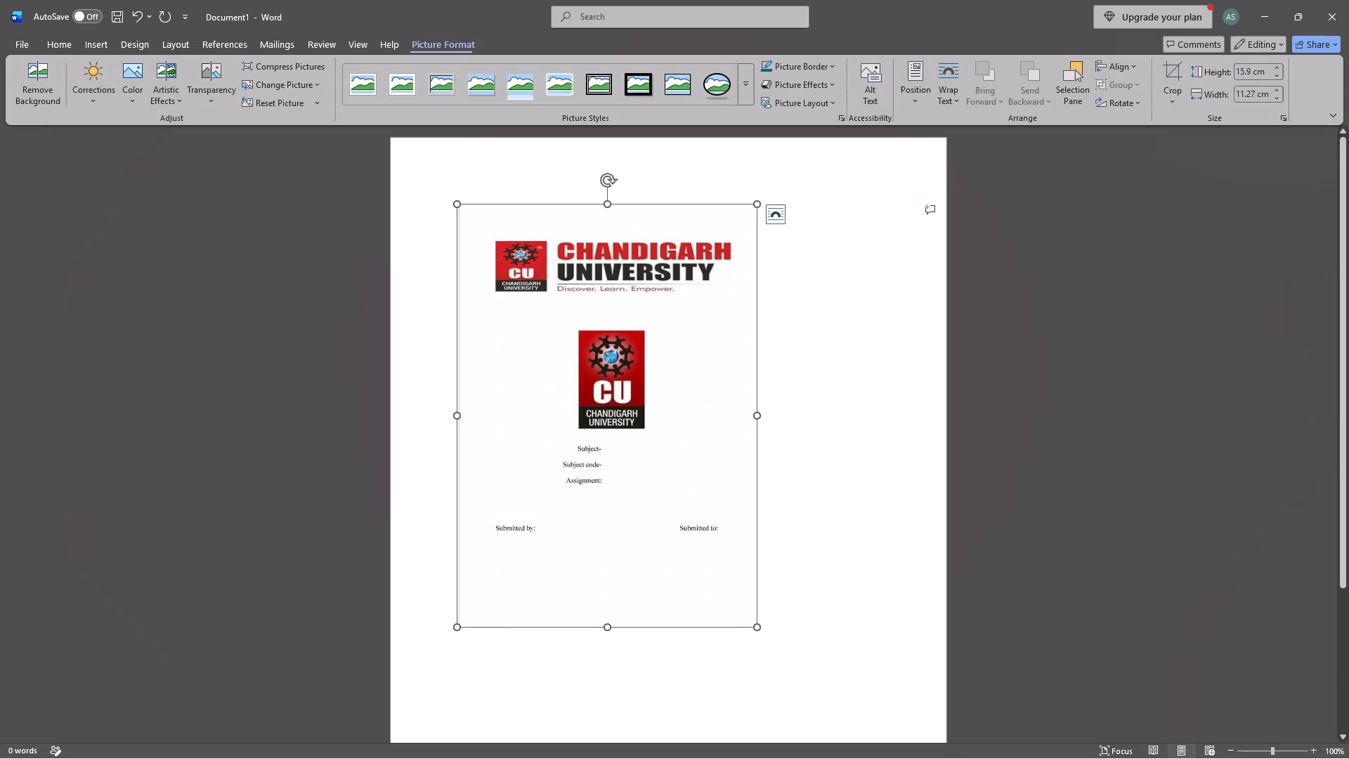
{"action": "left_click", "coordinate": [782, 217]}
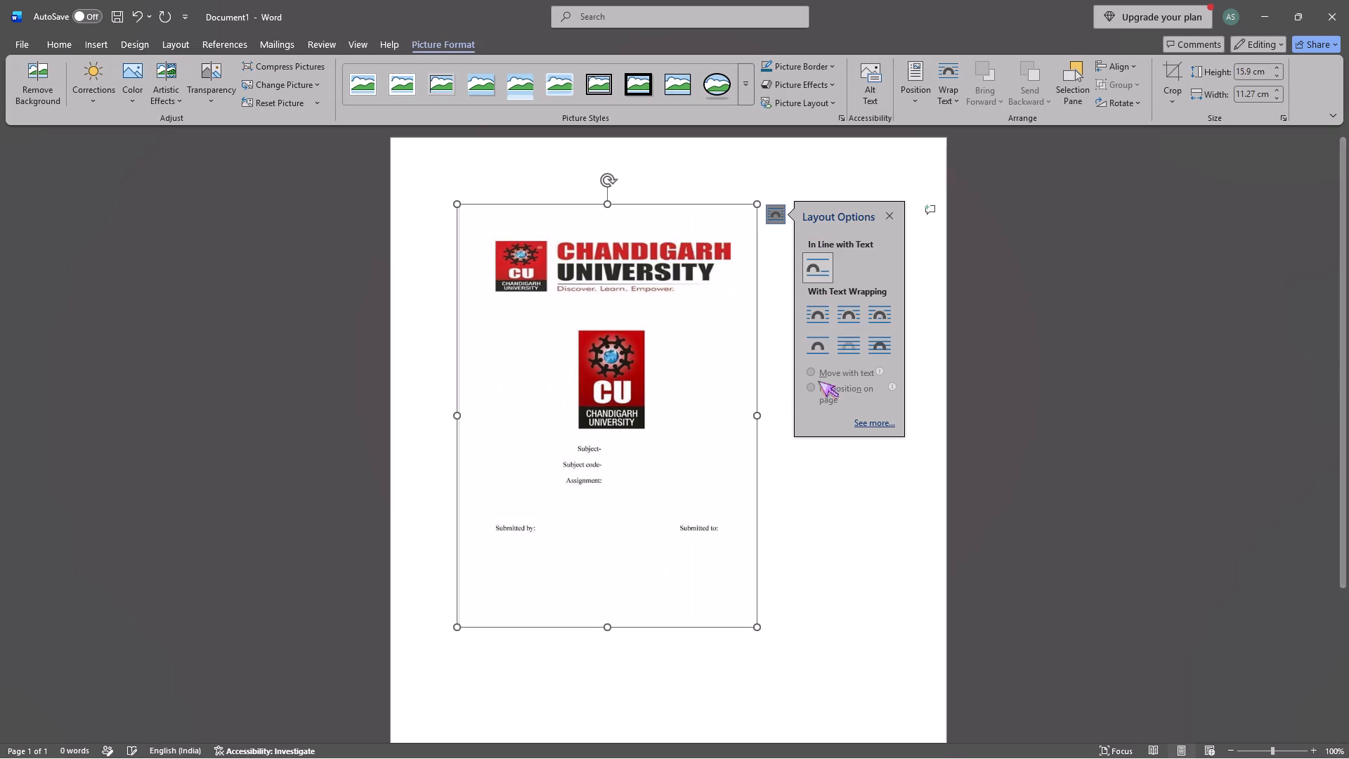
{"action": "left_click", "coordinate": [817, 468]}
Open the document's print settings and show the page margin presets.
{"action": "key", "text": "ctrl+p"}
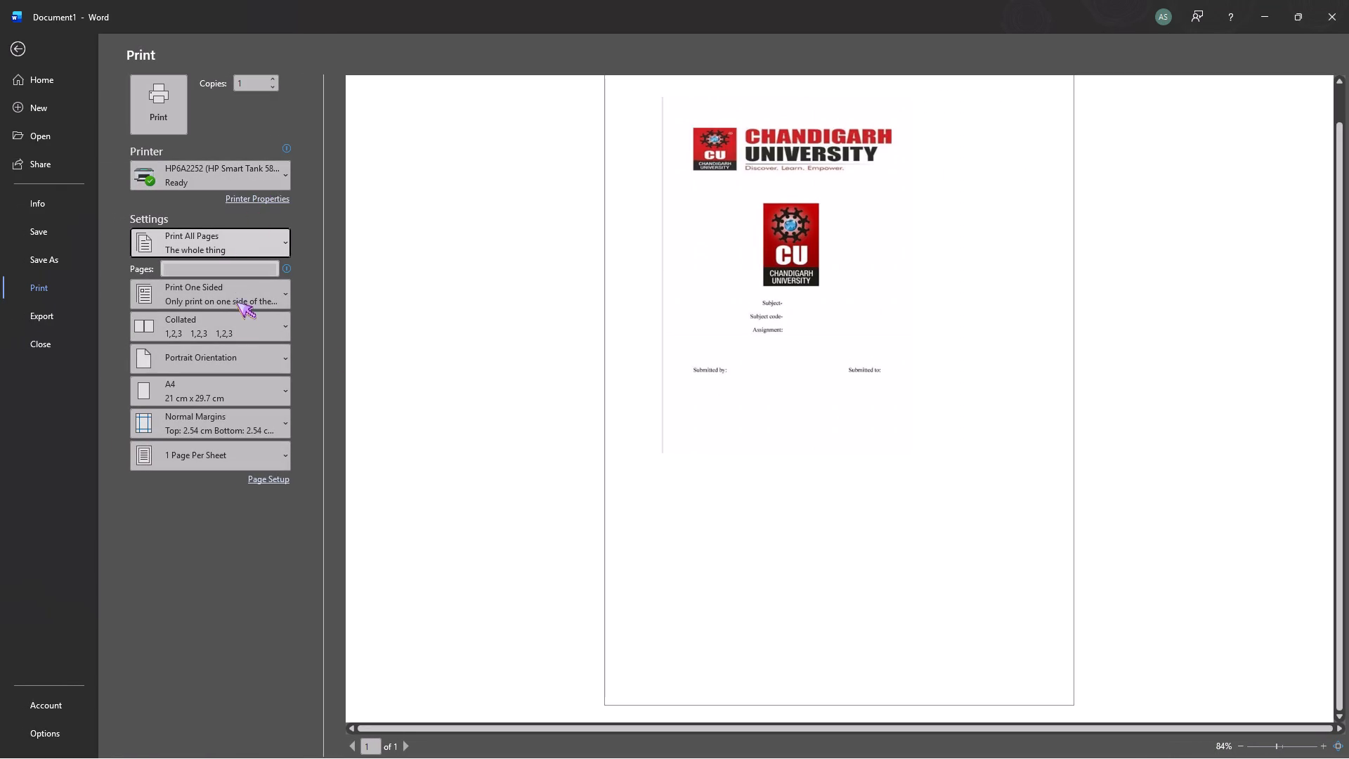
{"action": "left_click", "coordinate": [247, 416]}
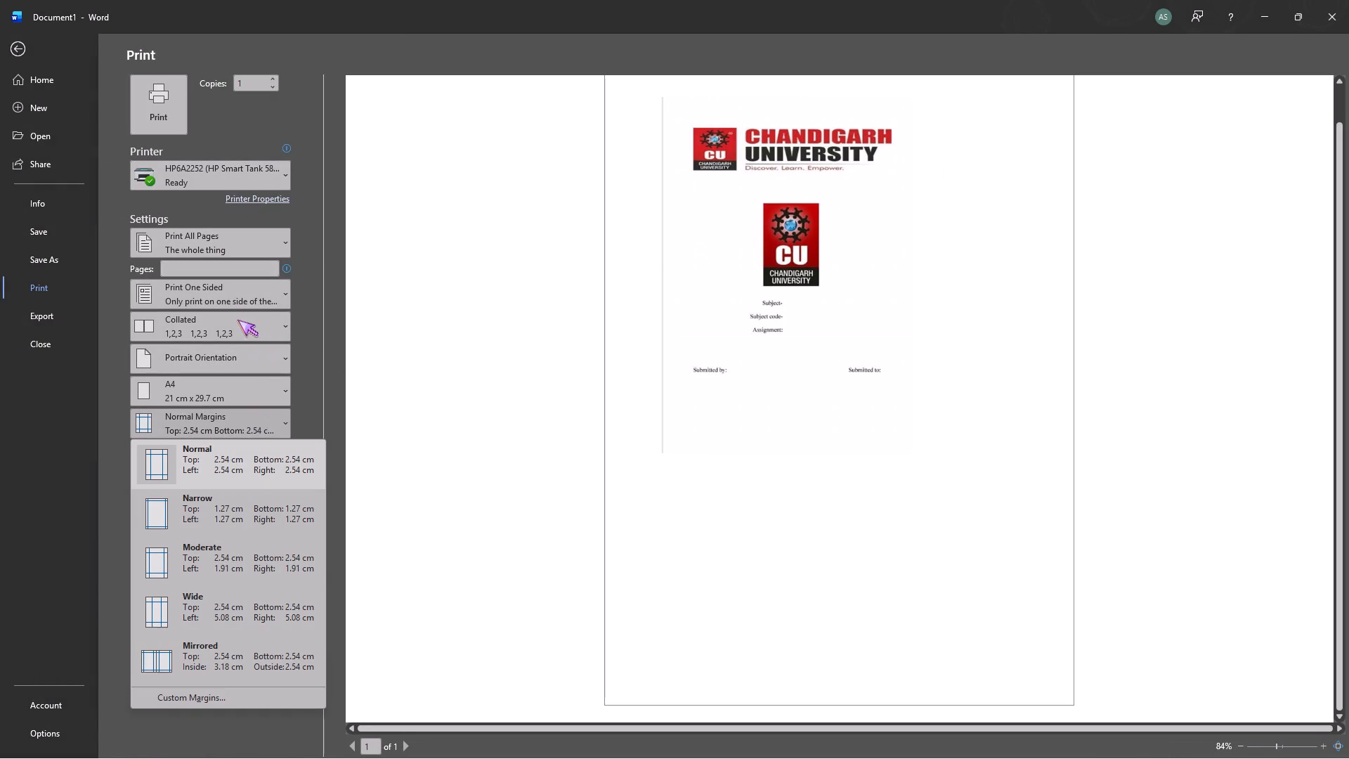
Choose A4 (21 cm x 29.7 cm) as the paper size, keeping Normal margins and portrait orientation.
{"action": "left_click", "coordinate": [217, 346]}
{"action": "left_click", "coordinate": [217, 346]}
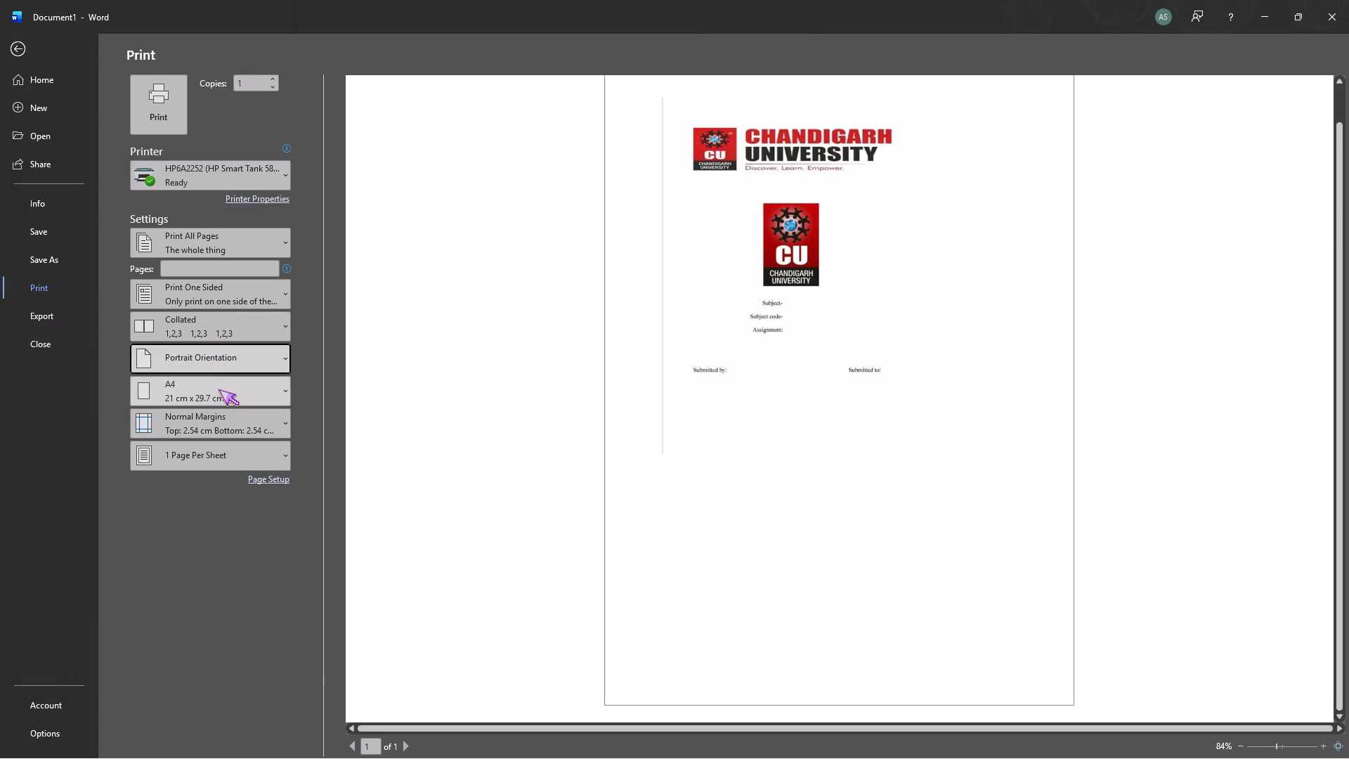
{"action": "left_click", "coordinate": [219, 389]}
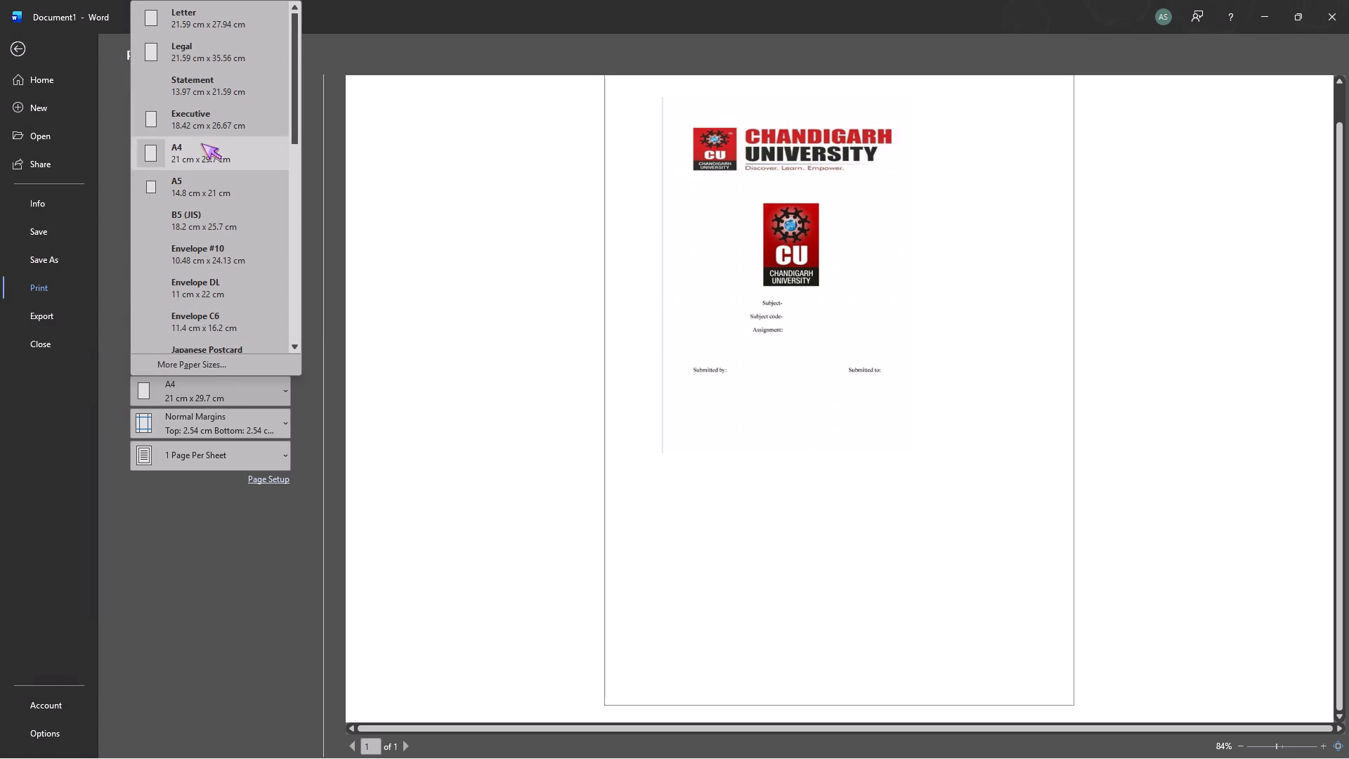
{"action": "left_click", "coordinate": [202, 162]}
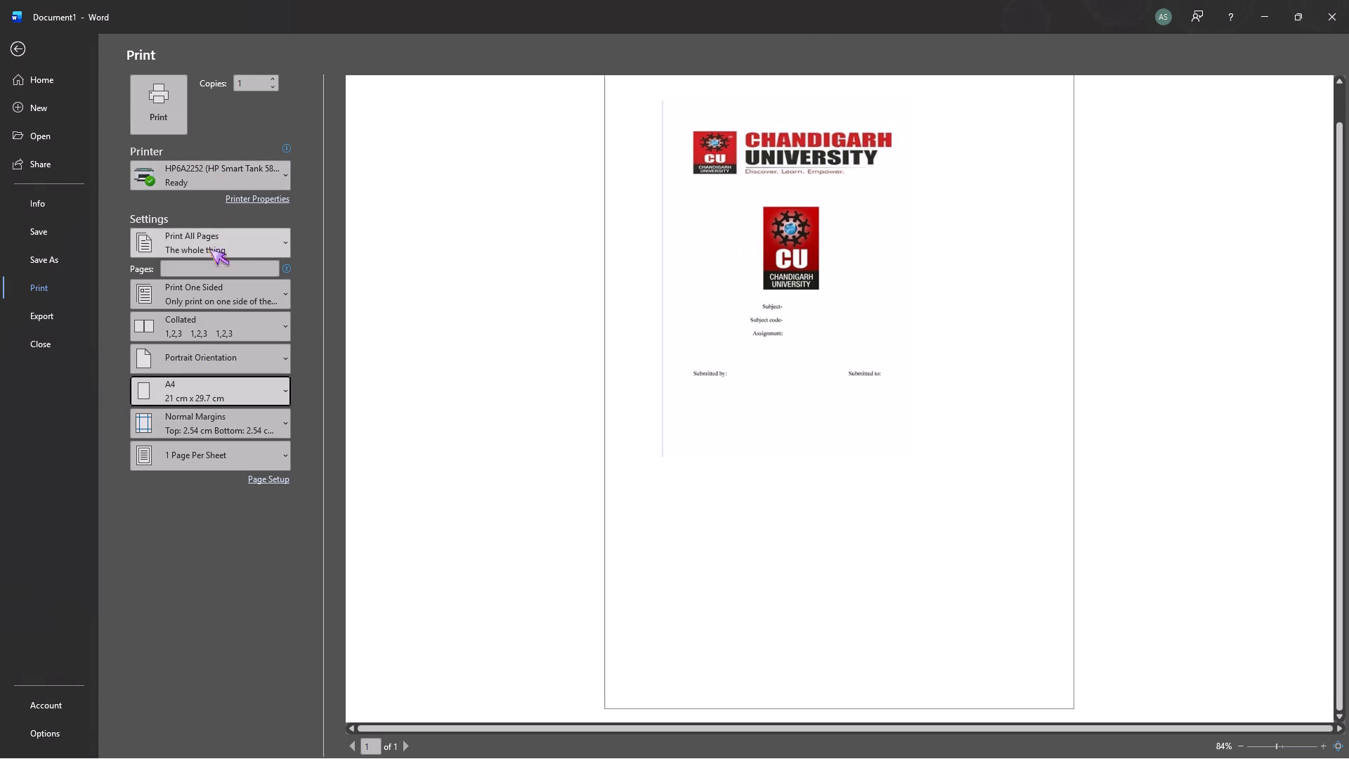
Check the available pages-per-sheet and page-range options for the print job.
{"action": "left_click", "coordinate": [226, 459]}
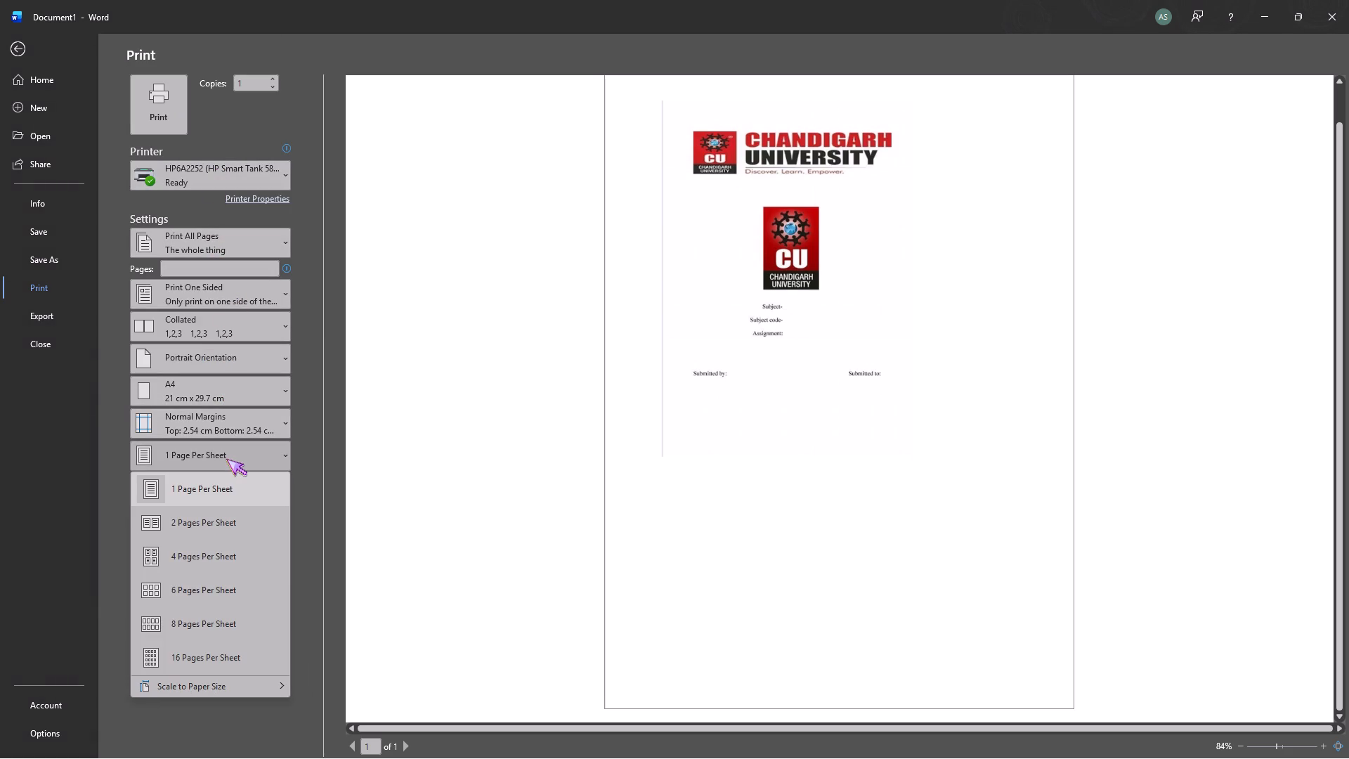
{"action": "left_click", "coordinate": [226, 459]}
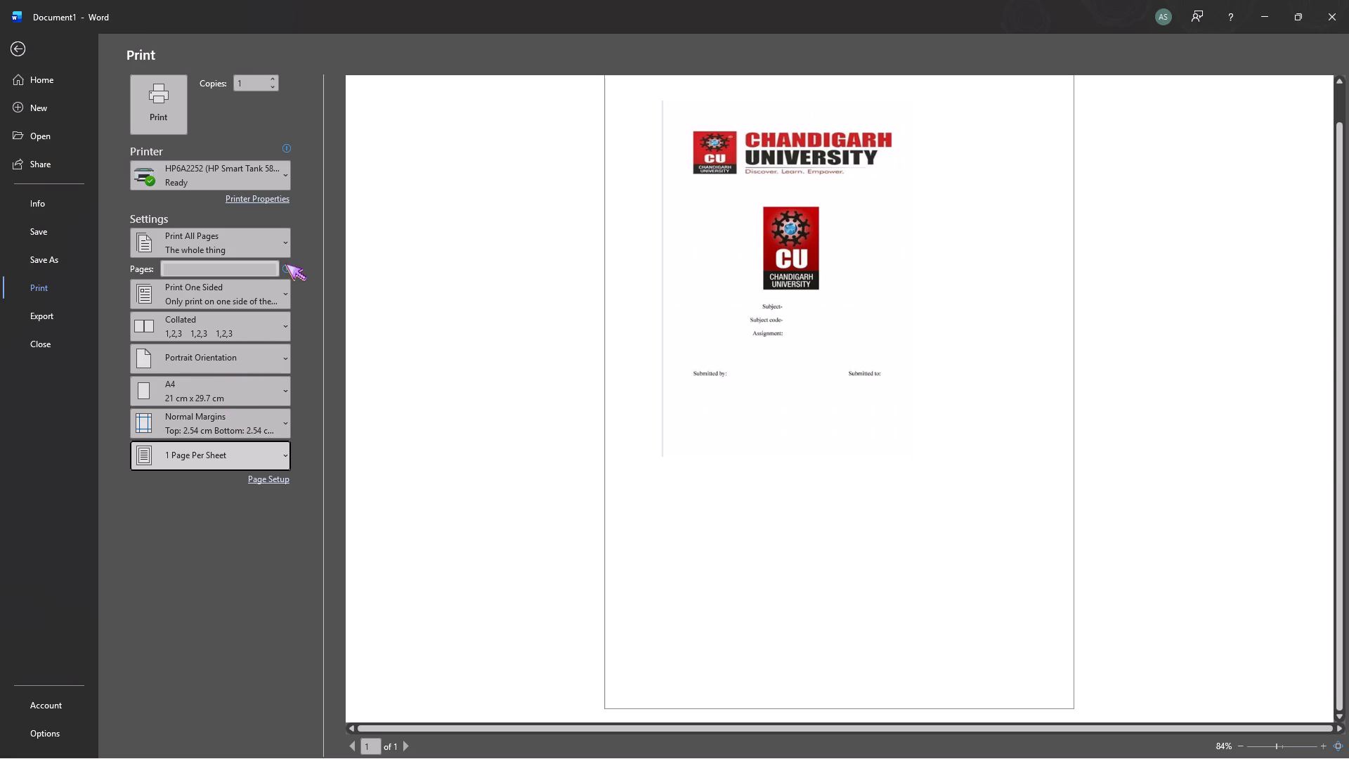
{"action": "left_click", "coordinate": [266, 242]}
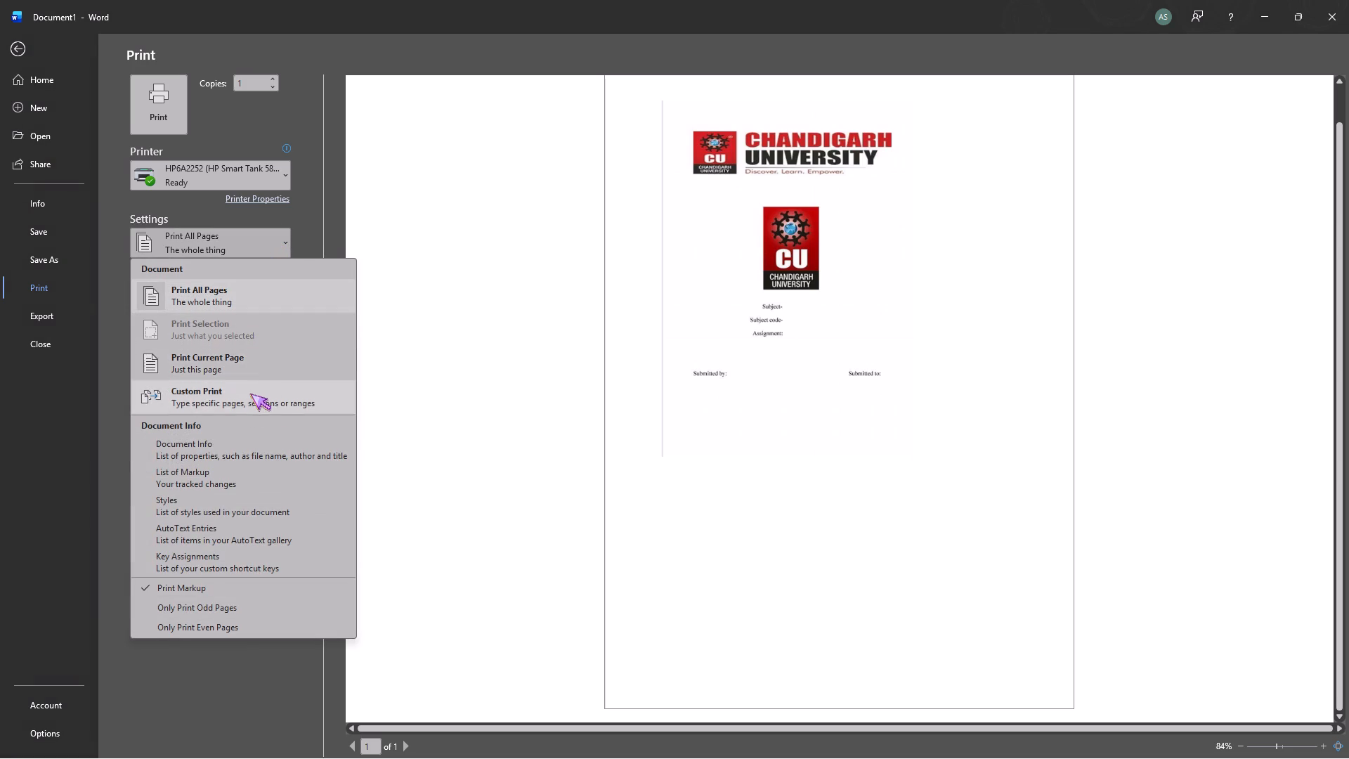
{"action": "left_click", "coordinate": [313, 169]}
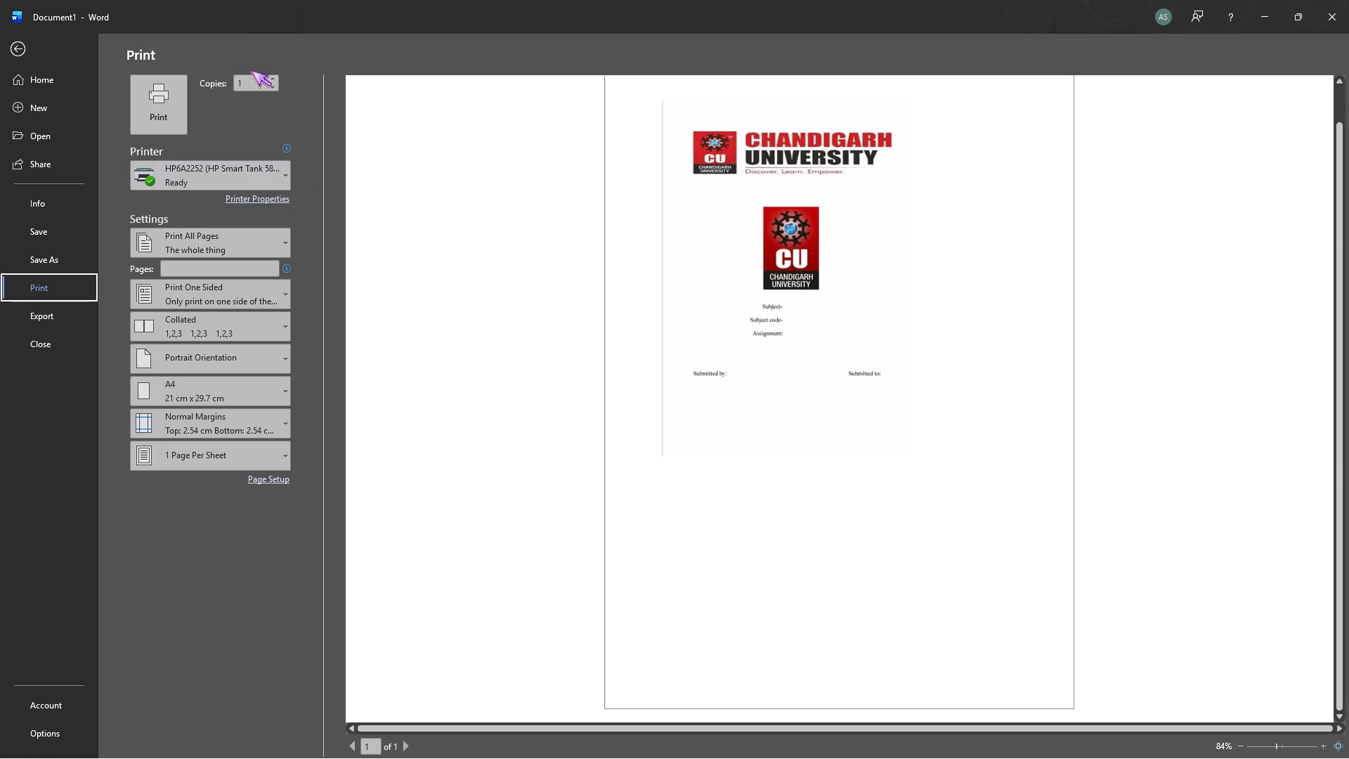
Return to the document and enlarge the cover page picture proportionally to about 20.34 cm high and 14.42 cm wide.
{"action": "left_click", "coordinate": [10, 51]}
{"action": "left_click", "coordinate": [478, 285]}
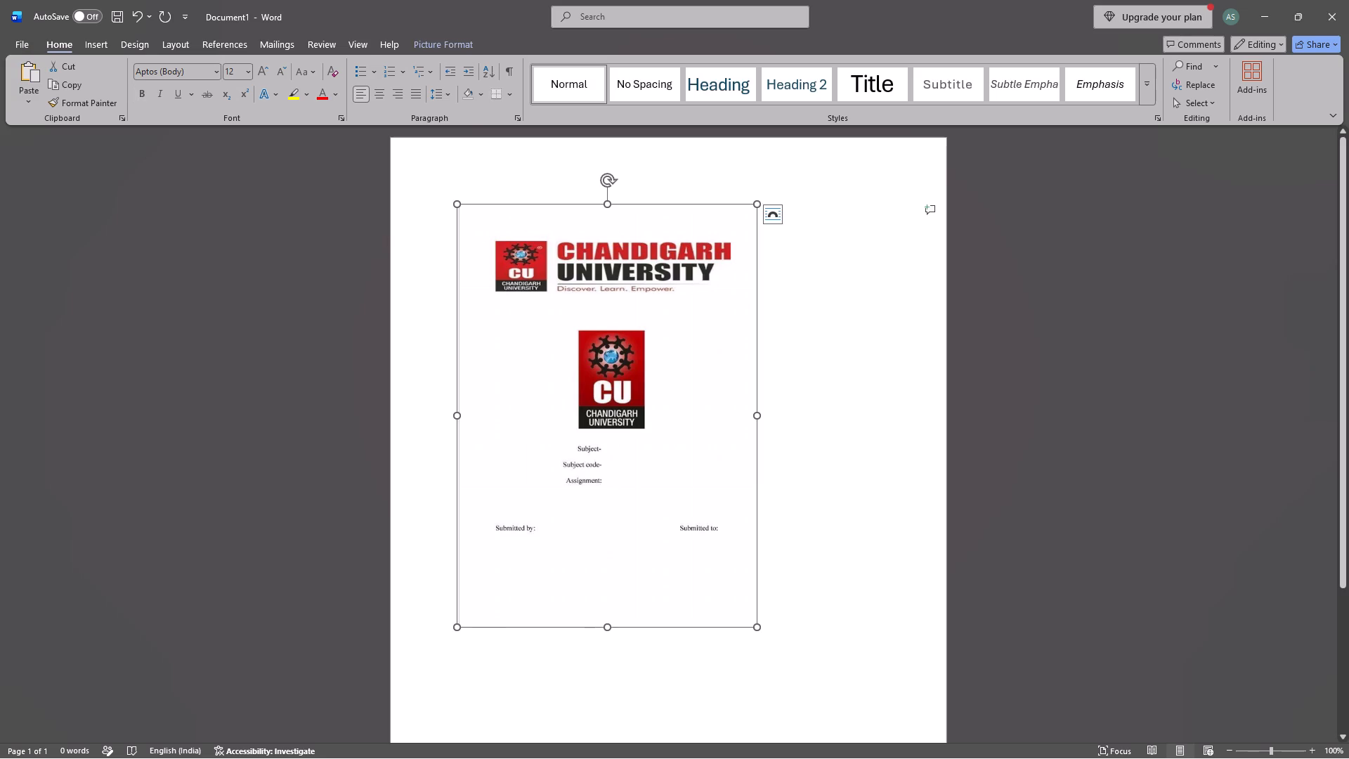
{"action": "left_click_drag", "start_coordinate": [478, 285], "coordinate": [457, 204]}
{"action": "left_click_drag", "start_coordinate": [457, 204], "coordinate": [374, 145]}
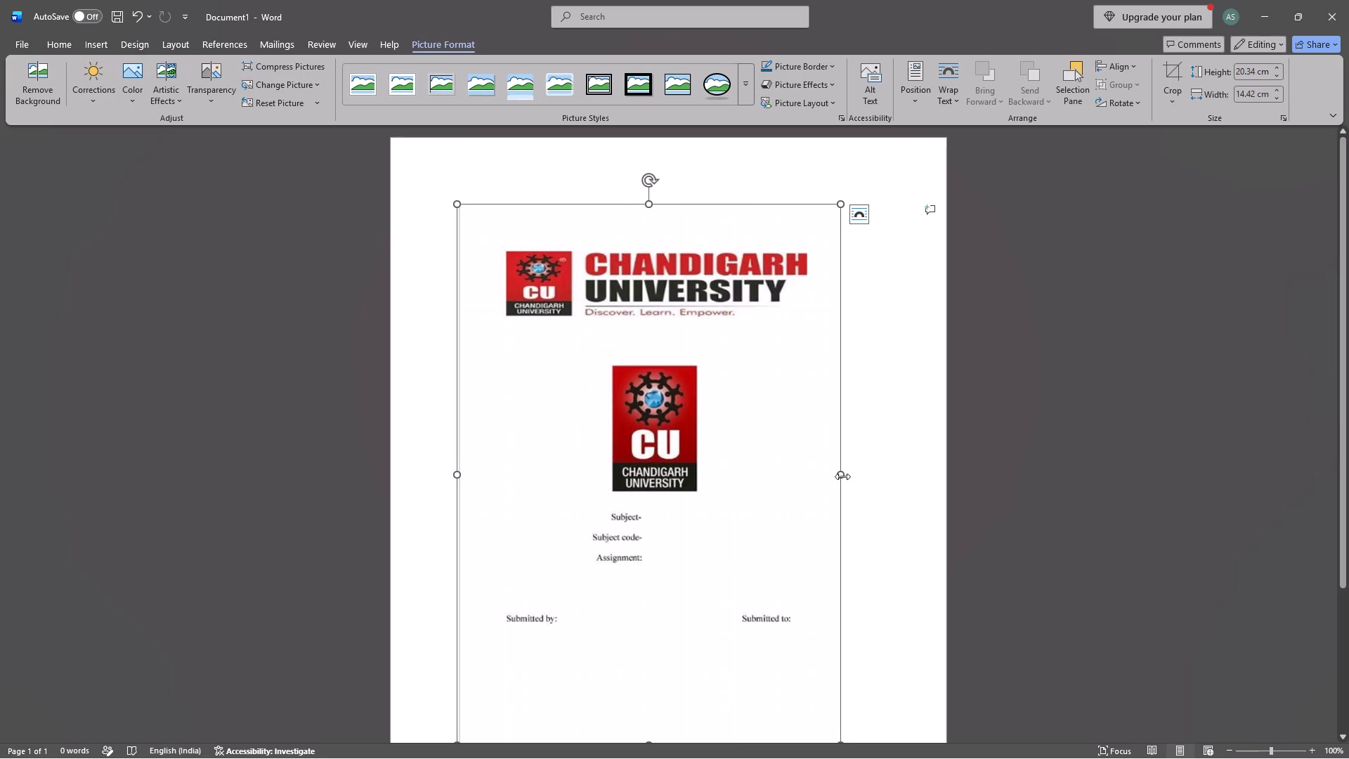
{"action": "scroll", "coordinate": [860, 476], "scroll_direction": "right", "scroll_amount": 1}
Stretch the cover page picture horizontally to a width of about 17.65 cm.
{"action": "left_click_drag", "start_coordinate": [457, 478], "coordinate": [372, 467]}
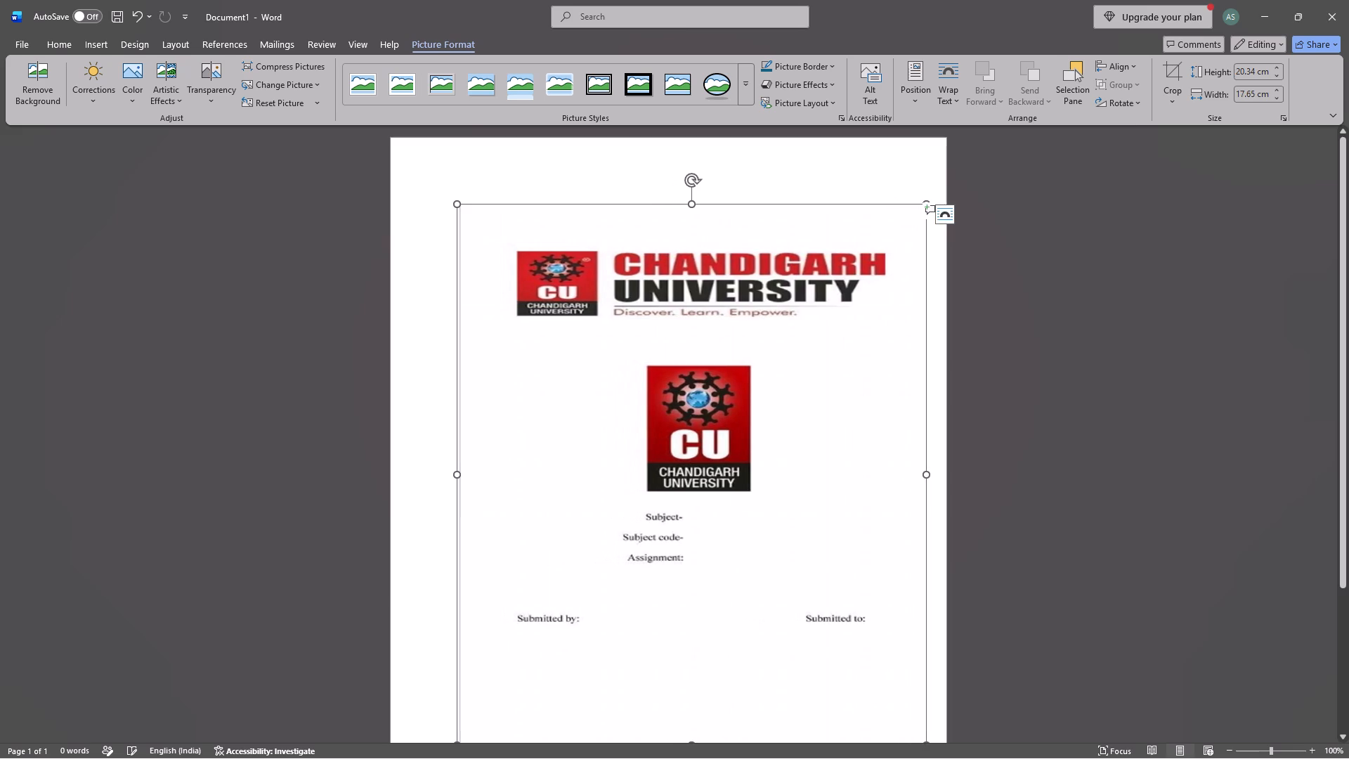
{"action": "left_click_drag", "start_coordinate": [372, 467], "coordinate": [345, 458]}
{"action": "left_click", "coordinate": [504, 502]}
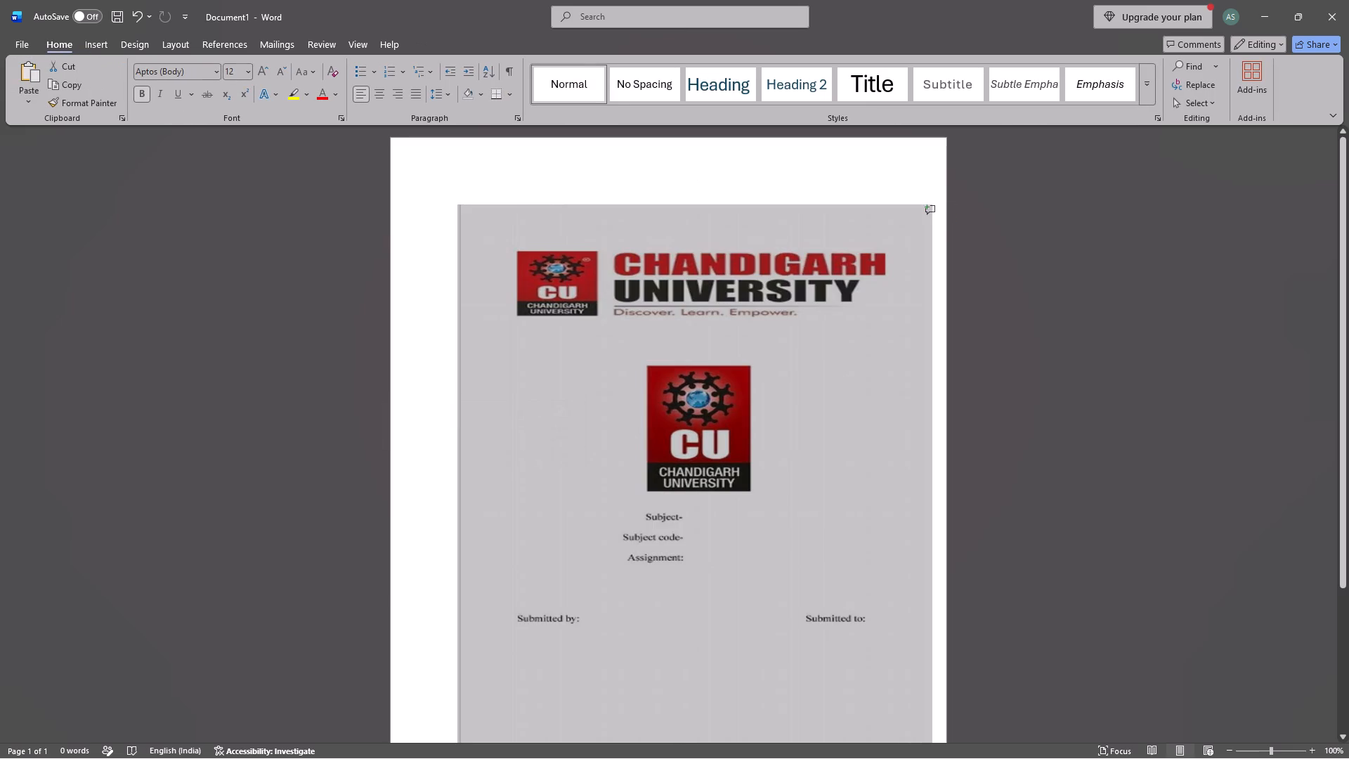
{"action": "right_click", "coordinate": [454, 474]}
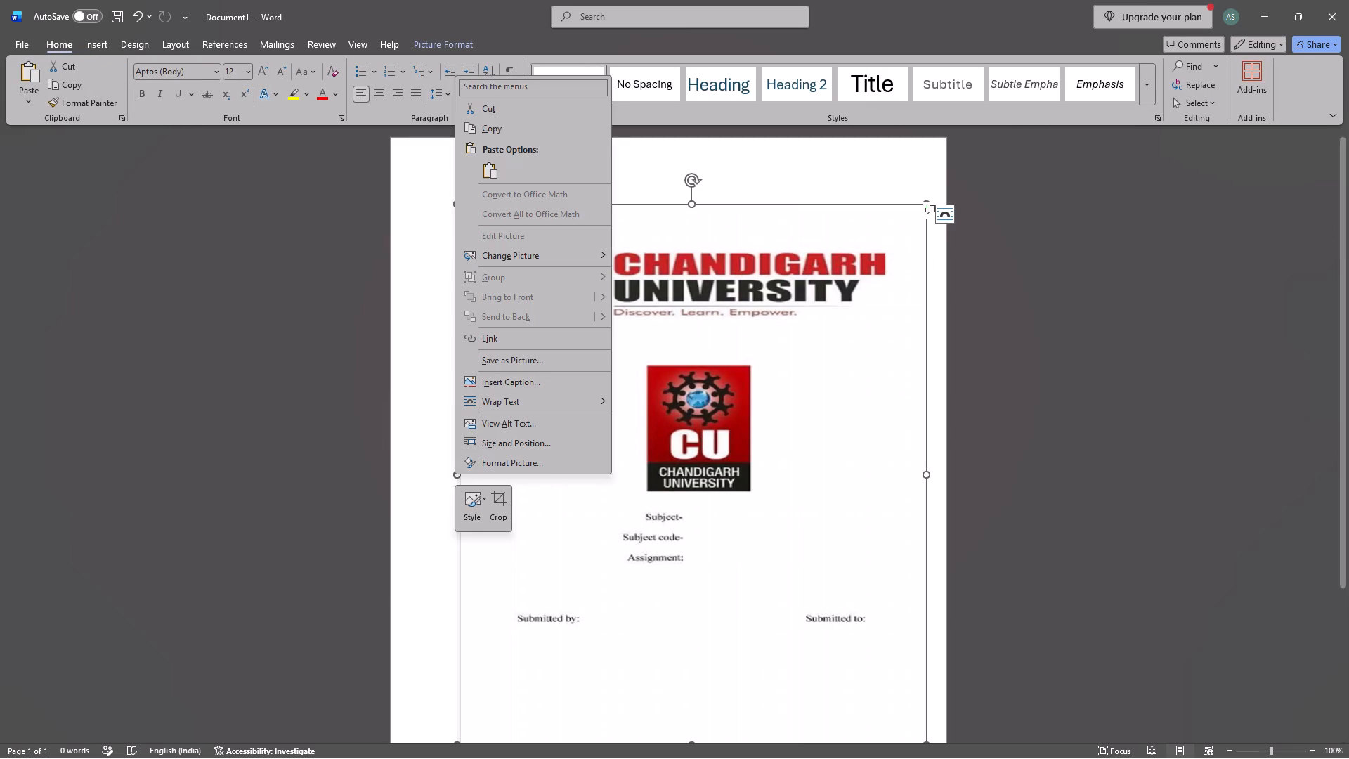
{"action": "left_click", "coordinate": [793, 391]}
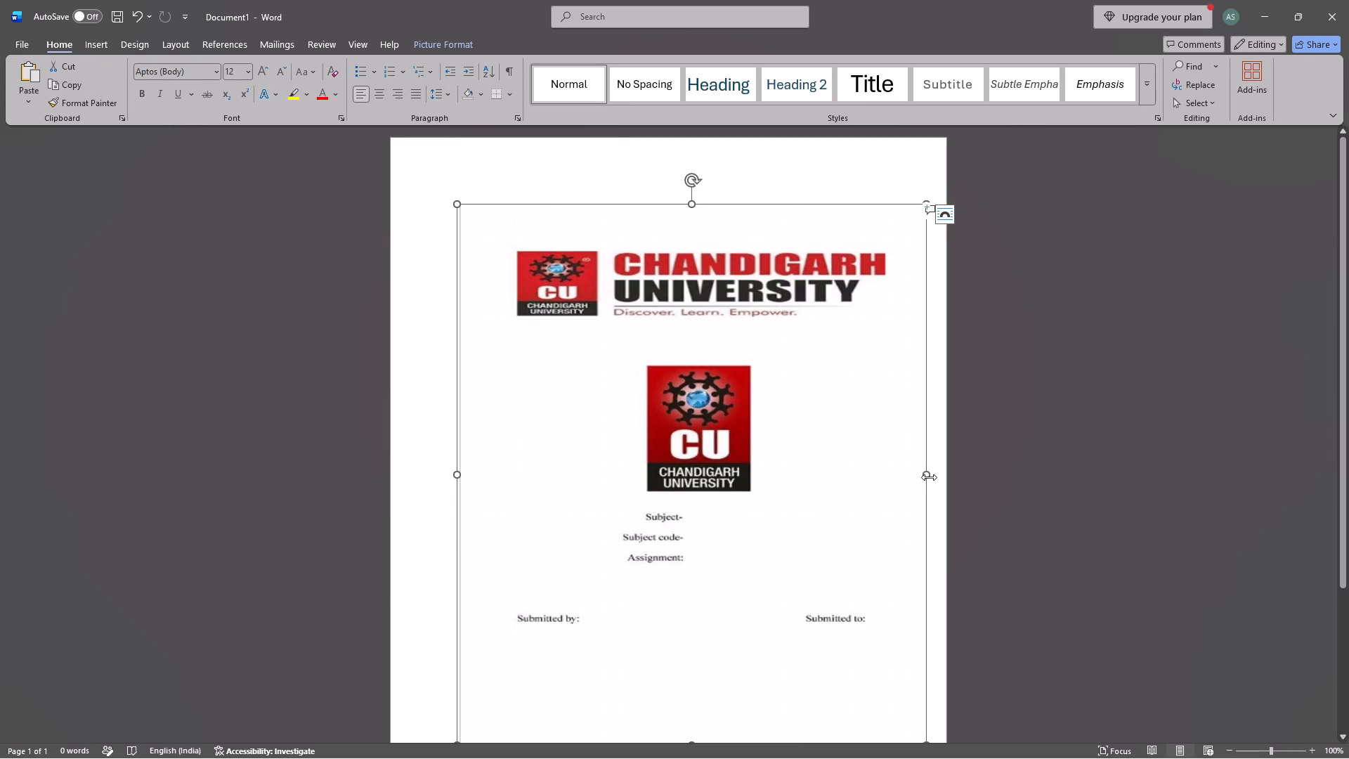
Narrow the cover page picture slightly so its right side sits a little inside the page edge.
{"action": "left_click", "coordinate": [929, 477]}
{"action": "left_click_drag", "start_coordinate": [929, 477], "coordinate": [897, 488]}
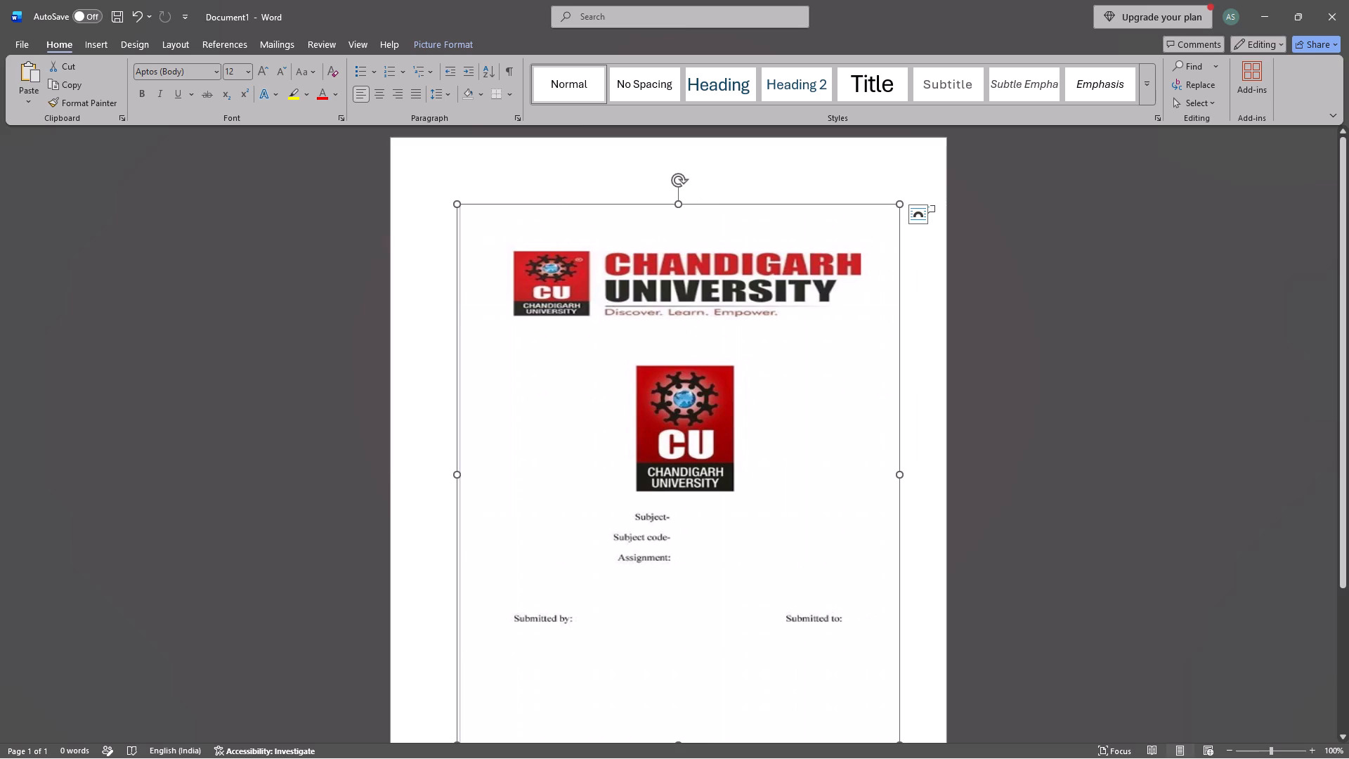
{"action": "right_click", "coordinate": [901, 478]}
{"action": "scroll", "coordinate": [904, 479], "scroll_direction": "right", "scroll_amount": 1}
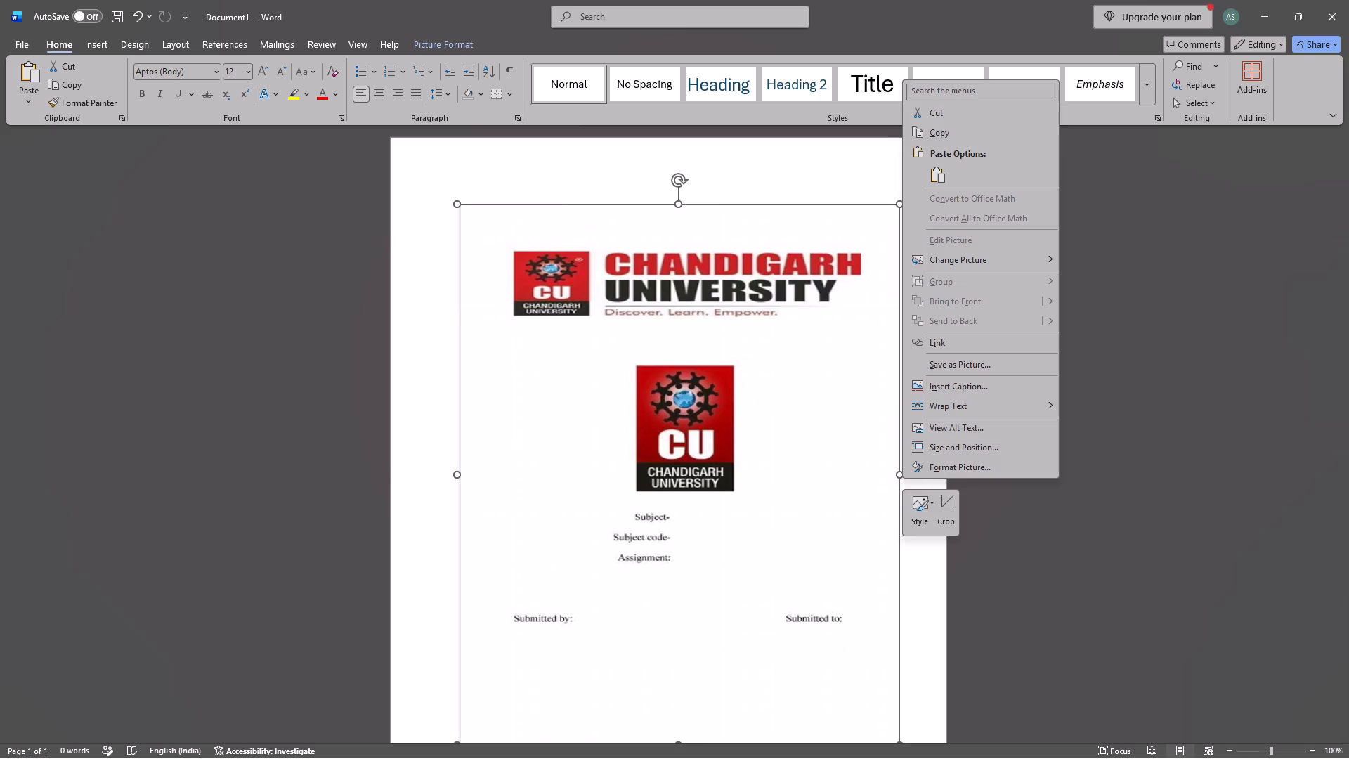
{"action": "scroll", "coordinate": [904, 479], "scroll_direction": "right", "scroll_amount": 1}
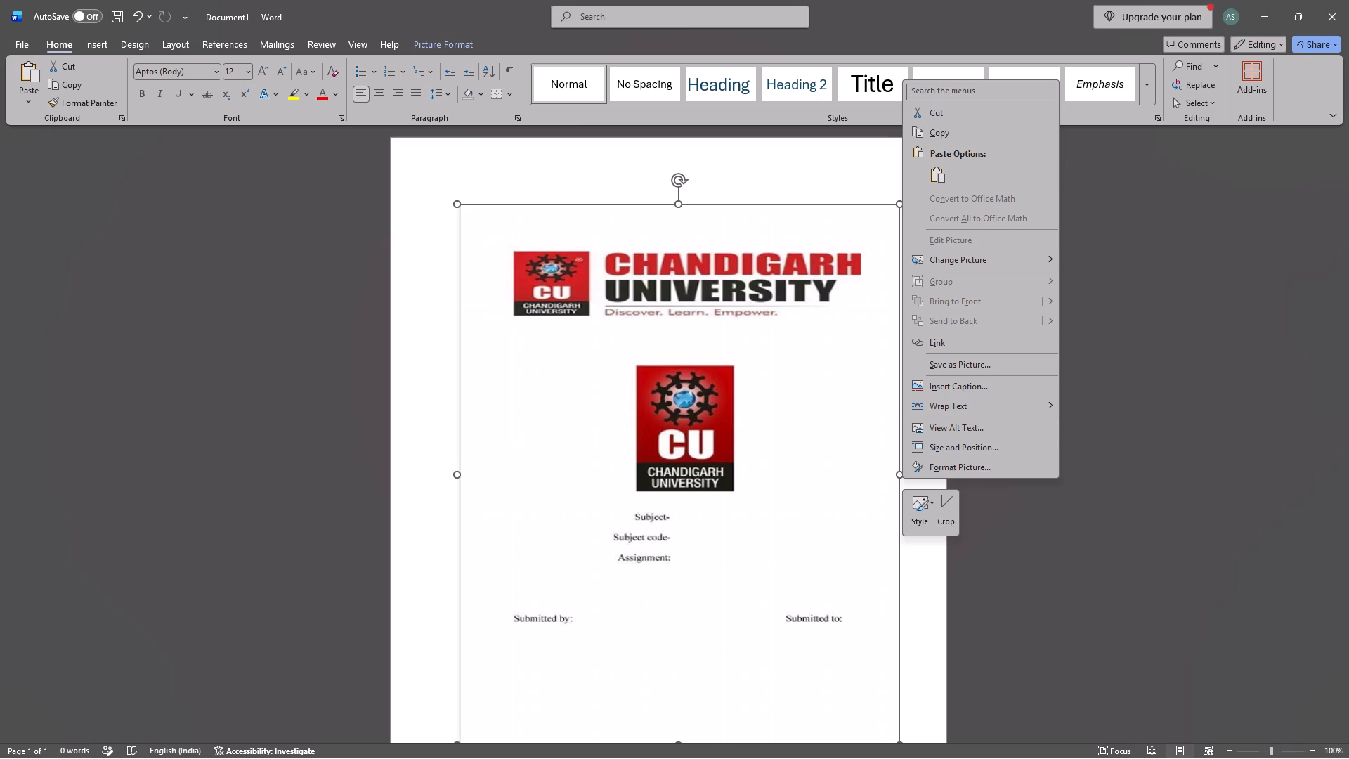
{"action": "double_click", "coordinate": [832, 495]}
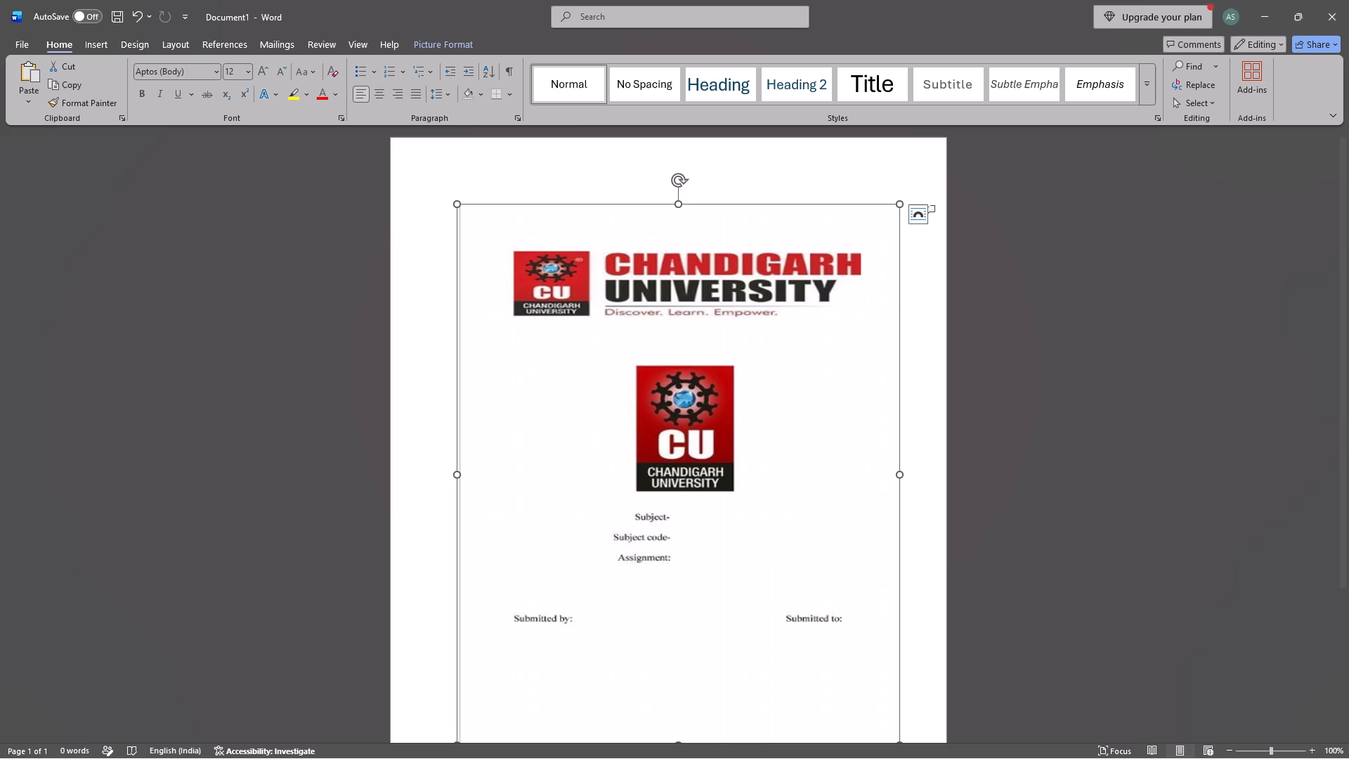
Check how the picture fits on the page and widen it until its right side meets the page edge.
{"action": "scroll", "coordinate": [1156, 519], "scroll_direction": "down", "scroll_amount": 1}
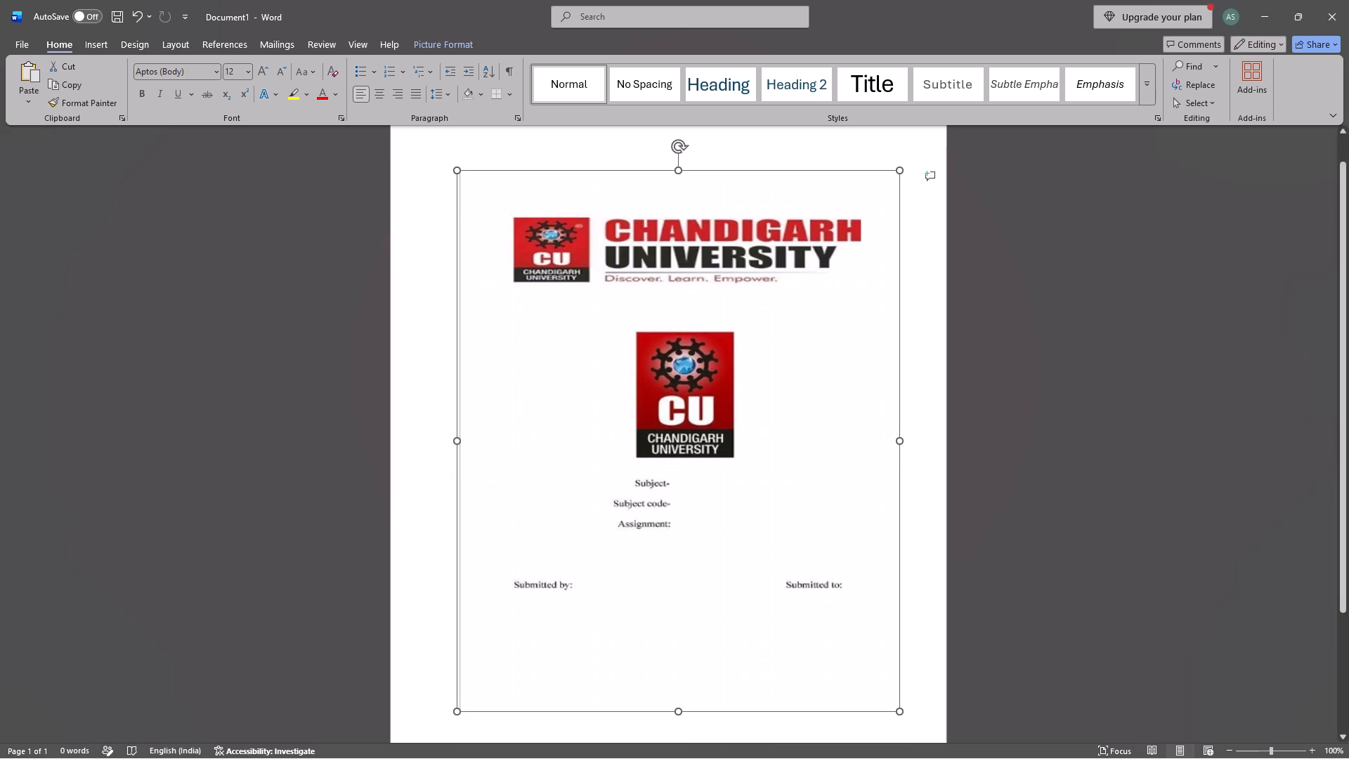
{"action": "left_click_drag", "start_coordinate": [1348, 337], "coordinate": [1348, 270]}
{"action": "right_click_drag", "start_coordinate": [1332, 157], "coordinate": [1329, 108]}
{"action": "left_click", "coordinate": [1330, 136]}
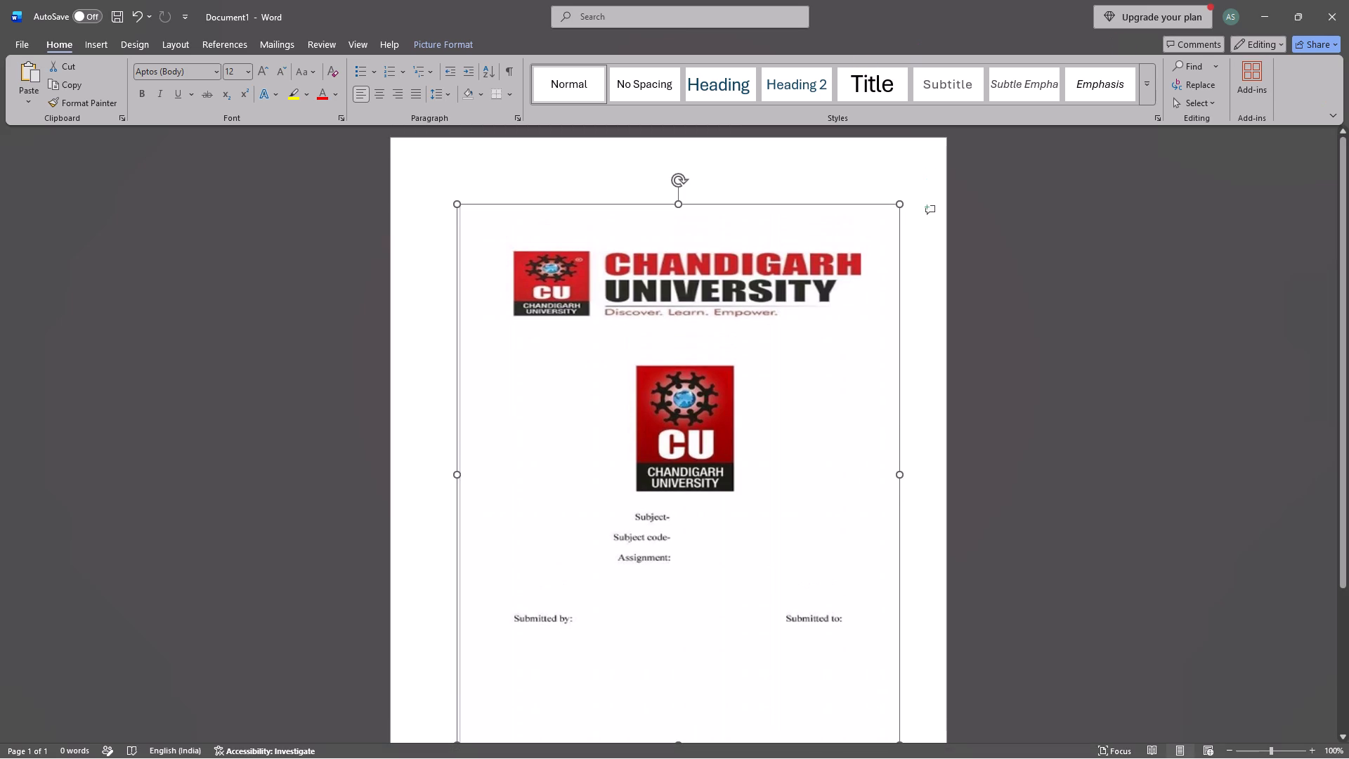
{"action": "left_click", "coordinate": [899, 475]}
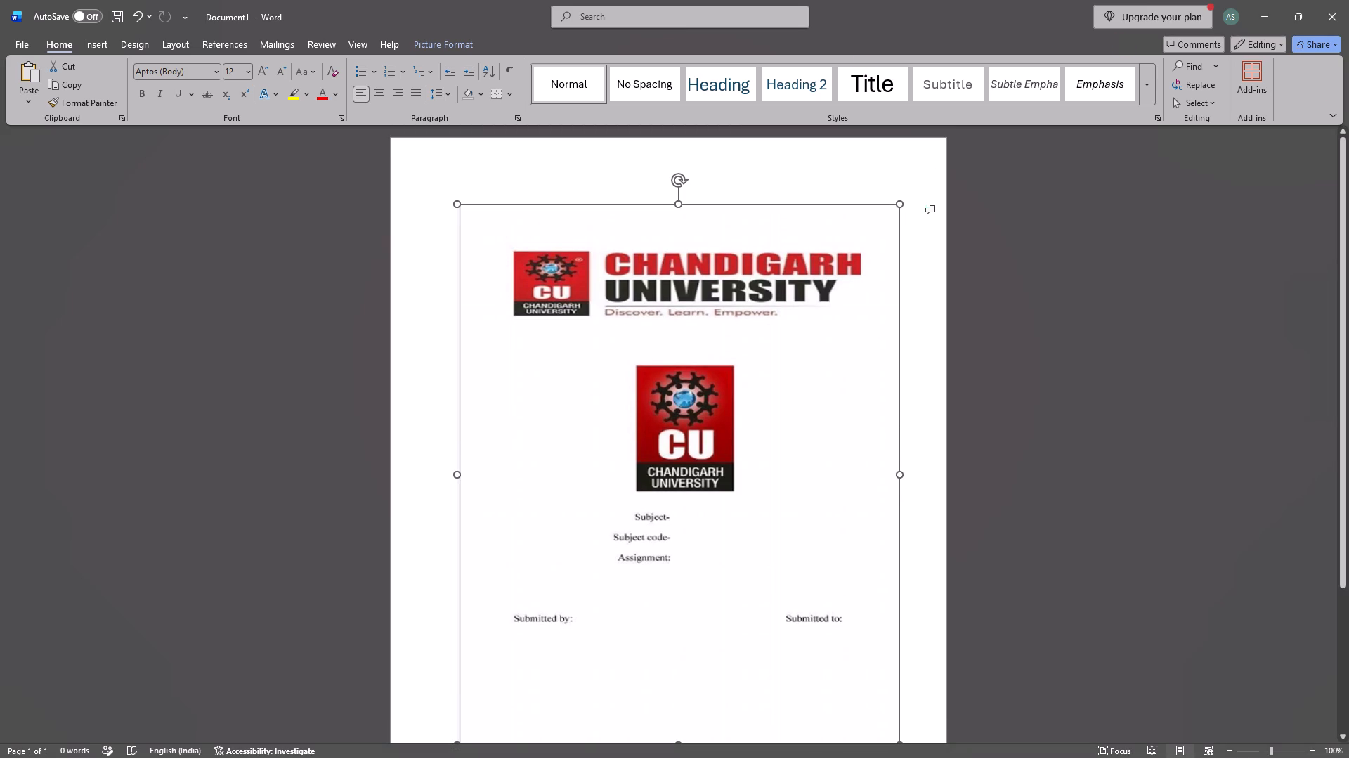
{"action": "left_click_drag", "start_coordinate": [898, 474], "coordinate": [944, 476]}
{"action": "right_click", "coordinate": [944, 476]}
Enlarge the cover page picture proportionally until its lower edge comes close to the bottom of the page.
{"action": "scroll", "coordinate": [941, 476], "scroll_direction": "down", "scroll_amount": 8}
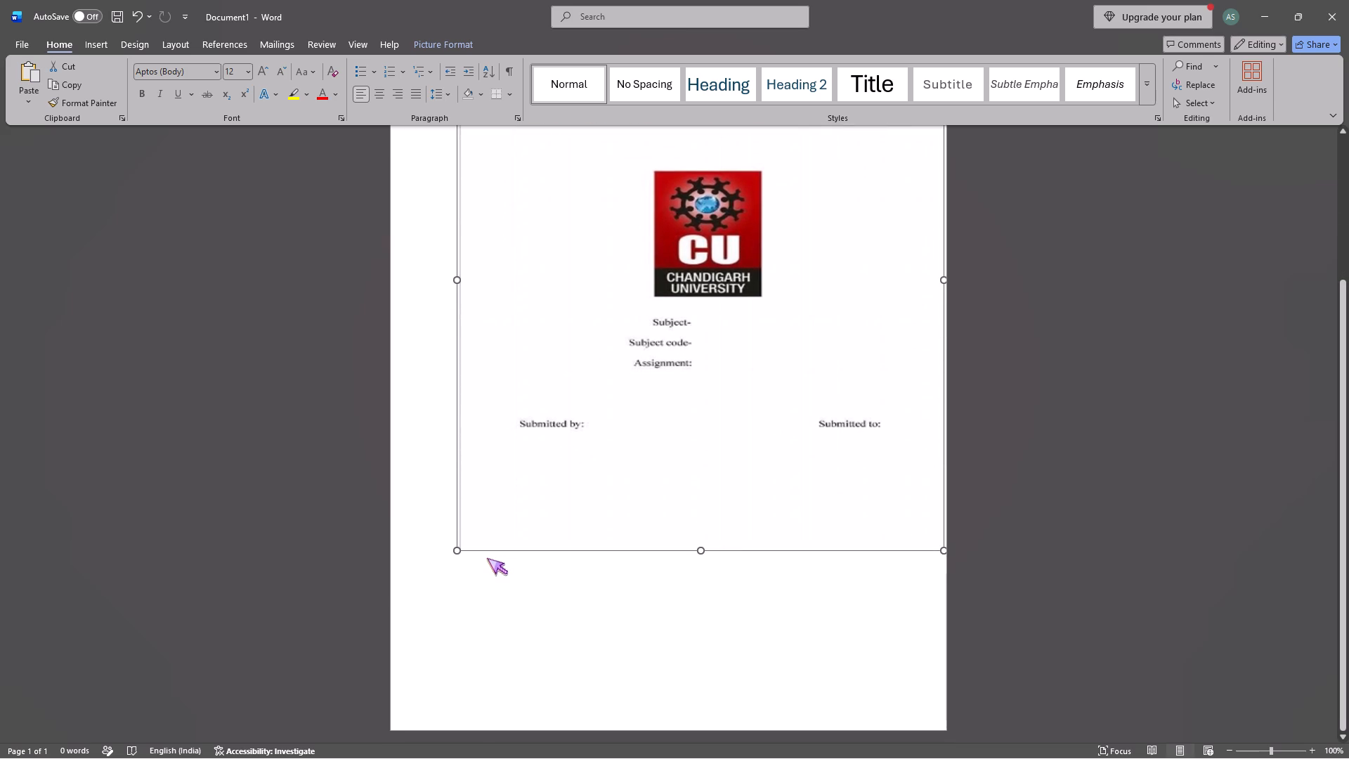
{"action": "left_click_drag", "start_coordinate": [460, 552], "coordinate": [336, 633]}
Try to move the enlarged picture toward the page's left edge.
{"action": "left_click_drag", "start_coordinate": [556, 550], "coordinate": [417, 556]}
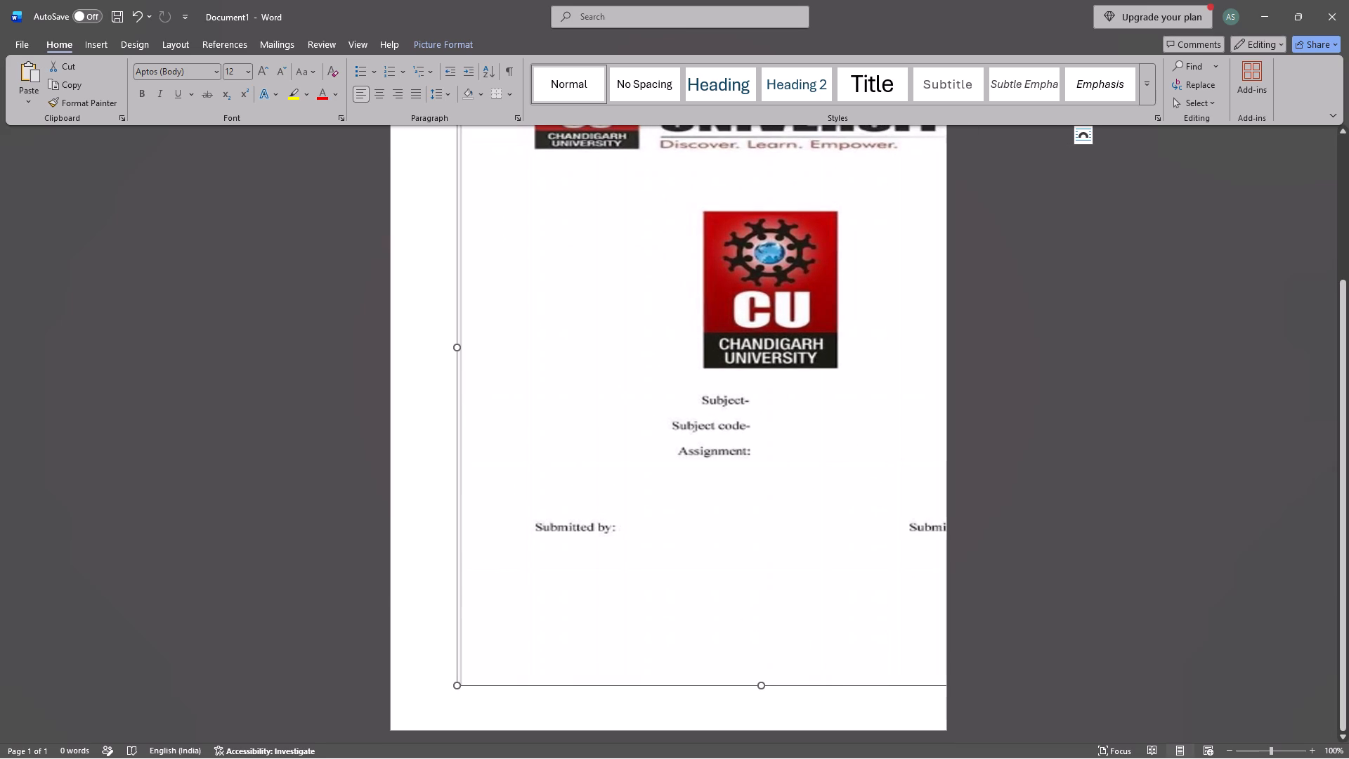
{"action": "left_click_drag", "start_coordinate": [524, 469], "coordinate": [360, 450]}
Narrow the cover page picture to fit within the page width, and adjust its overall size so it ends just above the page bottom.
{"action": "left_click_drag", "start_coordinate": [455, 345], "coordinate": [698, 382]}
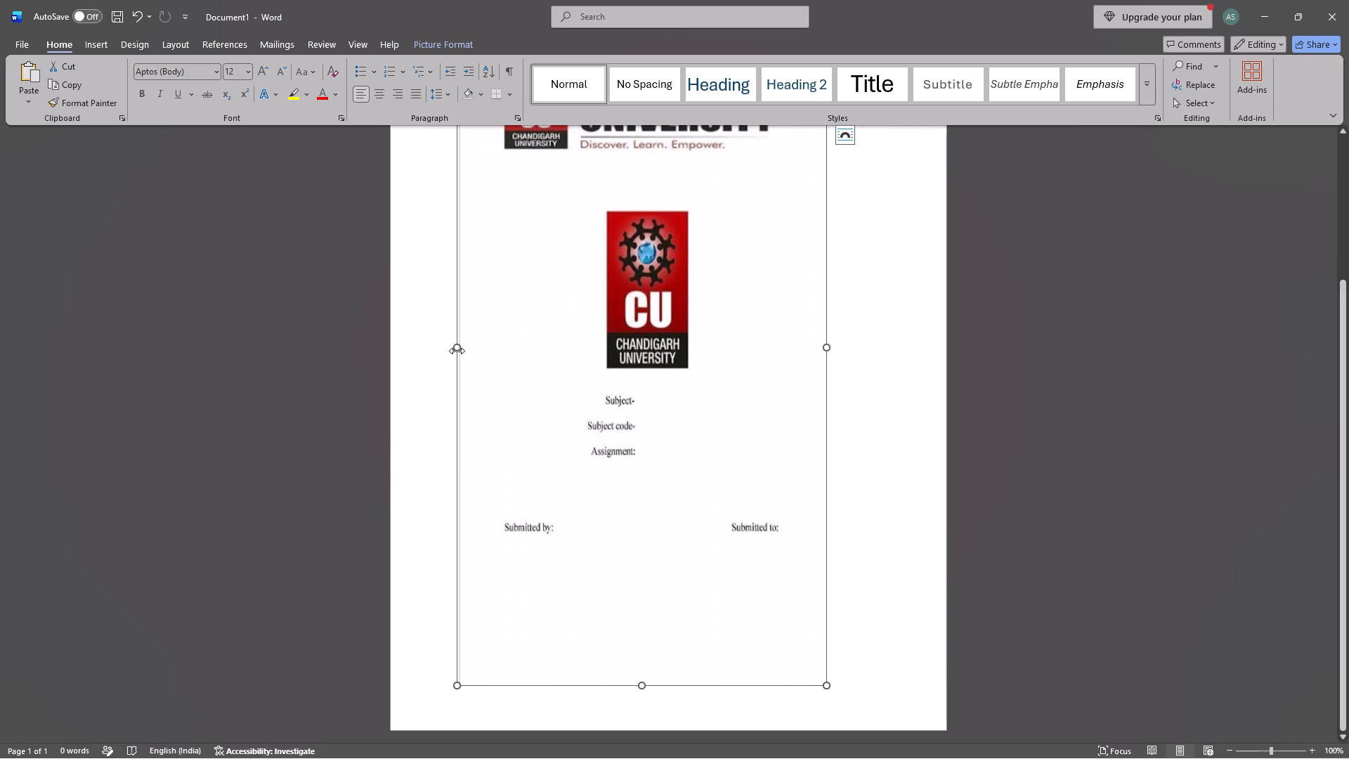
{"action": "left_click_drag", "start_coordinate": [452, 682], "coordinate": [424, 686]}
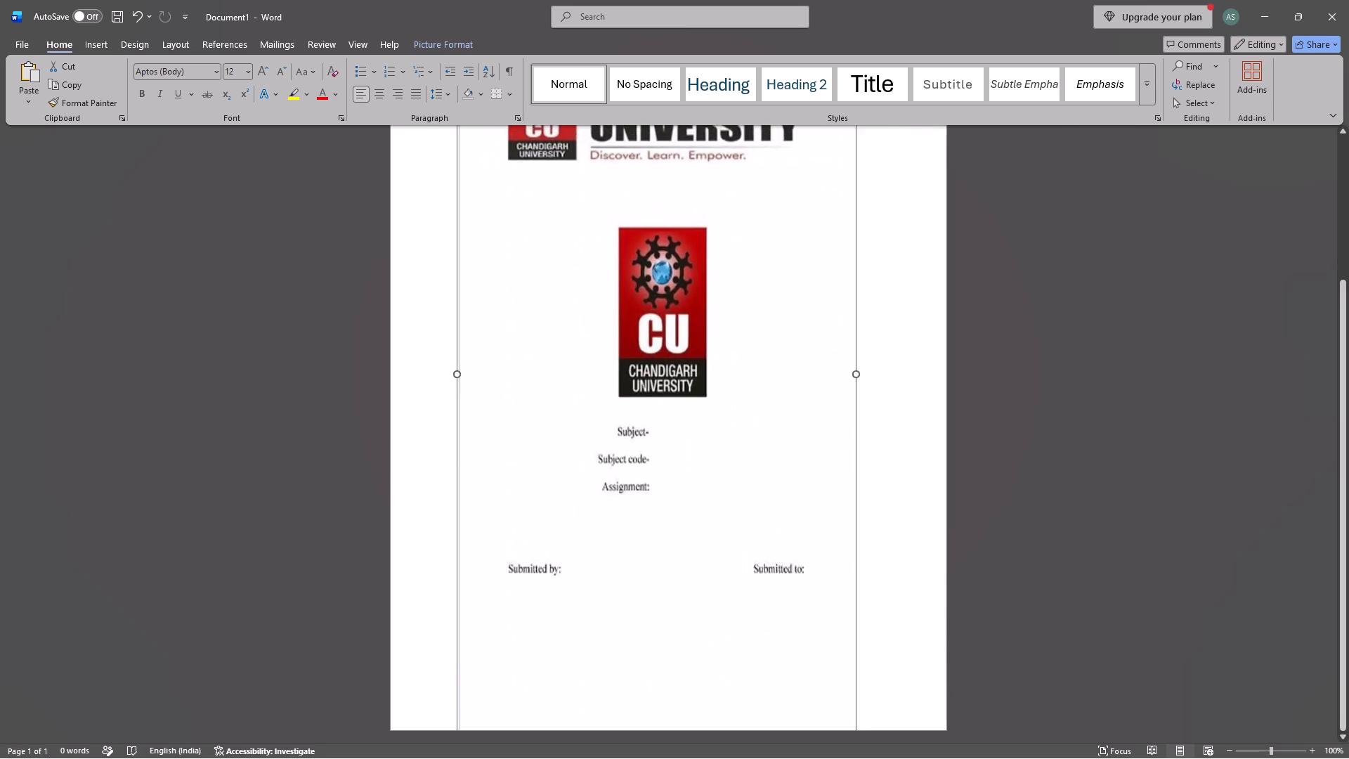
{"action": "left_click_drag", "start_coordinate": [424, 686], "coordinate": [449, 652]}
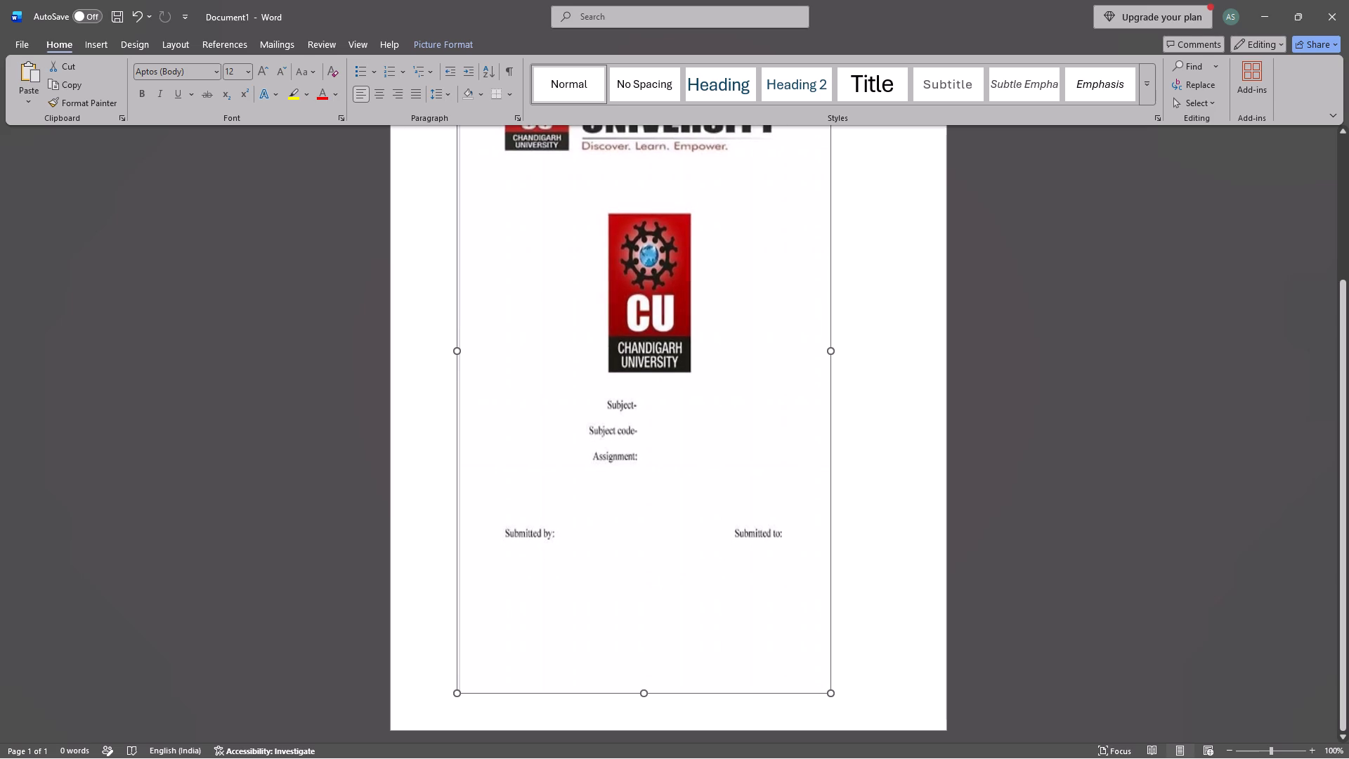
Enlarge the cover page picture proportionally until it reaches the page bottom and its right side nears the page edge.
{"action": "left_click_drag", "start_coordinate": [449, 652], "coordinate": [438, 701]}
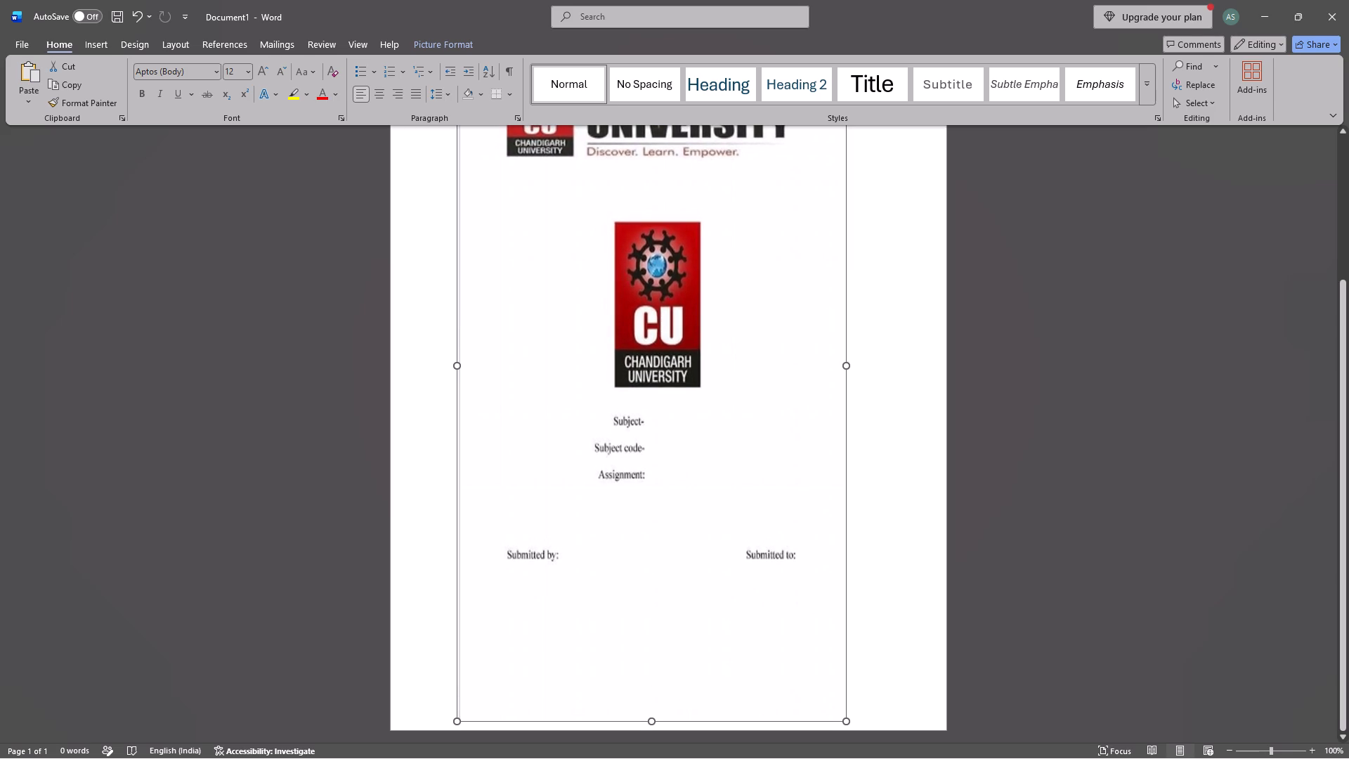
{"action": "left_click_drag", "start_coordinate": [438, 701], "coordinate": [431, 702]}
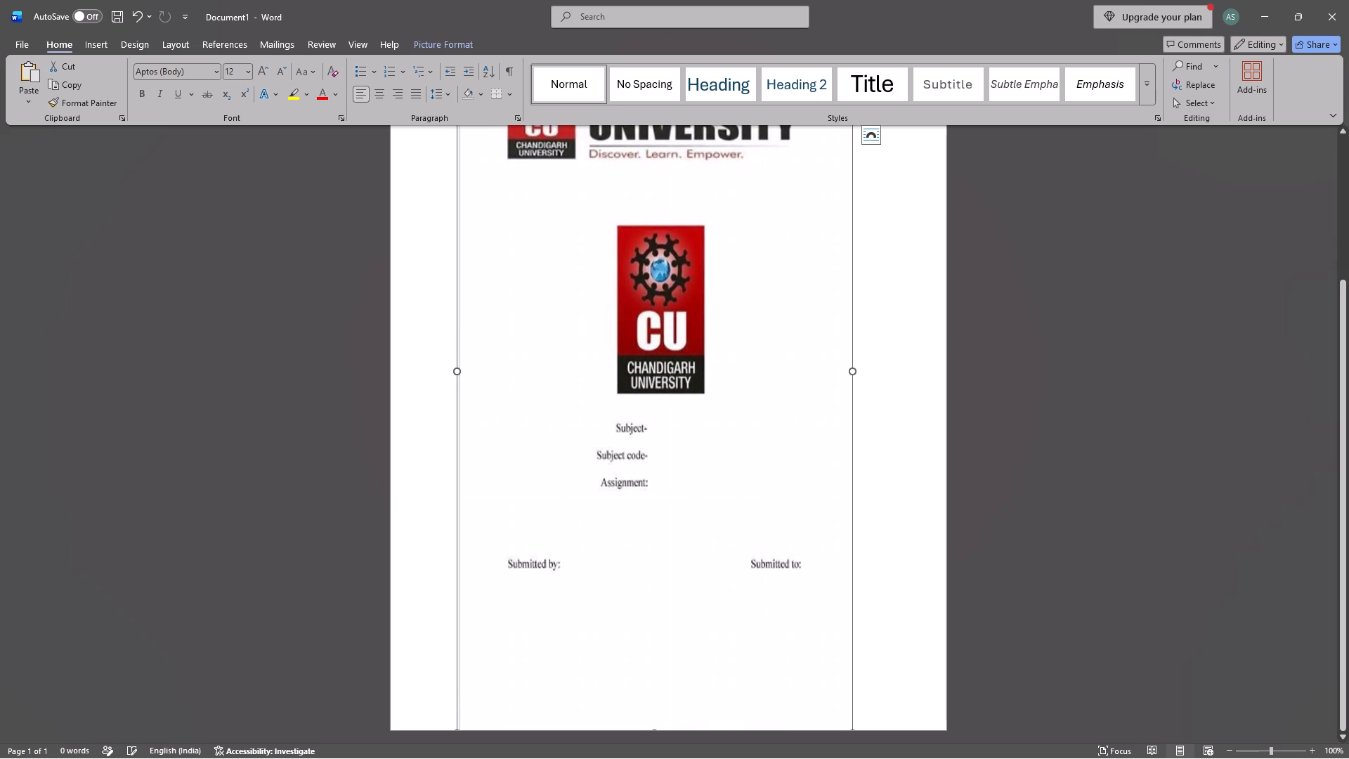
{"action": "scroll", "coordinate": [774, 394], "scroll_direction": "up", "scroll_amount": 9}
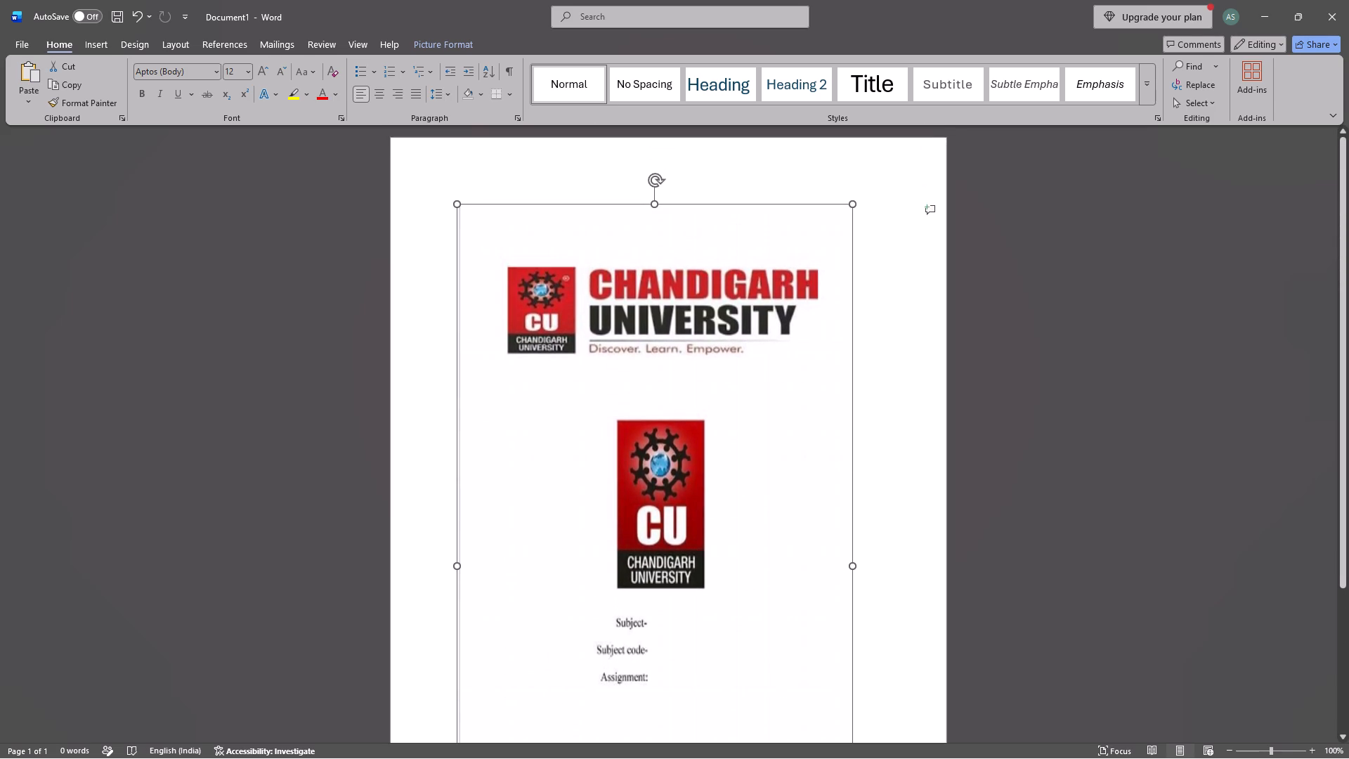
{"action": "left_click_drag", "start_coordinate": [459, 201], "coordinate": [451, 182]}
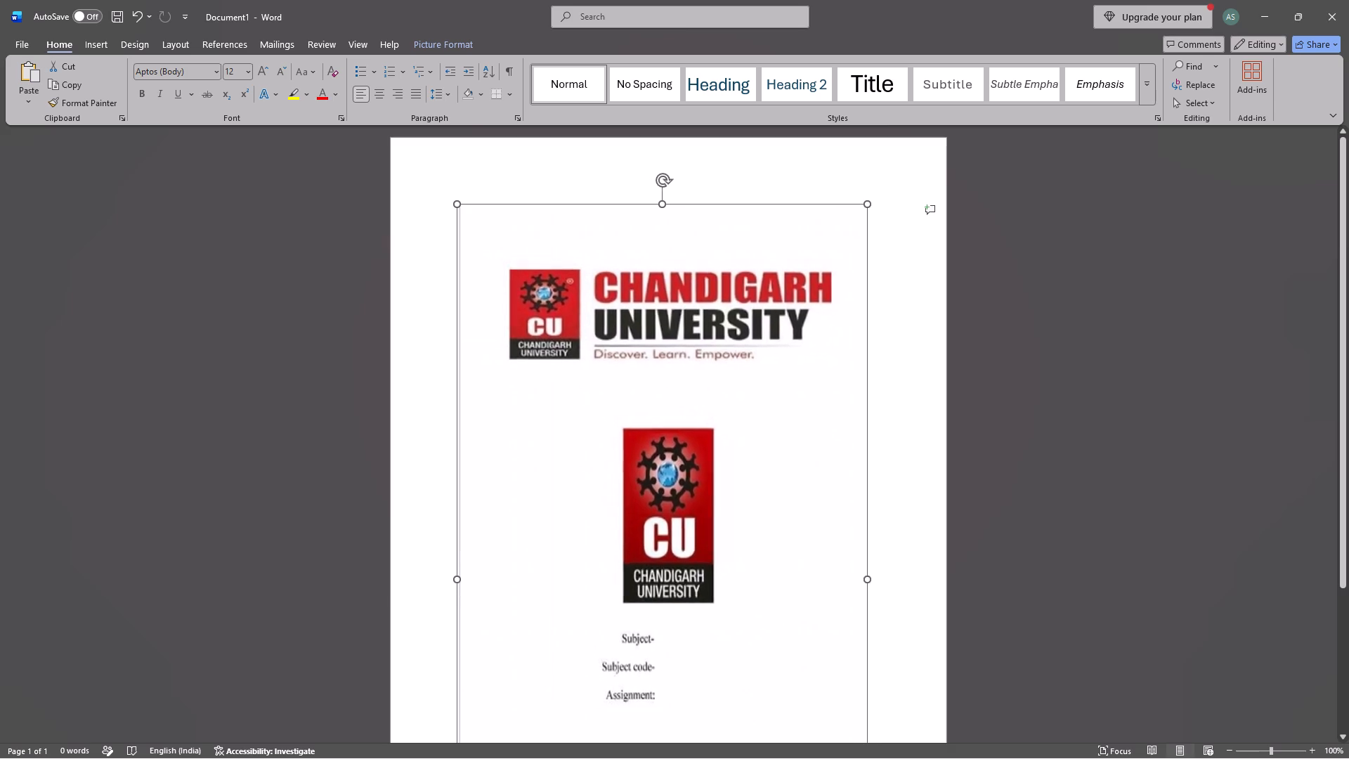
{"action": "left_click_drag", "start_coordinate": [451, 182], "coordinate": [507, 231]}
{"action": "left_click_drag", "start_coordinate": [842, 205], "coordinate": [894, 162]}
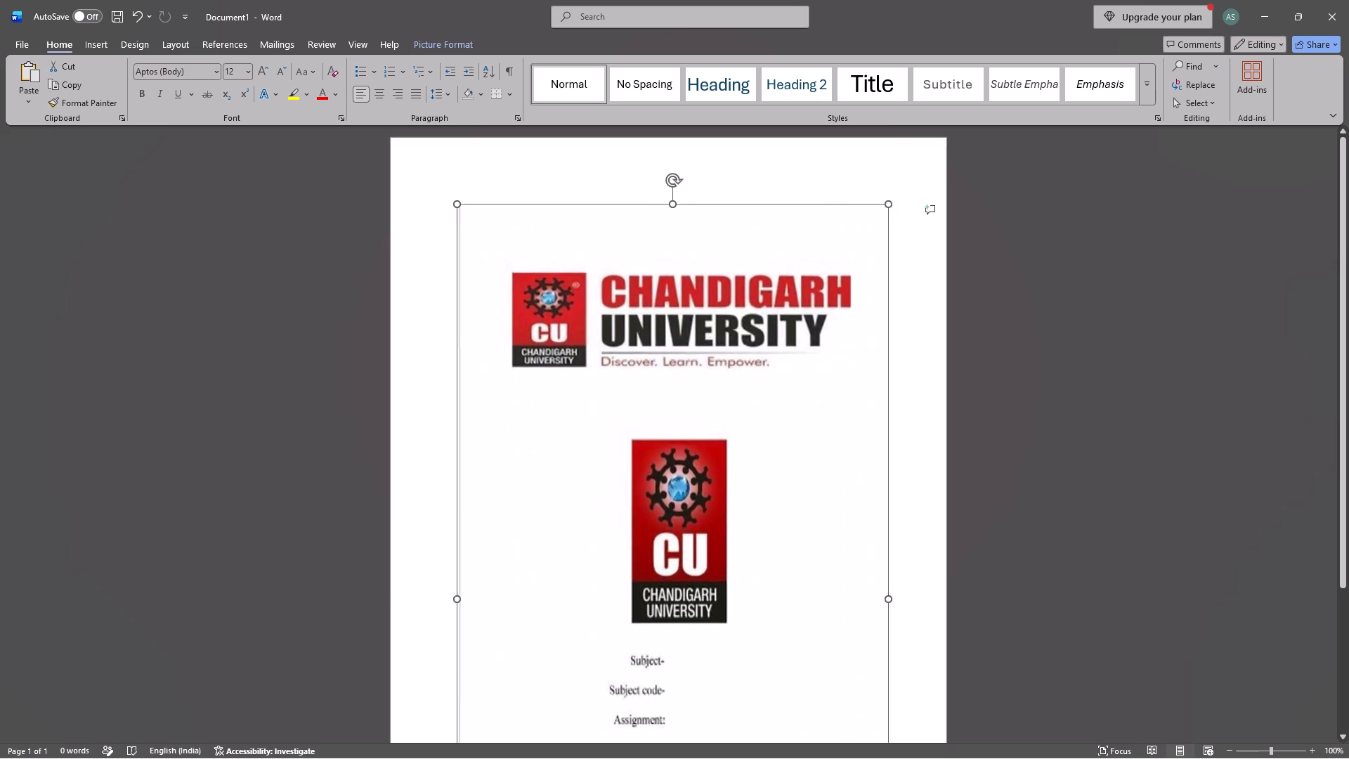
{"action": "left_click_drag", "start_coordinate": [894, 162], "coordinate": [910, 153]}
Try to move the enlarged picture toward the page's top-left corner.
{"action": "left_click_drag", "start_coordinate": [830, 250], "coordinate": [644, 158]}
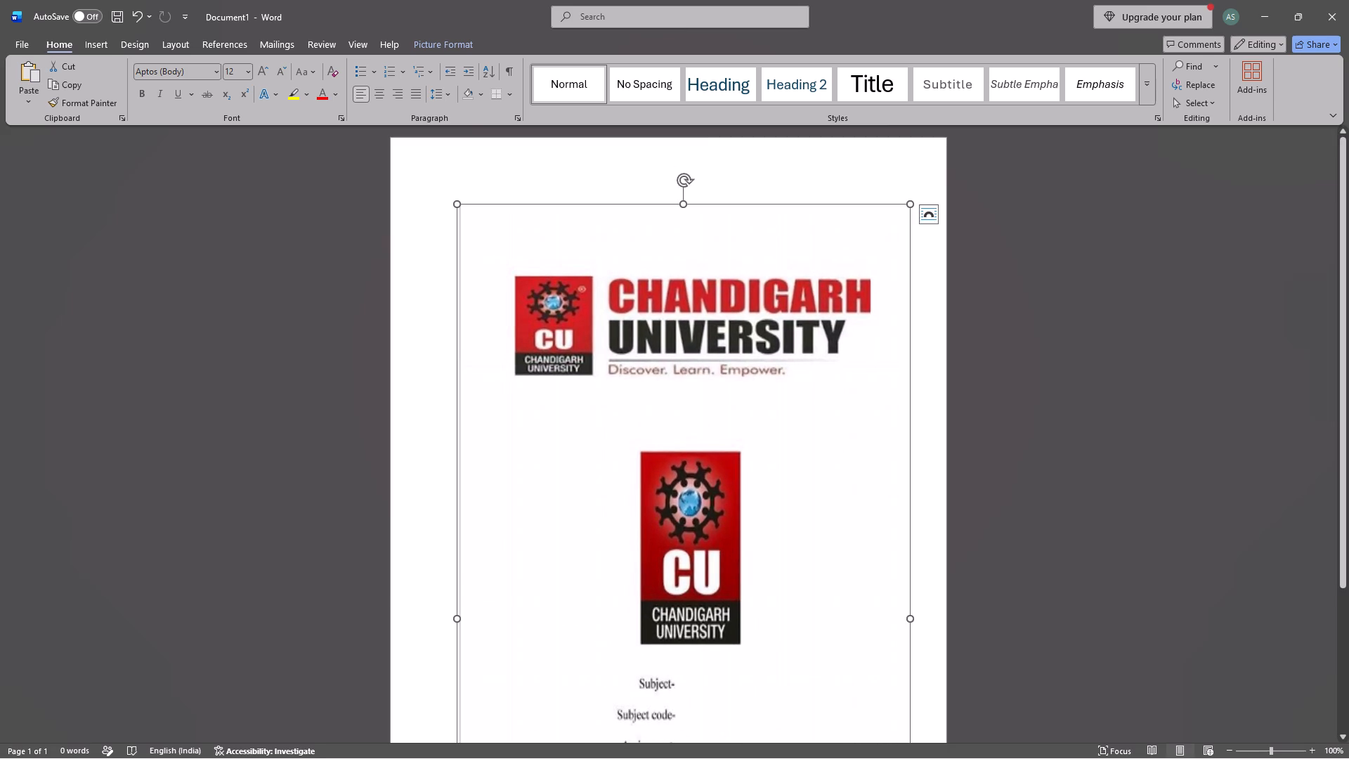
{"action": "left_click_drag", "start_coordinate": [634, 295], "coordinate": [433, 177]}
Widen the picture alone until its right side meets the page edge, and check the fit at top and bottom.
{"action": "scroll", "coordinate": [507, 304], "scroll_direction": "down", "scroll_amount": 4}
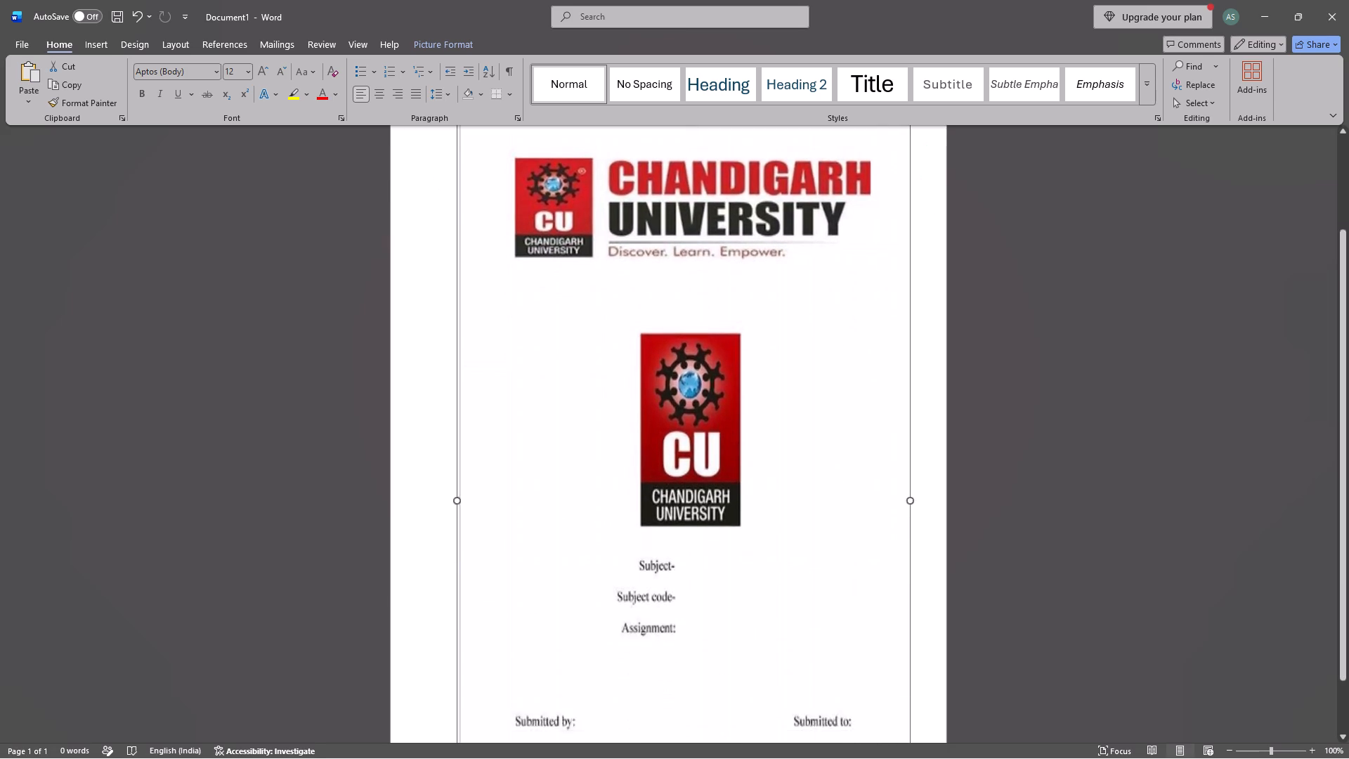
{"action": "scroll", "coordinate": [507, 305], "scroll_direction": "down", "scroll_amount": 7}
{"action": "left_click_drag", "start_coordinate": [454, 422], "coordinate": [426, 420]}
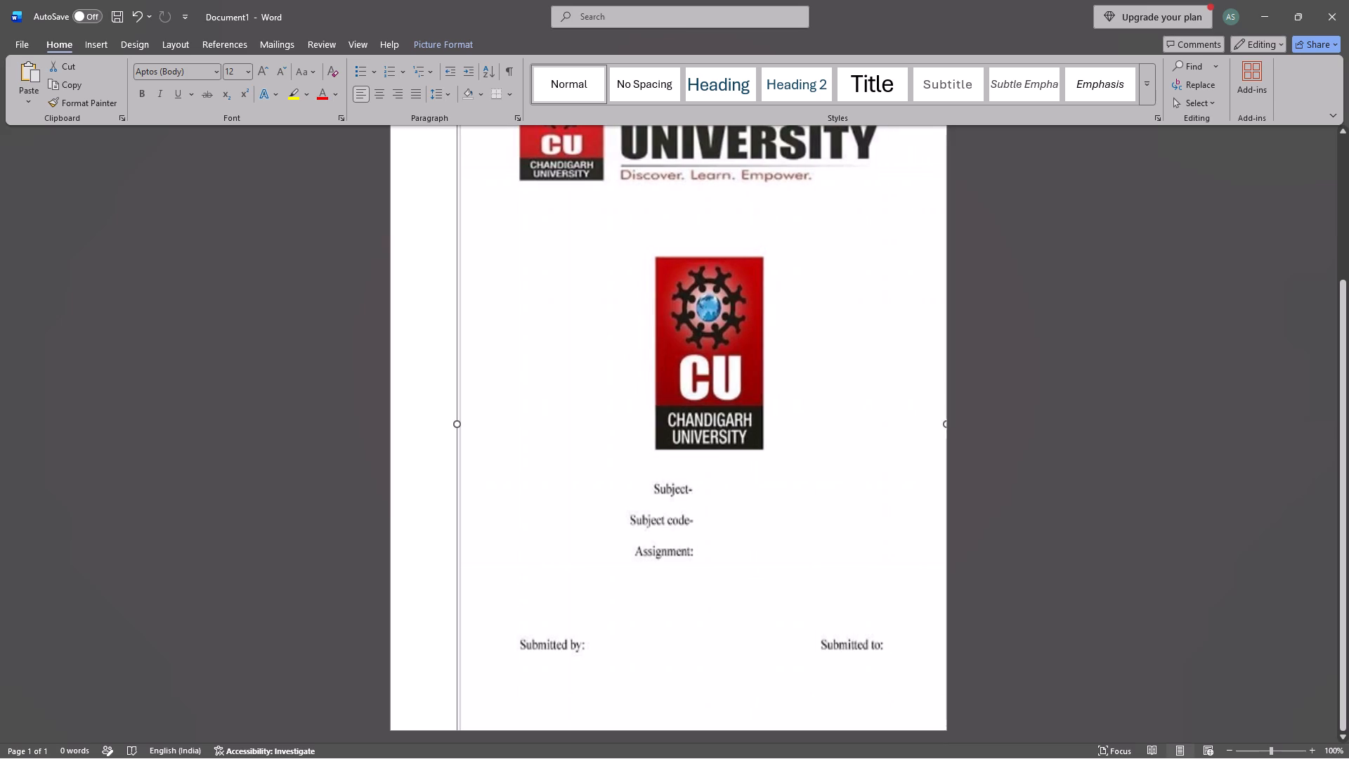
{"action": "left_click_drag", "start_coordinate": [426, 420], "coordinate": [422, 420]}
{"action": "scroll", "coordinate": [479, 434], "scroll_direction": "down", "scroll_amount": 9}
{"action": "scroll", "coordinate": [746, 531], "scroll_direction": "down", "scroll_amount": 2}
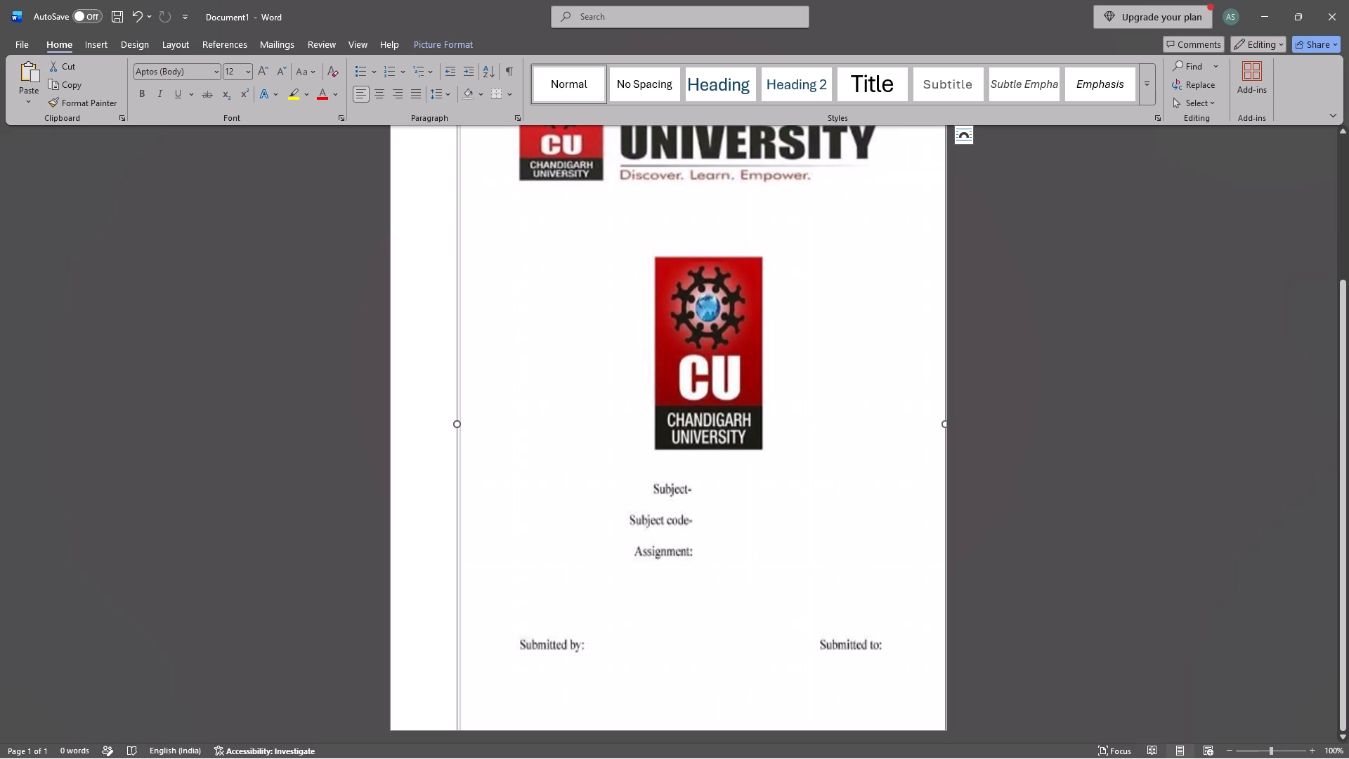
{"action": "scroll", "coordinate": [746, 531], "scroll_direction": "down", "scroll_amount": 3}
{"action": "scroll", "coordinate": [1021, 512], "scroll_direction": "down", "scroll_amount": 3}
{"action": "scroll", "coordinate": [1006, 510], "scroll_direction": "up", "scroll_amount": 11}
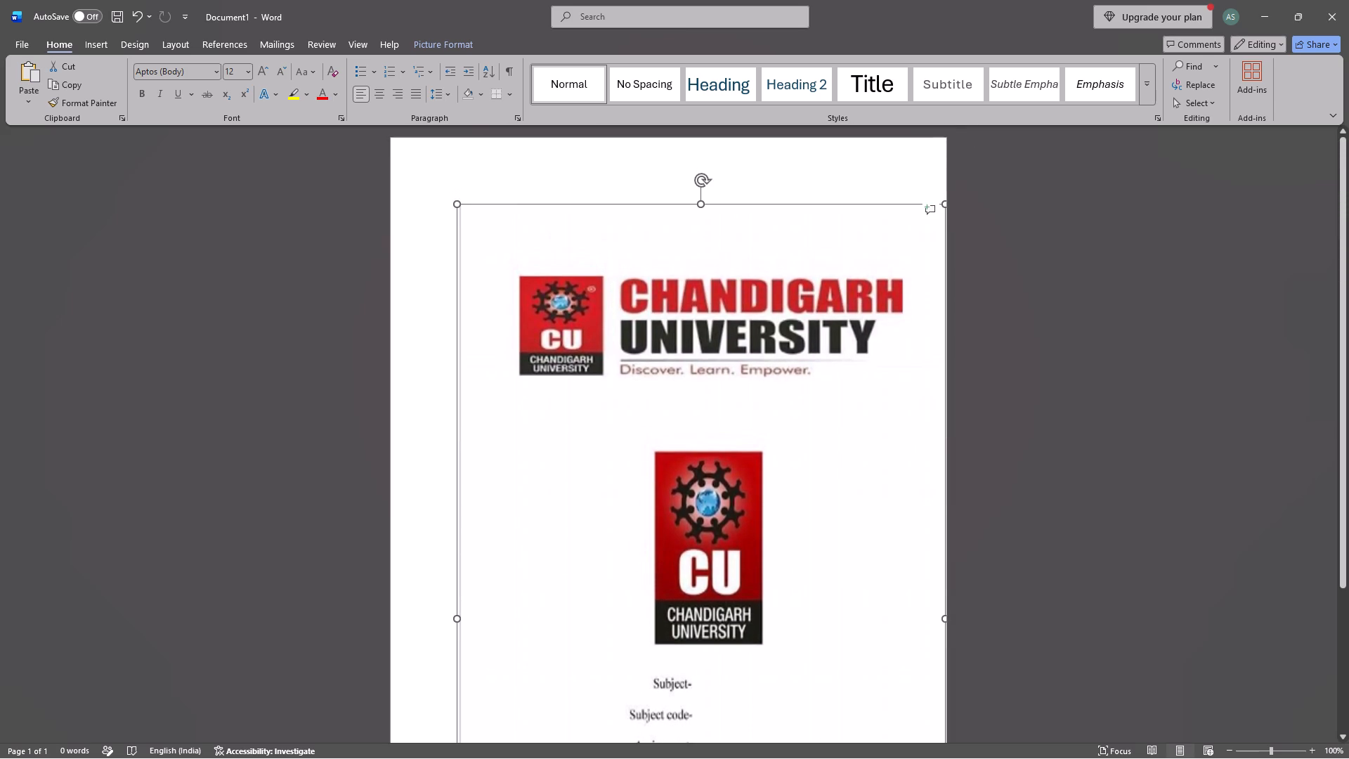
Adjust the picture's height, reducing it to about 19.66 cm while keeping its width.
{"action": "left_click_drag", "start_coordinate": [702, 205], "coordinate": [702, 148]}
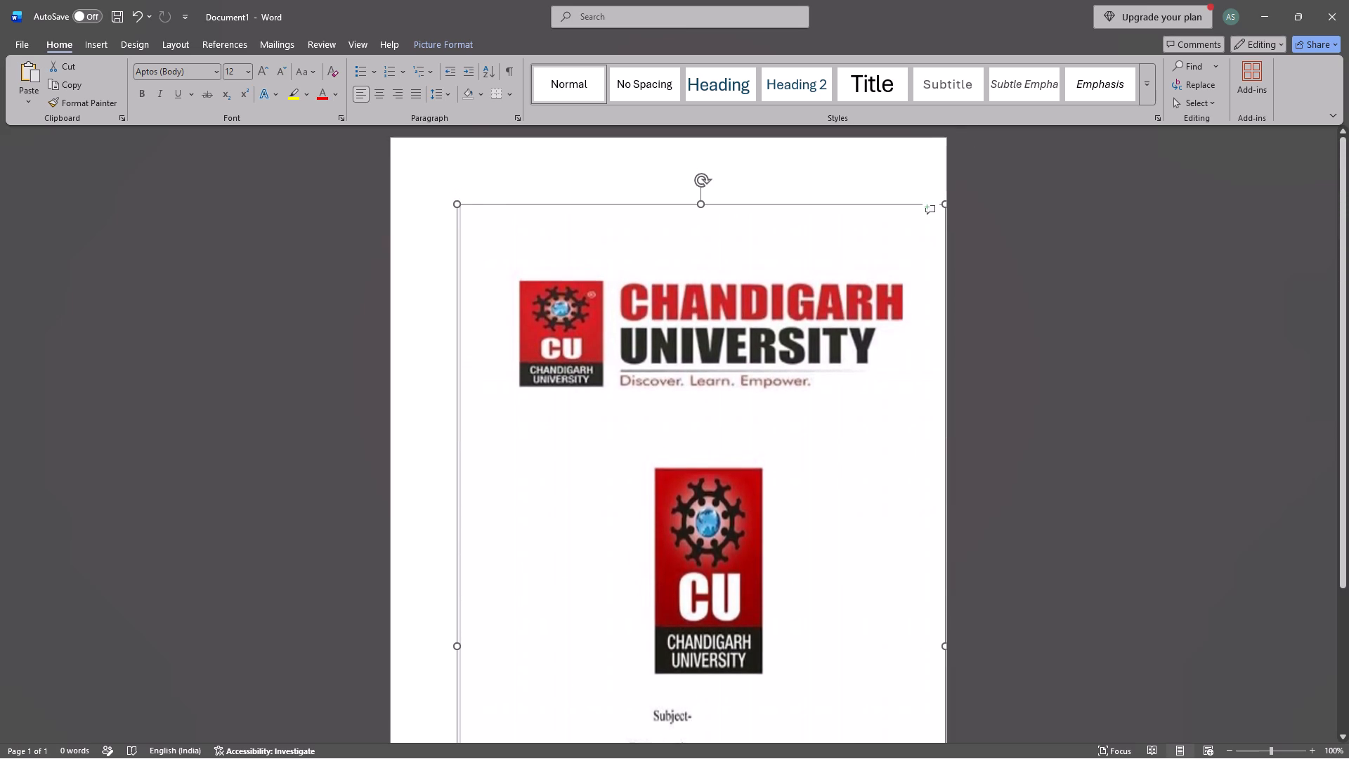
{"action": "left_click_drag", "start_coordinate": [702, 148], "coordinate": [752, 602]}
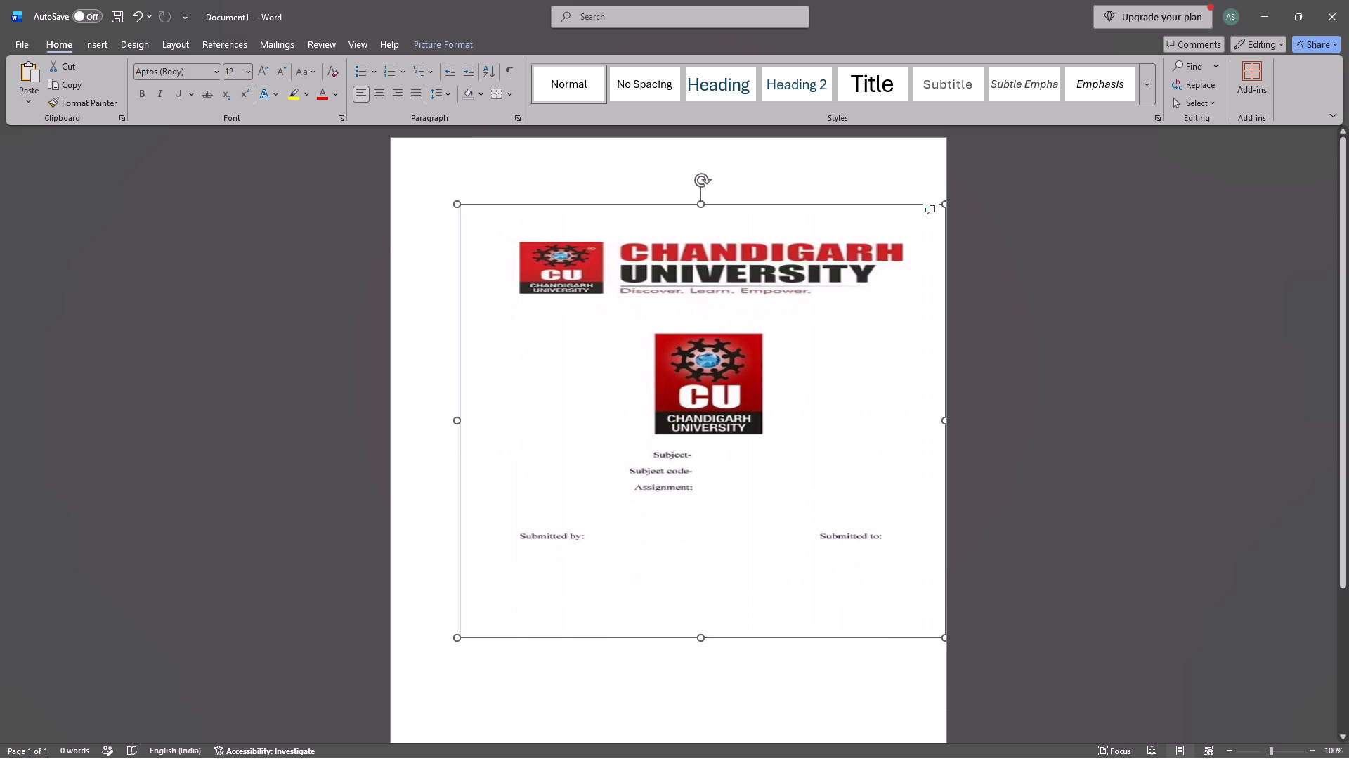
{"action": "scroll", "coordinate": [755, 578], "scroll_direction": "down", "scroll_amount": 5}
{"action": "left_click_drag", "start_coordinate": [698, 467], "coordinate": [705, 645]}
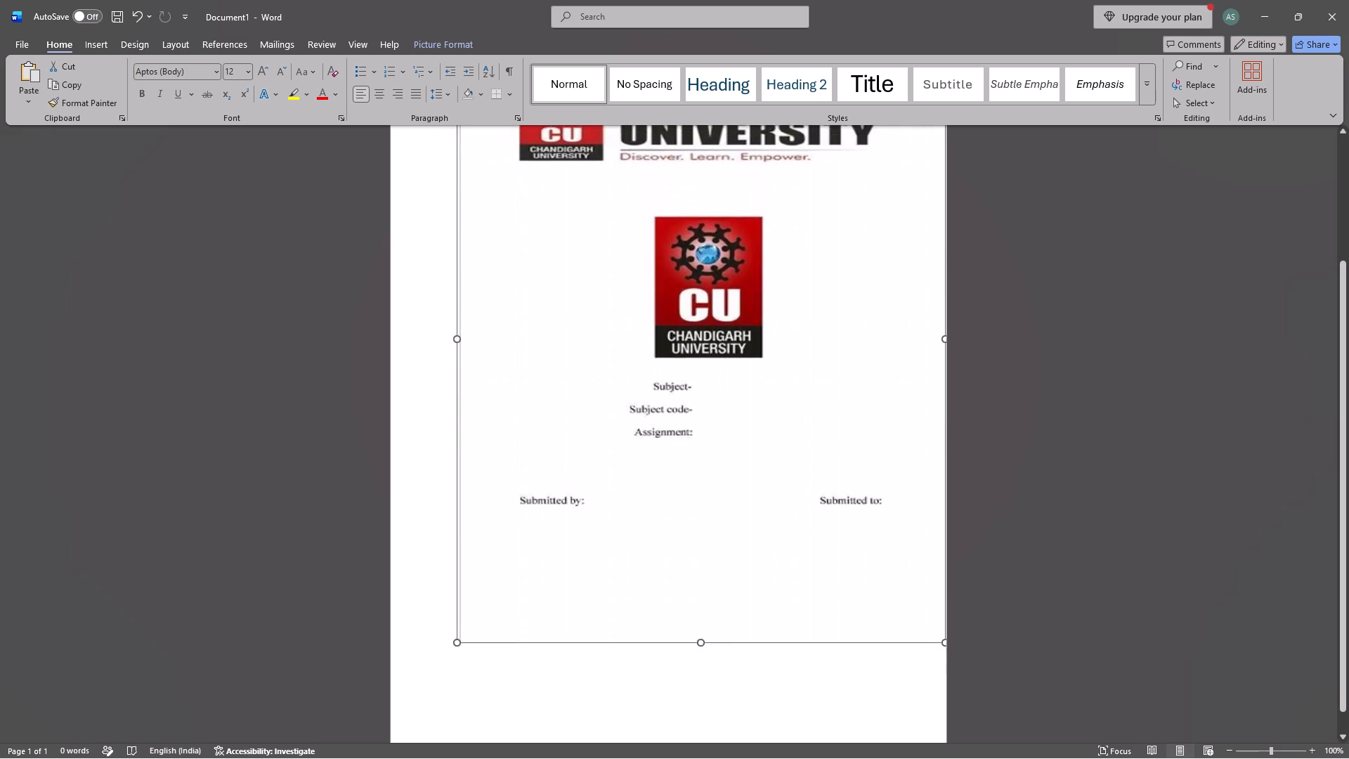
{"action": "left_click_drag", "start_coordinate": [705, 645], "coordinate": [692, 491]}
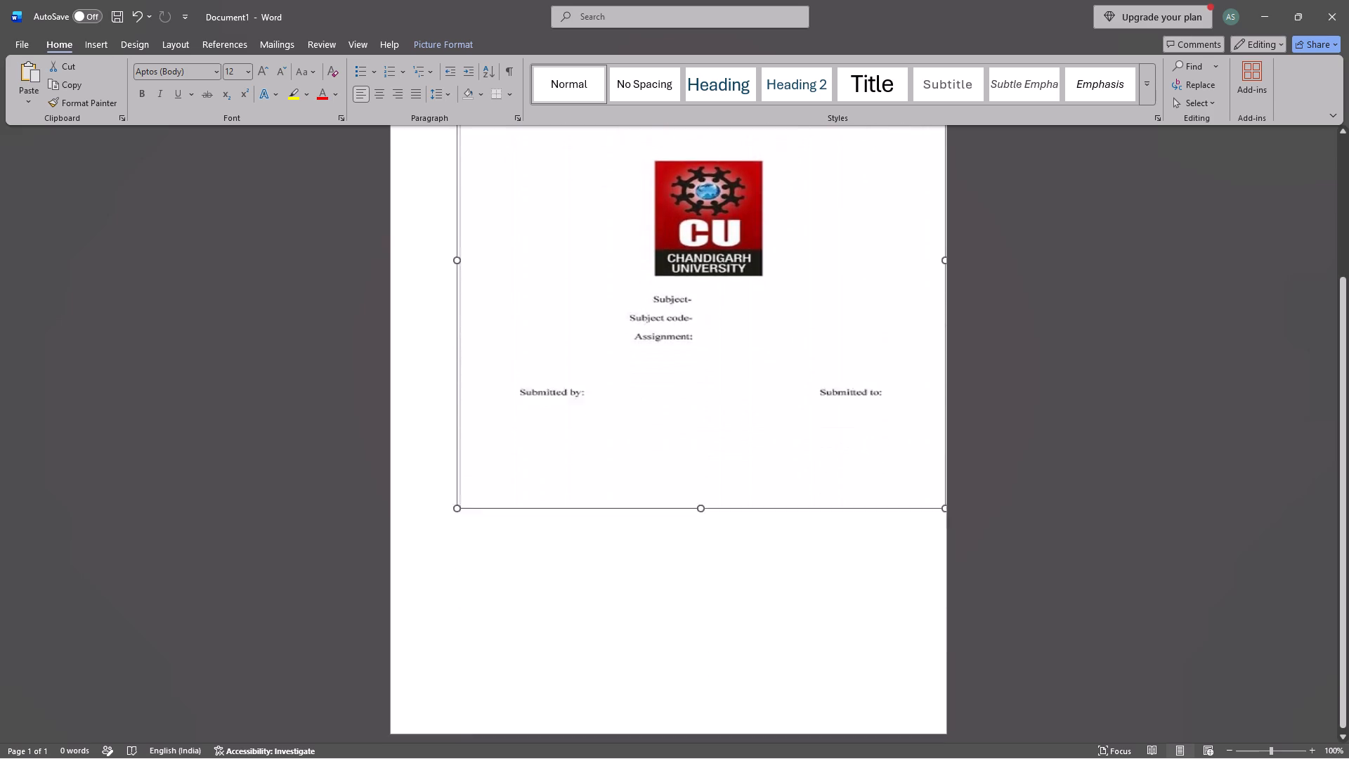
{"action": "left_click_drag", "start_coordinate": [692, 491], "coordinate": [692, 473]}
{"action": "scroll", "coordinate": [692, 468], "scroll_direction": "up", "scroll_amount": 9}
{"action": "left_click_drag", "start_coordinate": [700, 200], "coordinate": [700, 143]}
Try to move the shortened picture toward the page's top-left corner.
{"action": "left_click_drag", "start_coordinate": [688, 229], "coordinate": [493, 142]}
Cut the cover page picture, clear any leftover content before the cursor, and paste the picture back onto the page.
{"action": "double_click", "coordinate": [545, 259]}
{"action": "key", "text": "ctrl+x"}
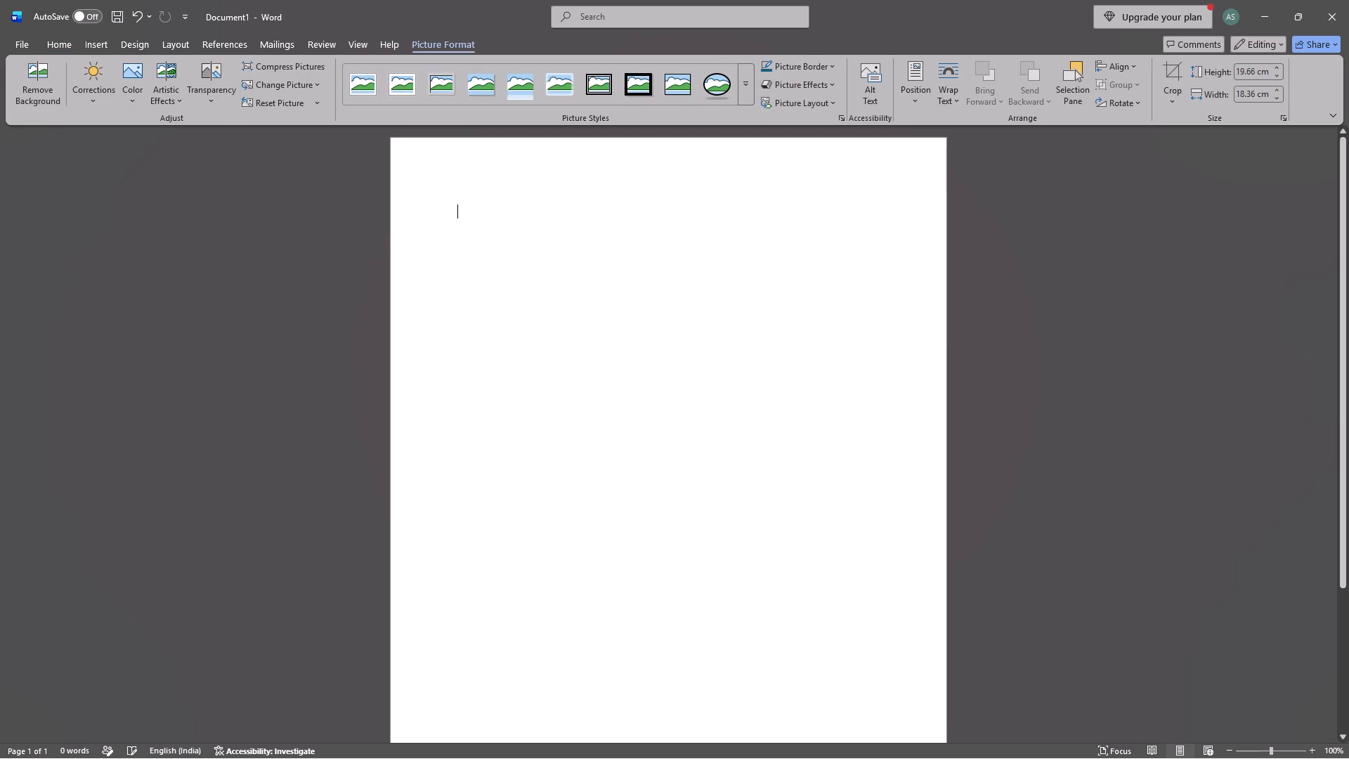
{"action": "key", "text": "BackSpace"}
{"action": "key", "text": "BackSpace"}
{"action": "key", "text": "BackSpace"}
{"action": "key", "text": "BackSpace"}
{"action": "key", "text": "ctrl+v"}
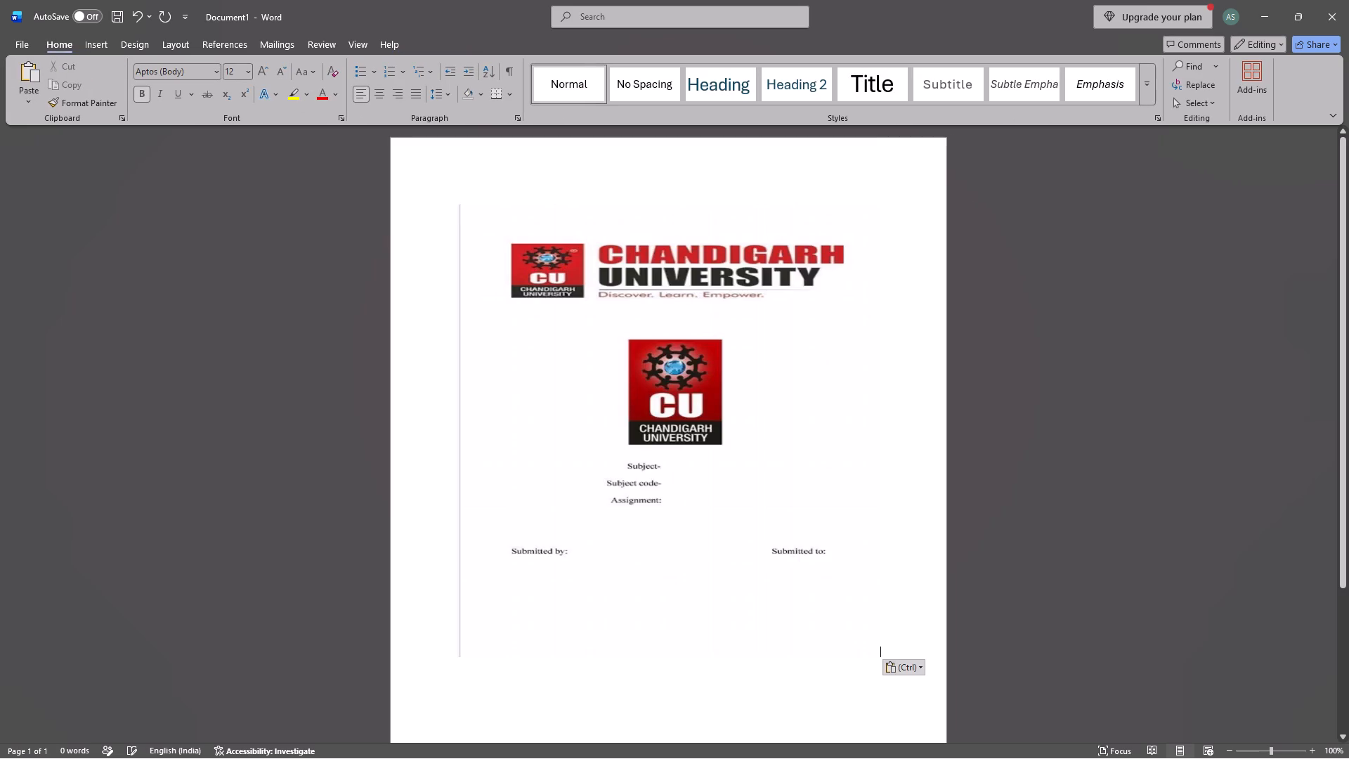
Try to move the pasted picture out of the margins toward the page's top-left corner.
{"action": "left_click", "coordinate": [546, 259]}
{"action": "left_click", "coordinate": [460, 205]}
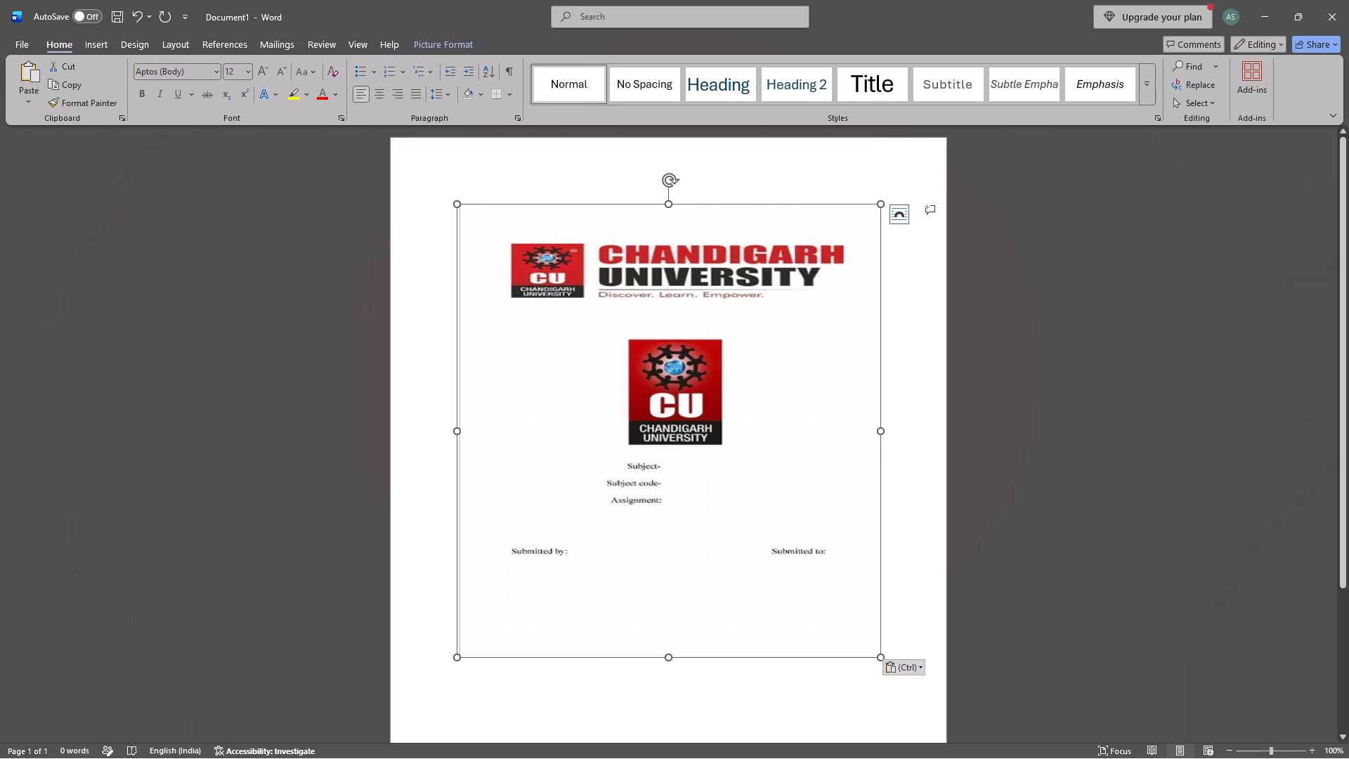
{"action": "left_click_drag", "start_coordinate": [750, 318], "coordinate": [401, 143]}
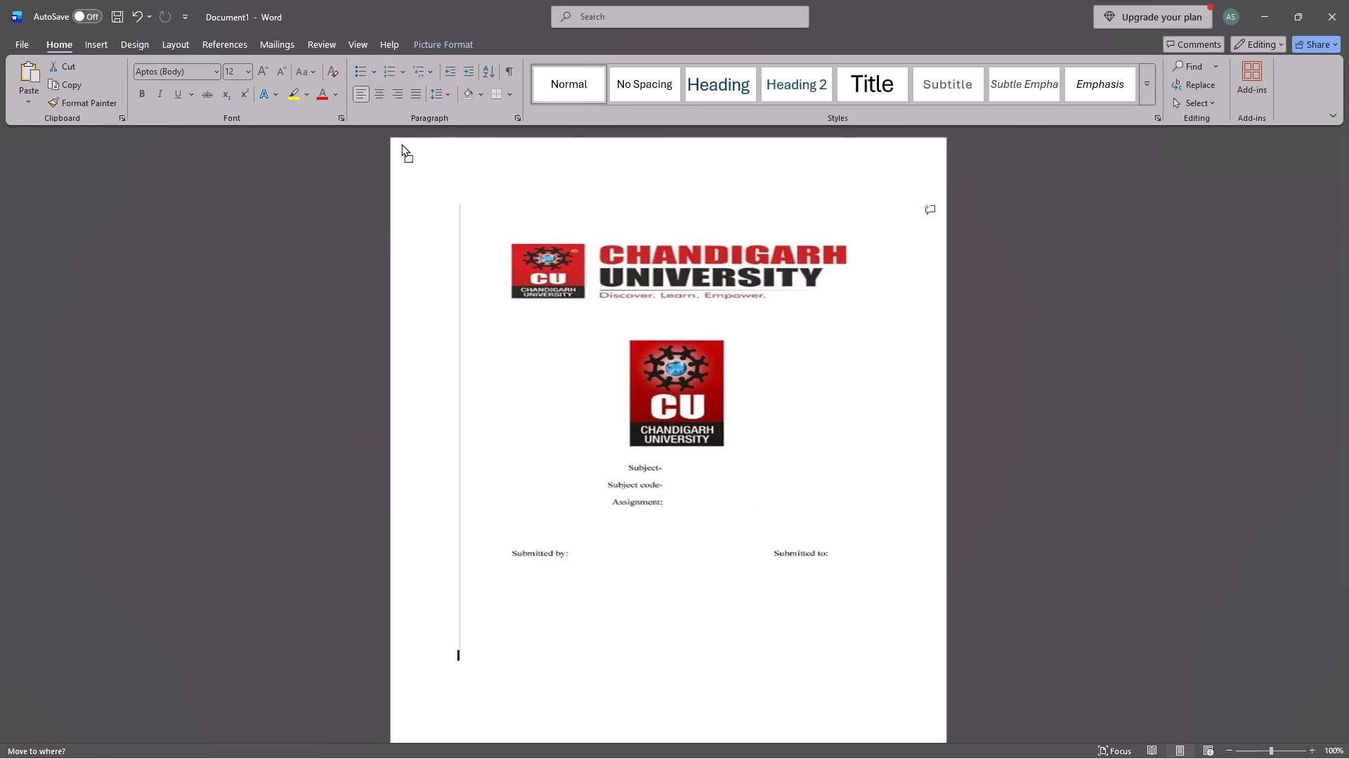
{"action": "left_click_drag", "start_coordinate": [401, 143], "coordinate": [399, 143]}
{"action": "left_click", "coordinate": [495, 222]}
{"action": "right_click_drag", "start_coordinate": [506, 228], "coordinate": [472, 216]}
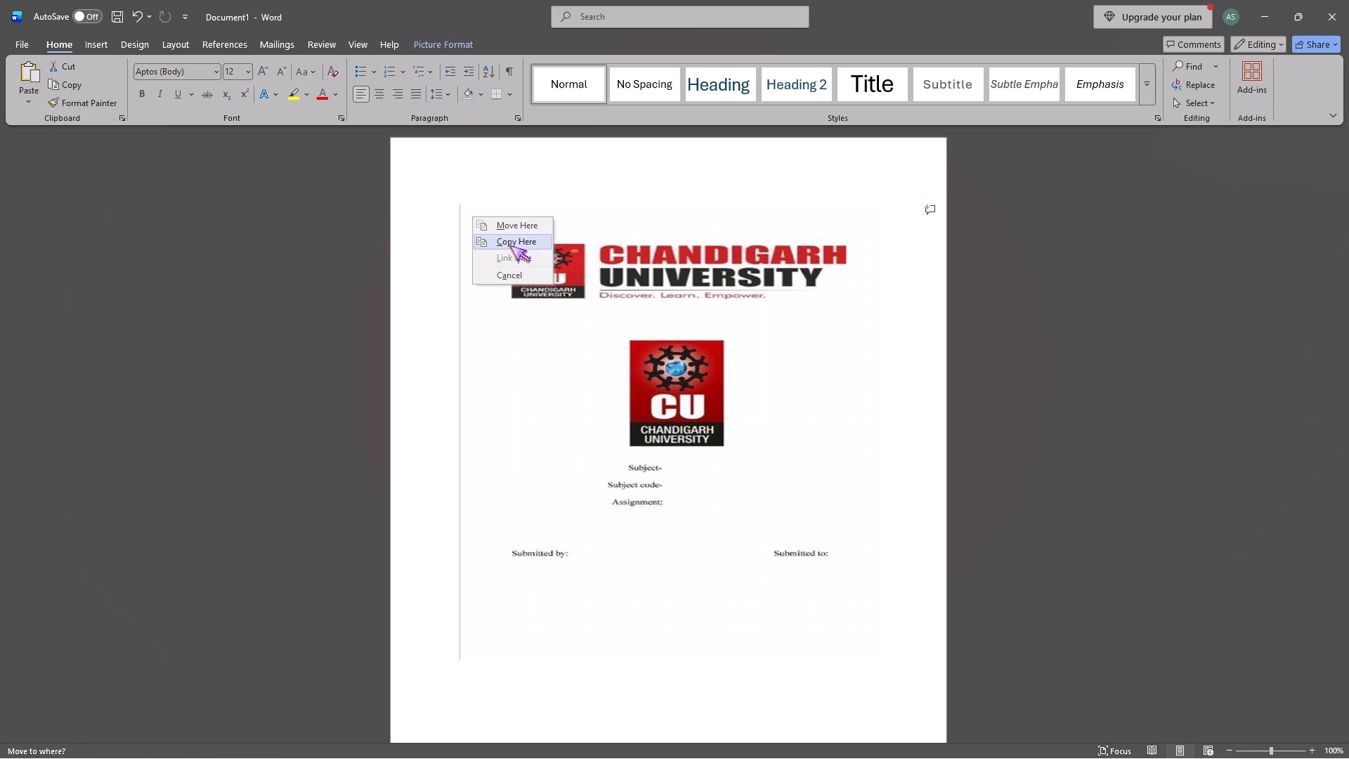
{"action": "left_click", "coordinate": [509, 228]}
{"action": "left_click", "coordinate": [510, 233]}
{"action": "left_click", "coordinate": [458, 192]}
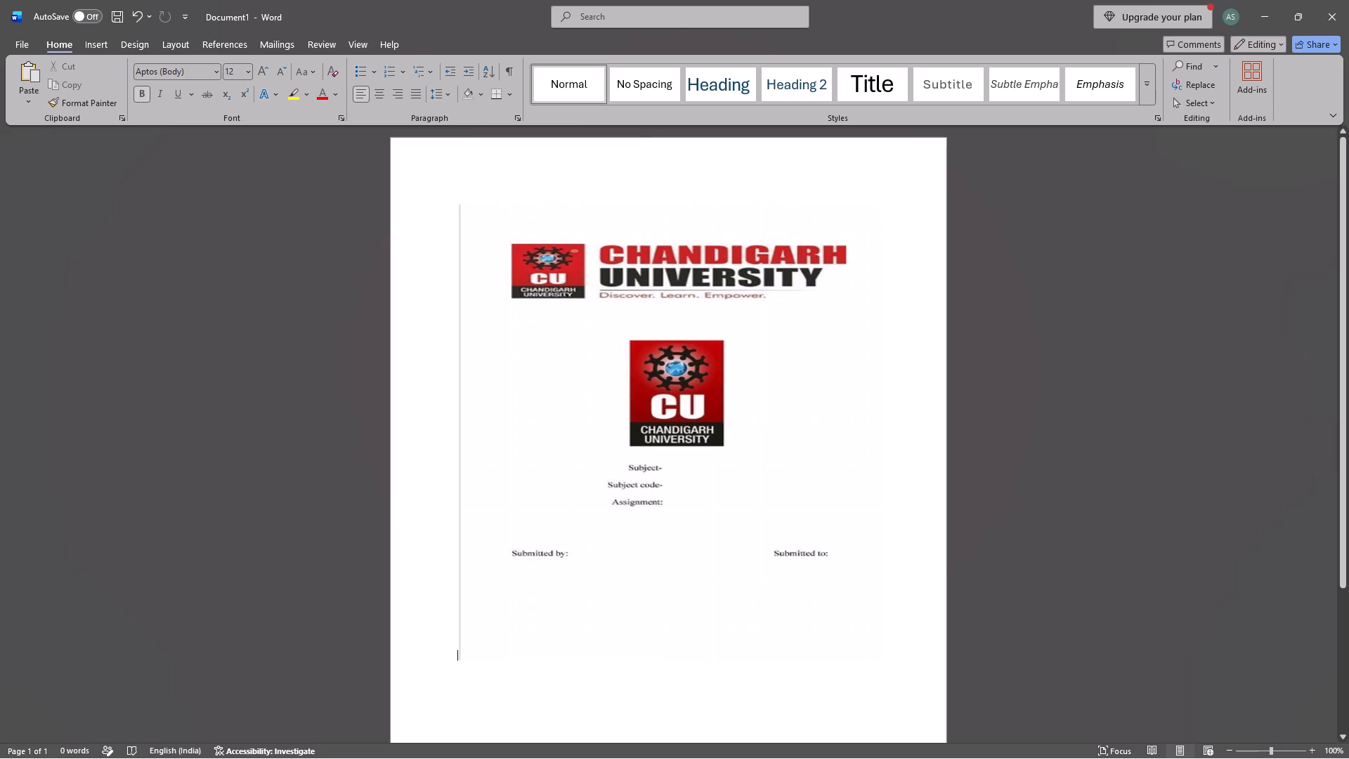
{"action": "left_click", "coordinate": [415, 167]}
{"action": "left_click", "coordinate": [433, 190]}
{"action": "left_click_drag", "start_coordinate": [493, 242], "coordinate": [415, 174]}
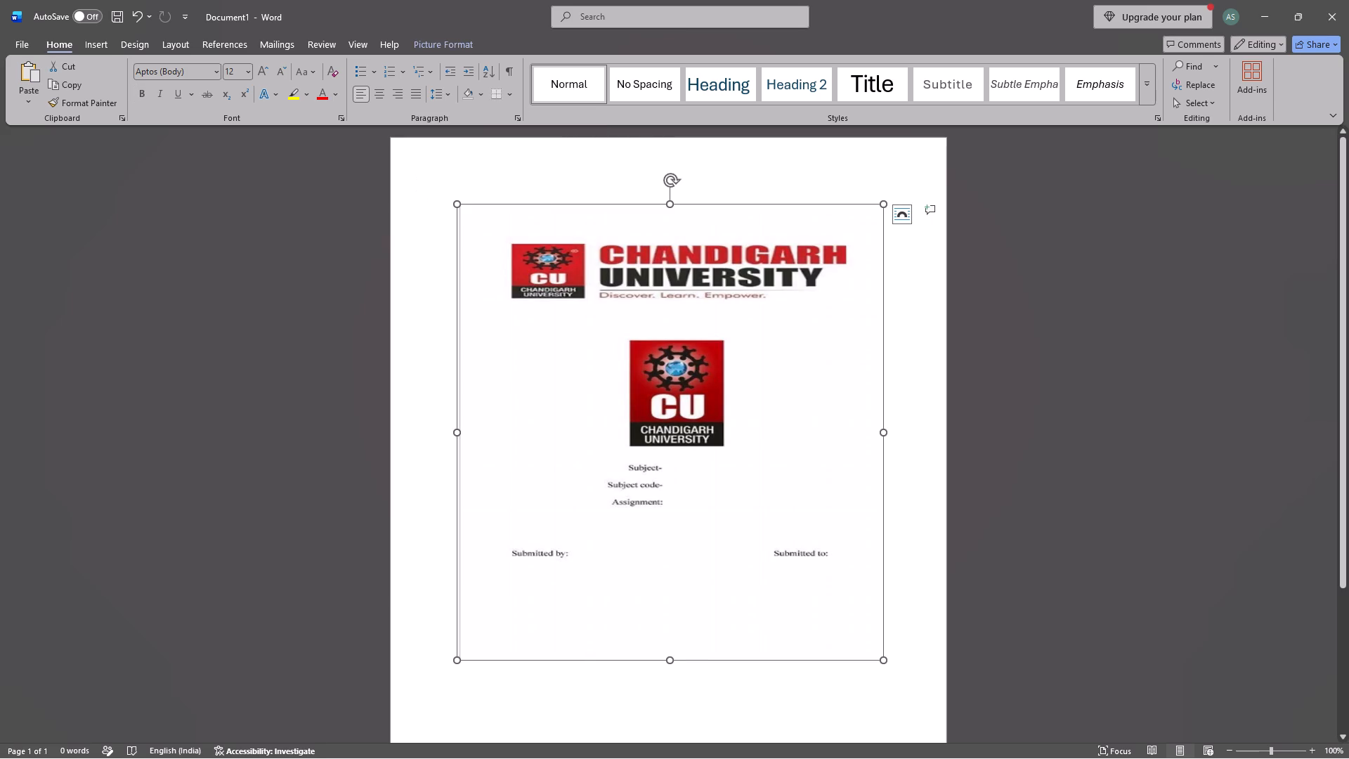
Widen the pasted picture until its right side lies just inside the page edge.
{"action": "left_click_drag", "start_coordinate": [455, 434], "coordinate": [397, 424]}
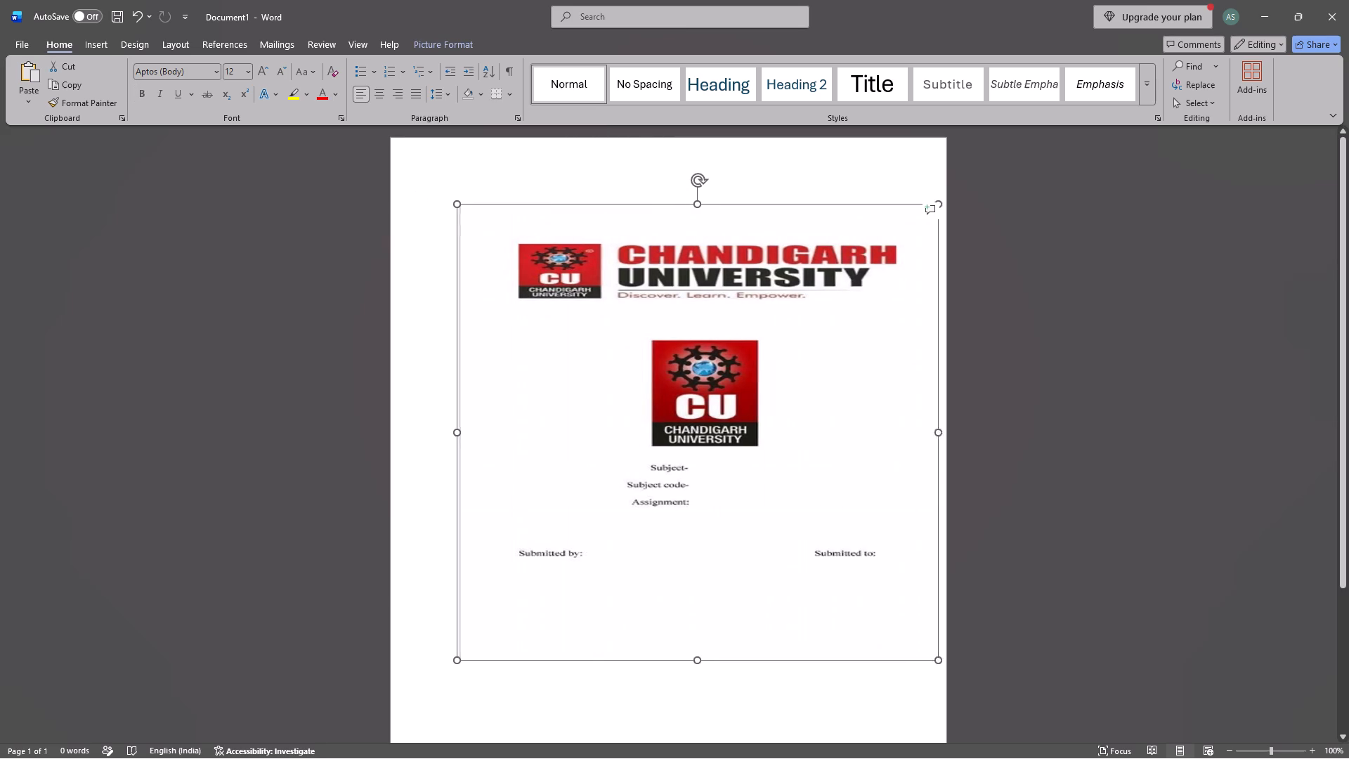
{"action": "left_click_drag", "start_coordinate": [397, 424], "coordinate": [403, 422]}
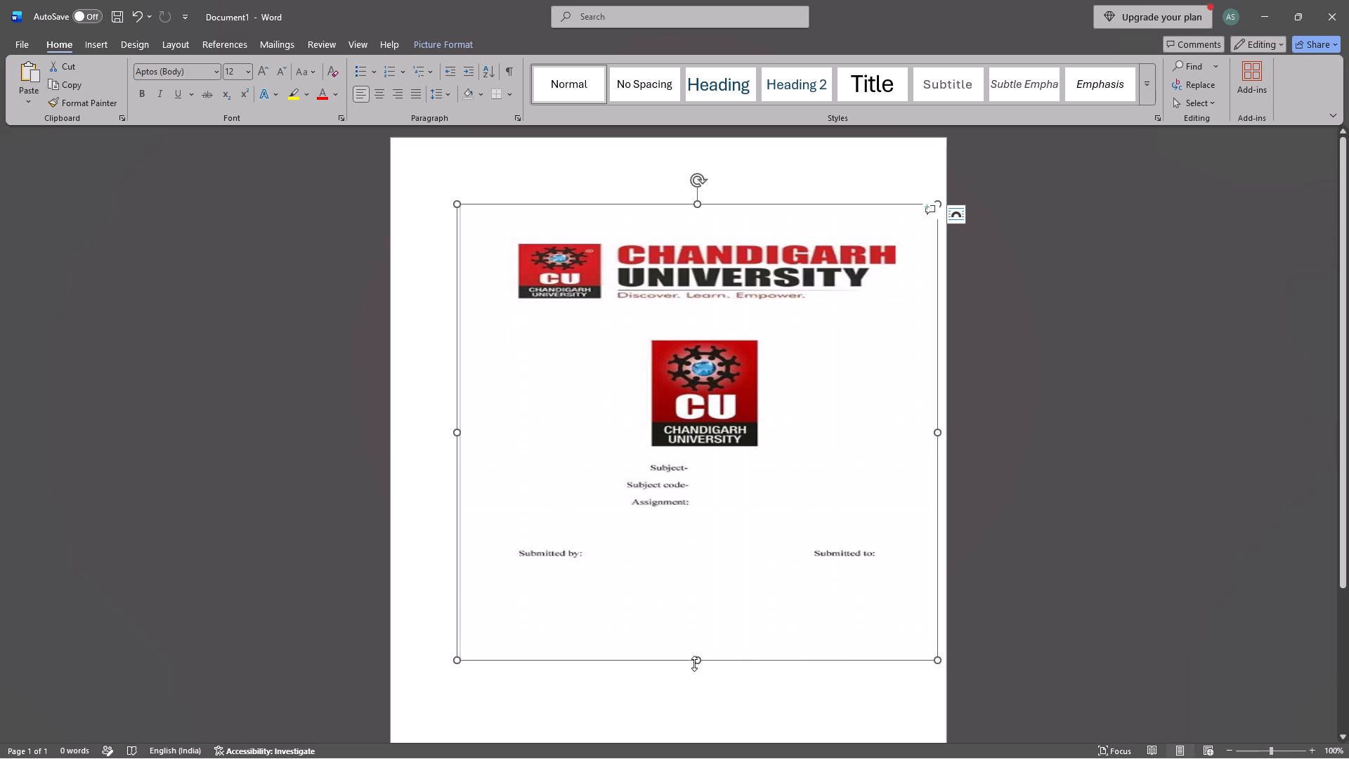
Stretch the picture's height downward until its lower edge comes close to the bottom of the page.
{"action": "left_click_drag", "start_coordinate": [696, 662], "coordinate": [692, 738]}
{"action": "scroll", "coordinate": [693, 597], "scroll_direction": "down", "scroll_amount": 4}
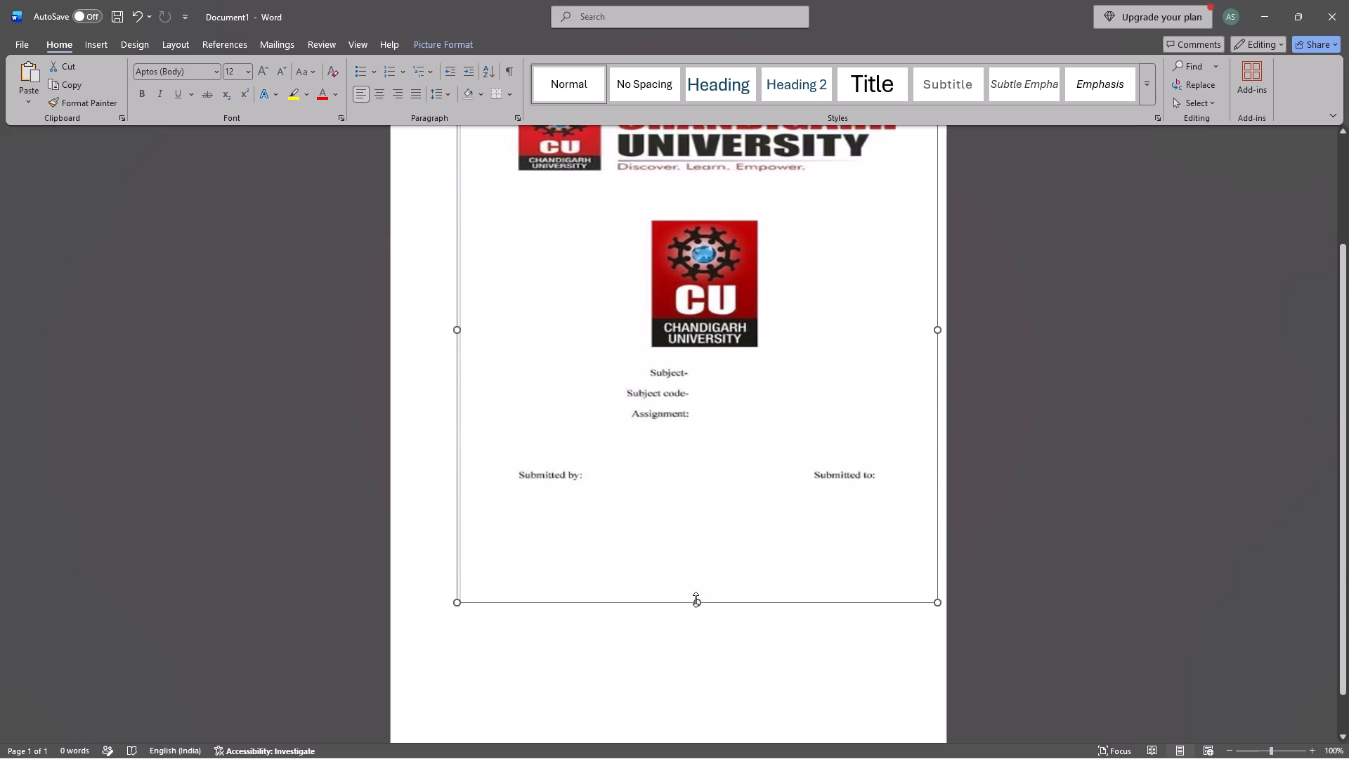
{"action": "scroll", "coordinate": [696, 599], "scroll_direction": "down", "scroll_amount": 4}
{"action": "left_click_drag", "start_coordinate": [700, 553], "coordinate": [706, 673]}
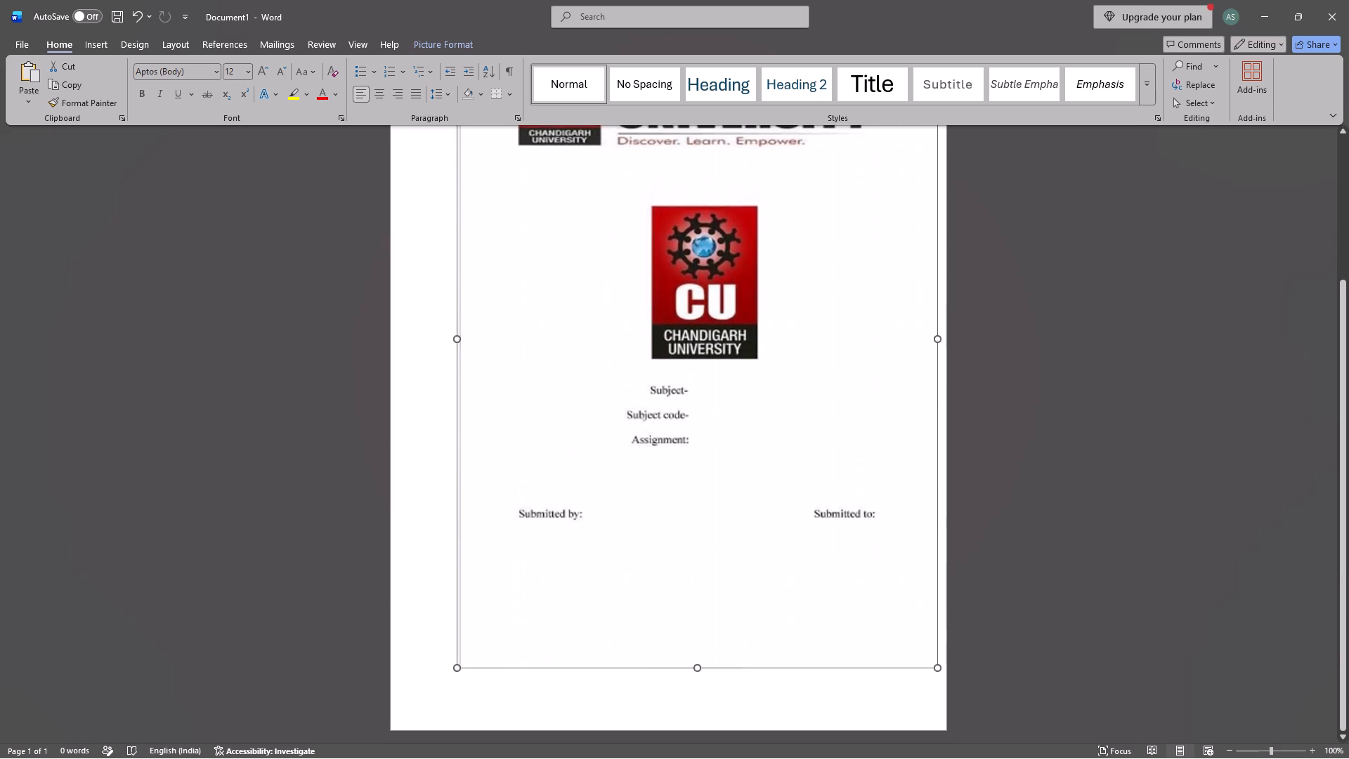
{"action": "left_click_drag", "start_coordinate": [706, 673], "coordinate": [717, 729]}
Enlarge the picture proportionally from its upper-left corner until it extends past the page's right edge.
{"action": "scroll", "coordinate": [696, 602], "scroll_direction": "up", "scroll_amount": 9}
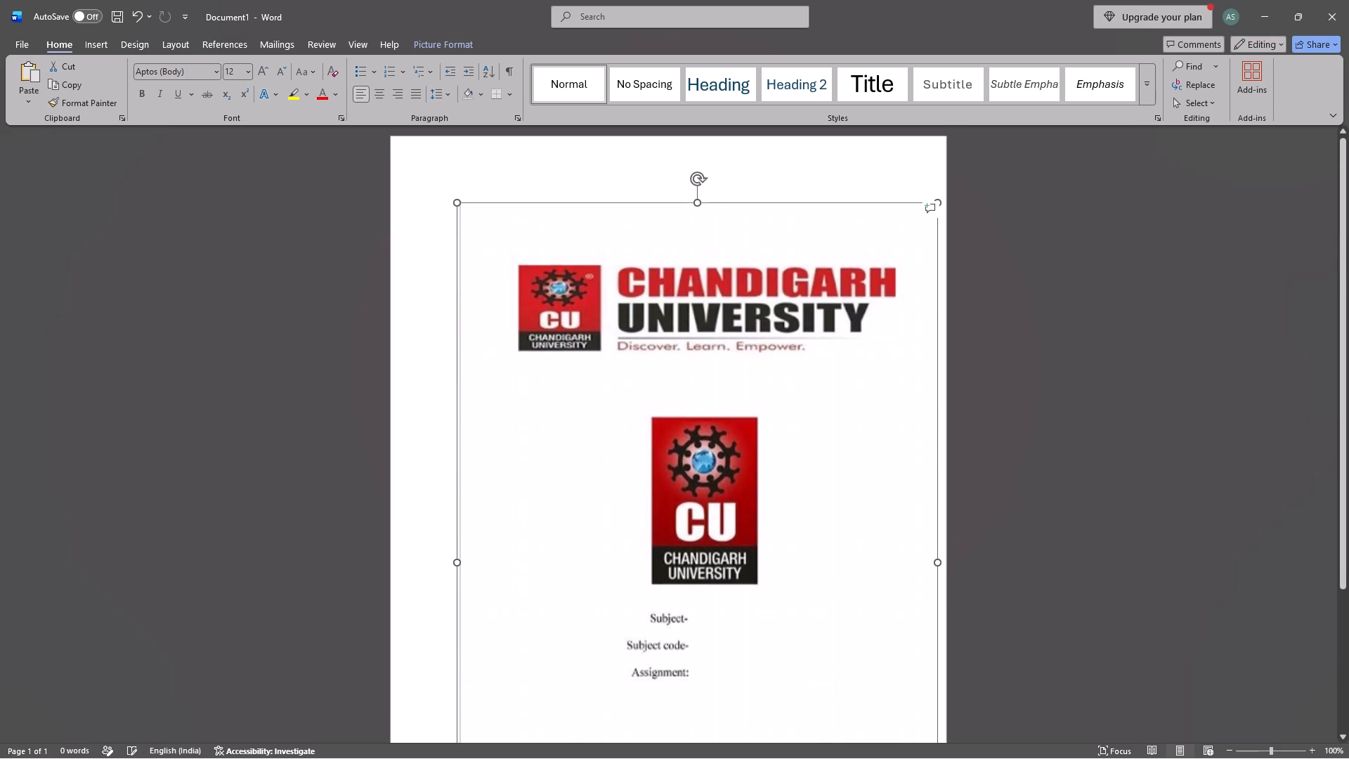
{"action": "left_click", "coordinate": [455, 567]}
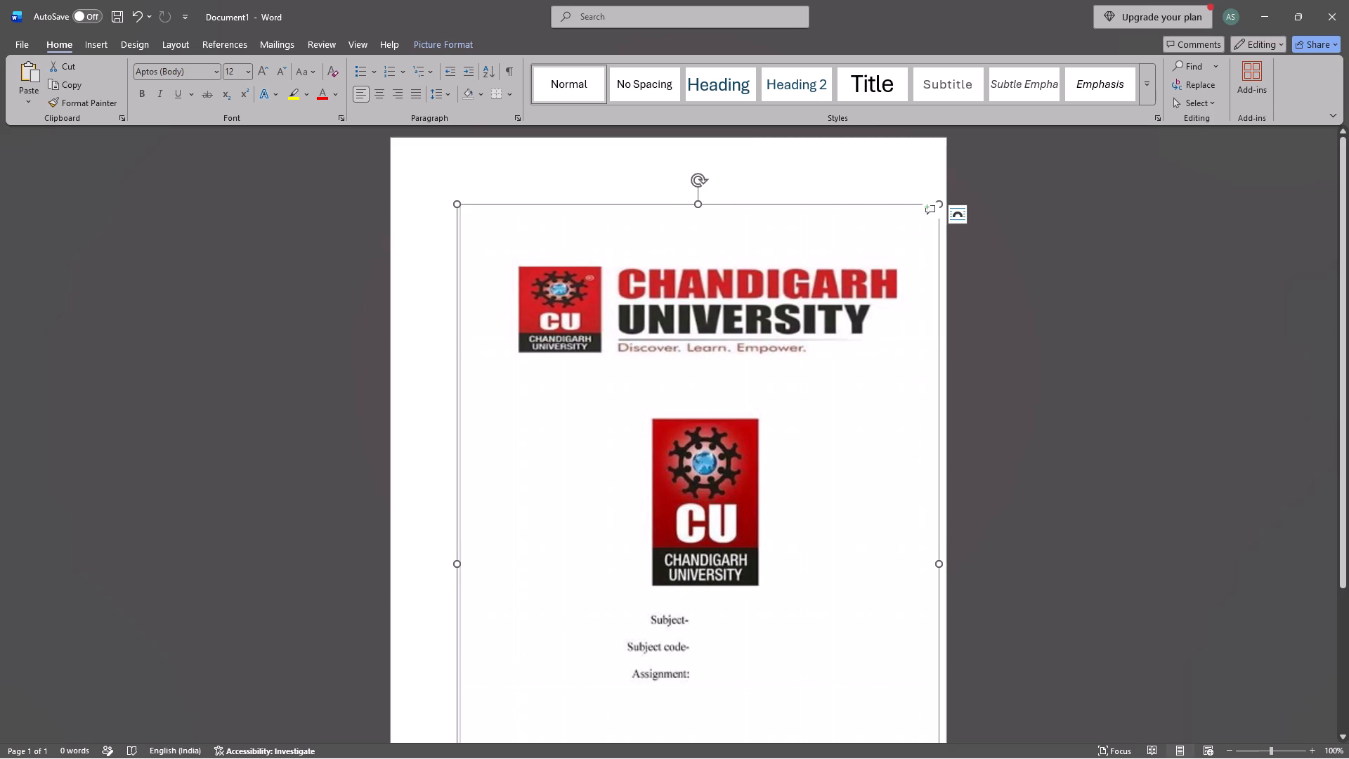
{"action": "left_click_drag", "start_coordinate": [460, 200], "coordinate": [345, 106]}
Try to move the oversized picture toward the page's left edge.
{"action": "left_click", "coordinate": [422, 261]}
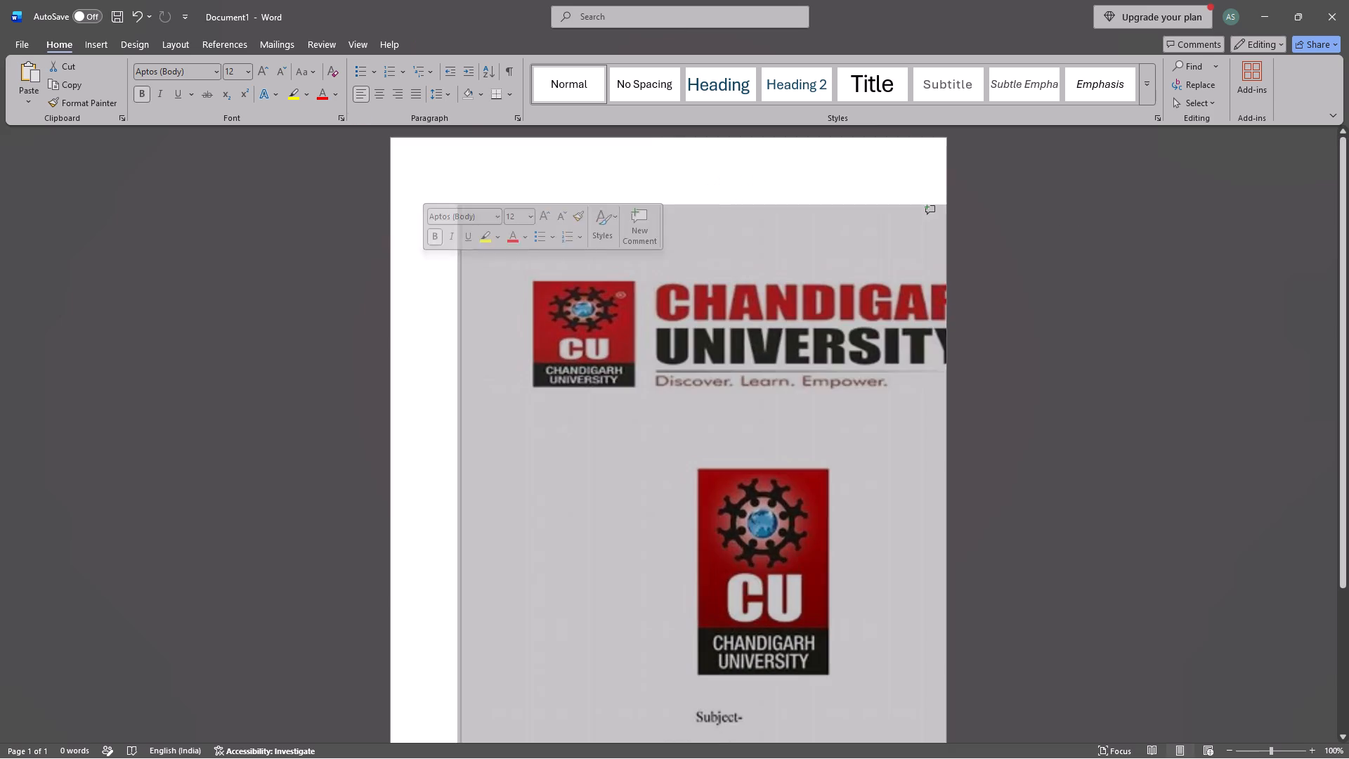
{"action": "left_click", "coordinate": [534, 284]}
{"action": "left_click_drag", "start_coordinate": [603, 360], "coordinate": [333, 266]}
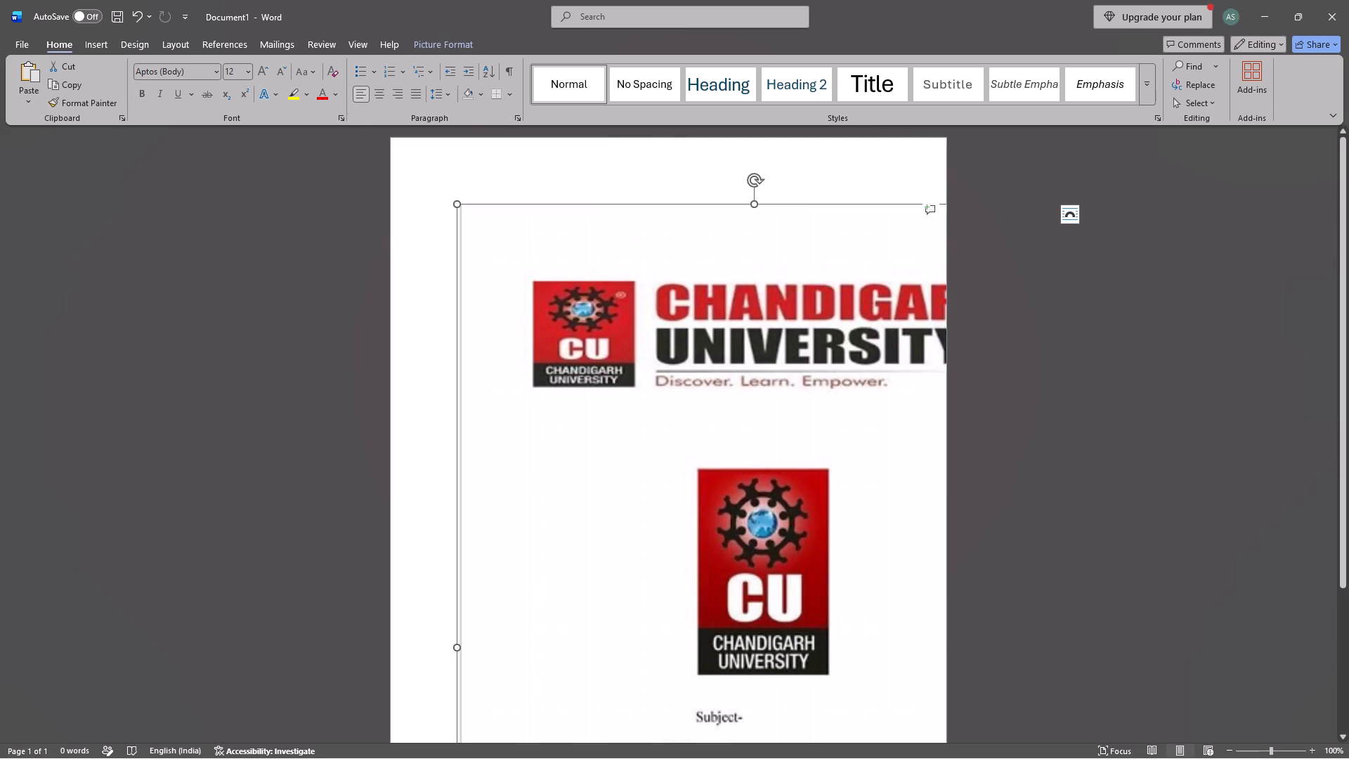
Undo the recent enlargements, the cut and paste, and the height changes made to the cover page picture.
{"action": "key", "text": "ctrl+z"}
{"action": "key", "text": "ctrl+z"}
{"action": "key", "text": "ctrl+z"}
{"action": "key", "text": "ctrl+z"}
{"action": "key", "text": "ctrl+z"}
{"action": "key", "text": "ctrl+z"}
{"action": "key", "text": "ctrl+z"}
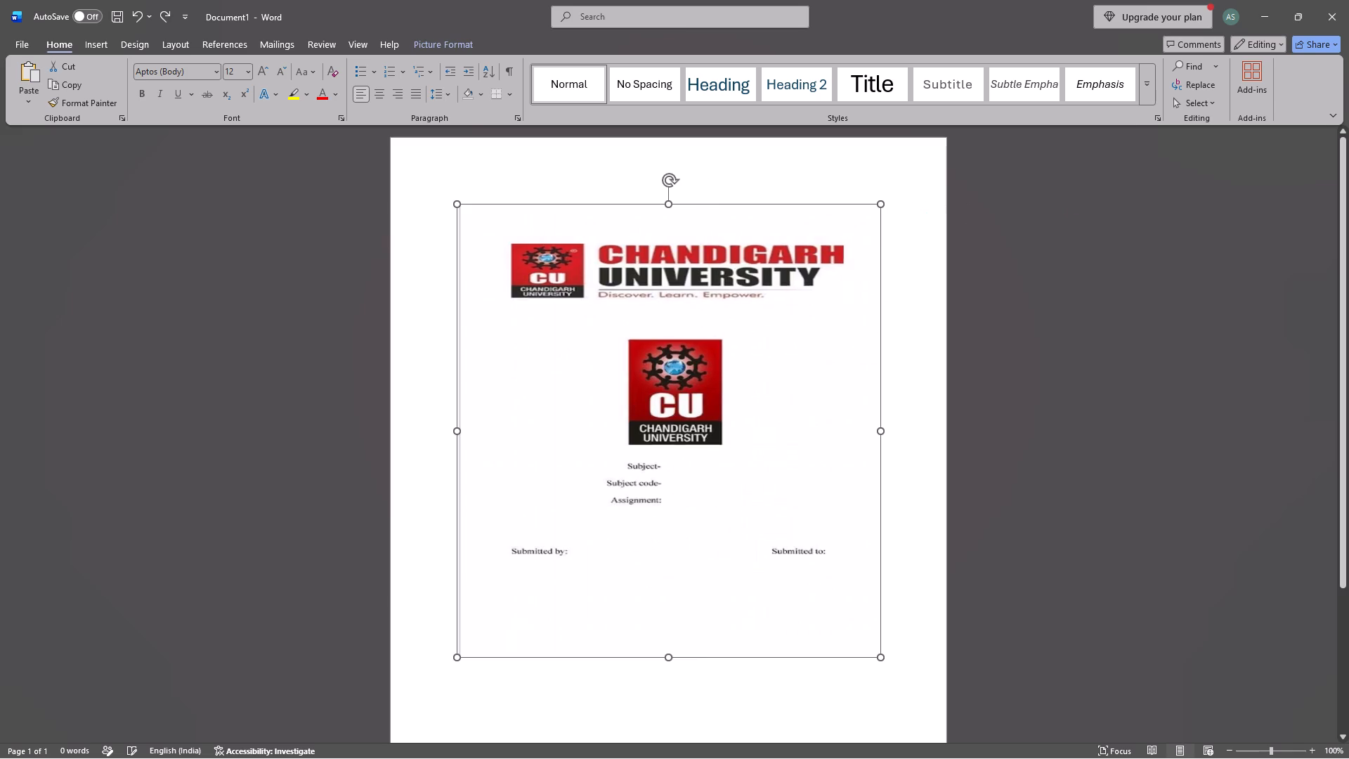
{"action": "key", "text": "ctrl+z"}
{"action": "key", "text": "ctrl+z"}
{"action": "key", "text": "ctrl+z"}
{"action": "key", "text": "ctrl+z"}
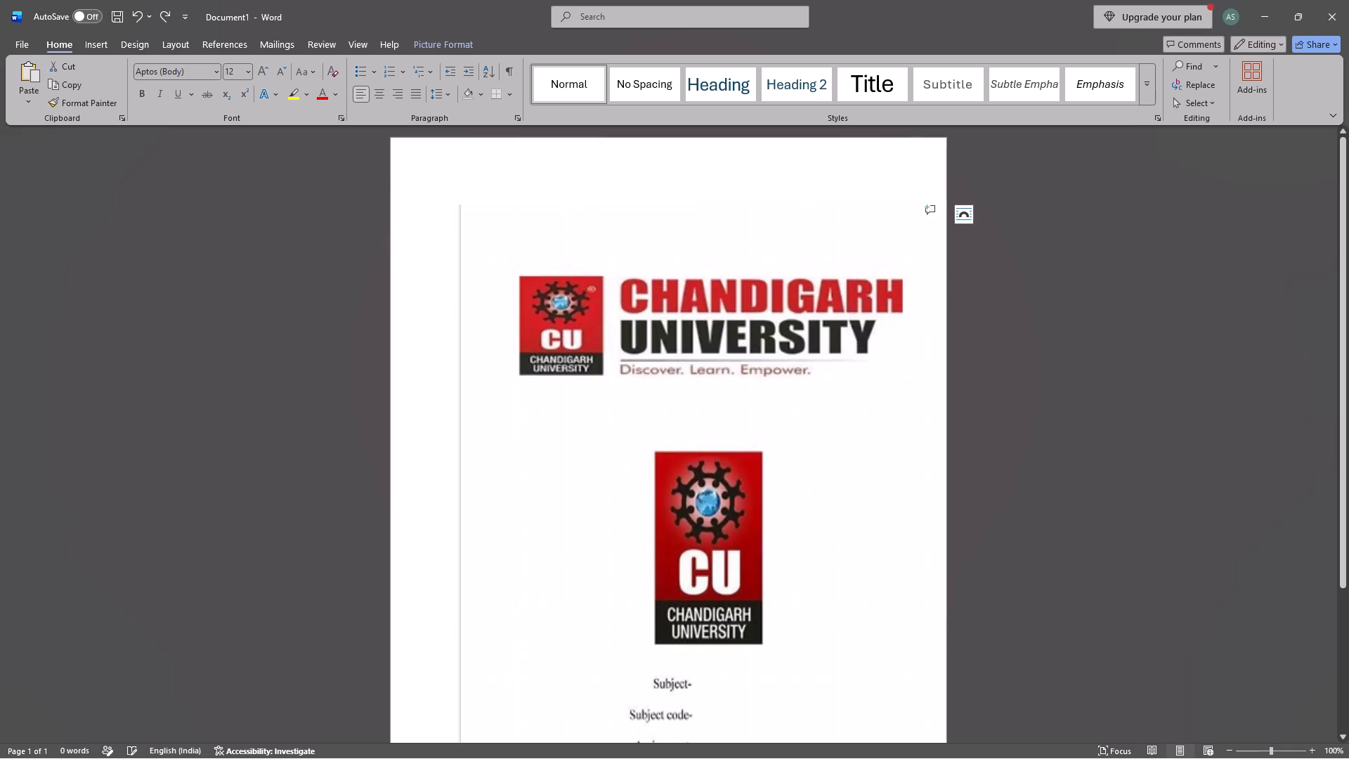
Undo the remaining resizing until the cover page picture is back at its small size from before the enlargements.
{"action": "scroll", "coordinate": [549, 330], "scroll_direction": "down", "scroll_amount": 4}
{"action": "key", "text": "ctrl+z"}
{"action": "key", "text": "ctrl+z"}
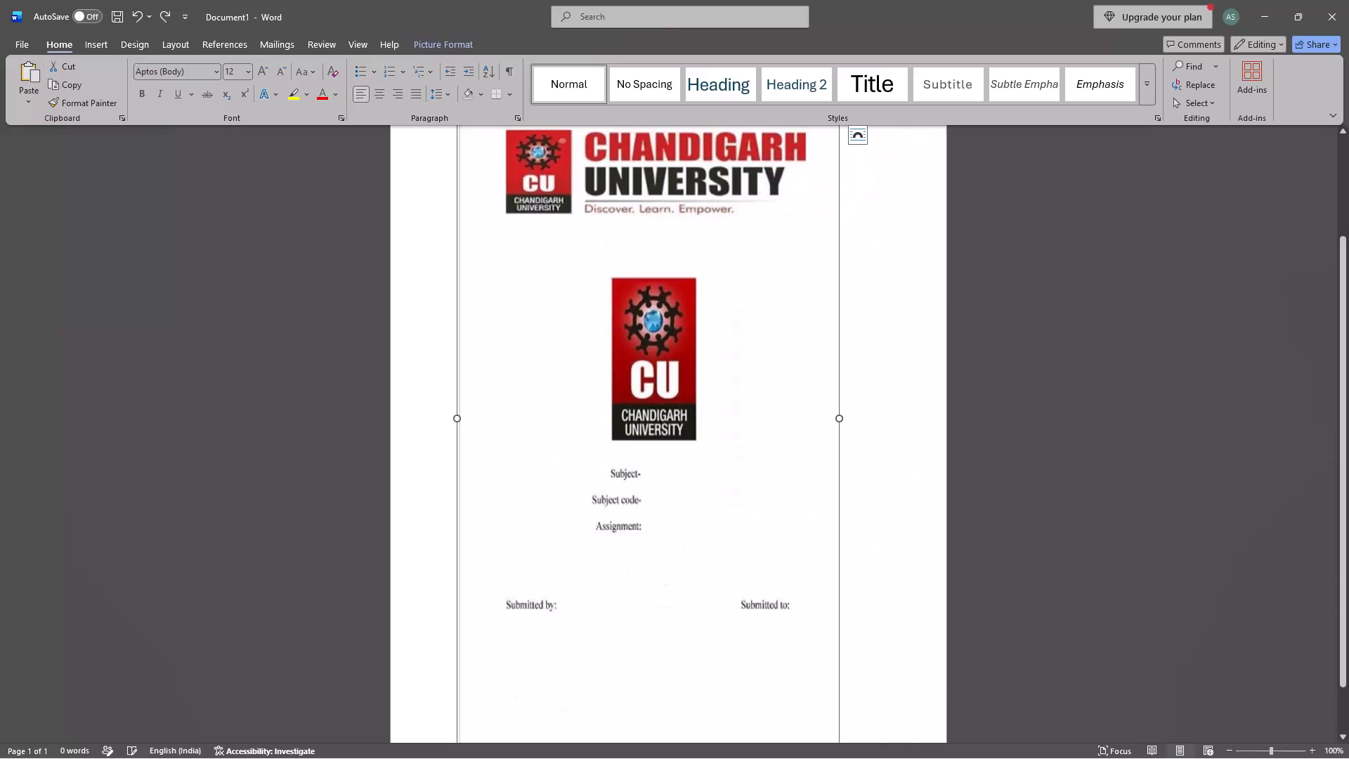
{"action": "key", "text": "ctrl+z"}
{"action": "key", "text": "ctrl+z"}
{"action": "key", "text": "ctrl+z"}
{"action": "key", "text": "ctrl+z"}
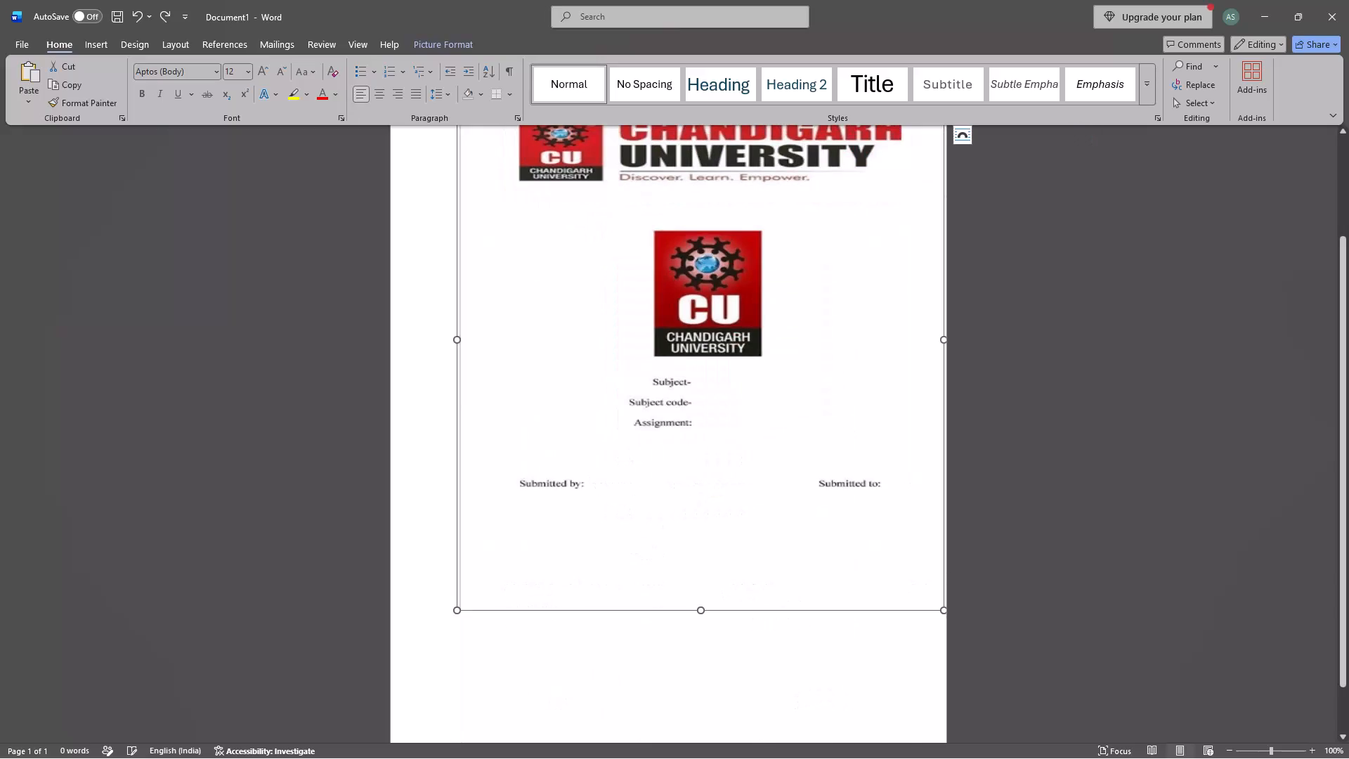
{"action": "key", "text": "ctrl+z"}
{"action": "key", "text": "ctrl+z"}
{"action": "key", "text": "ctrl+z"}
{"action": "key", "text": "ctrl+z"}
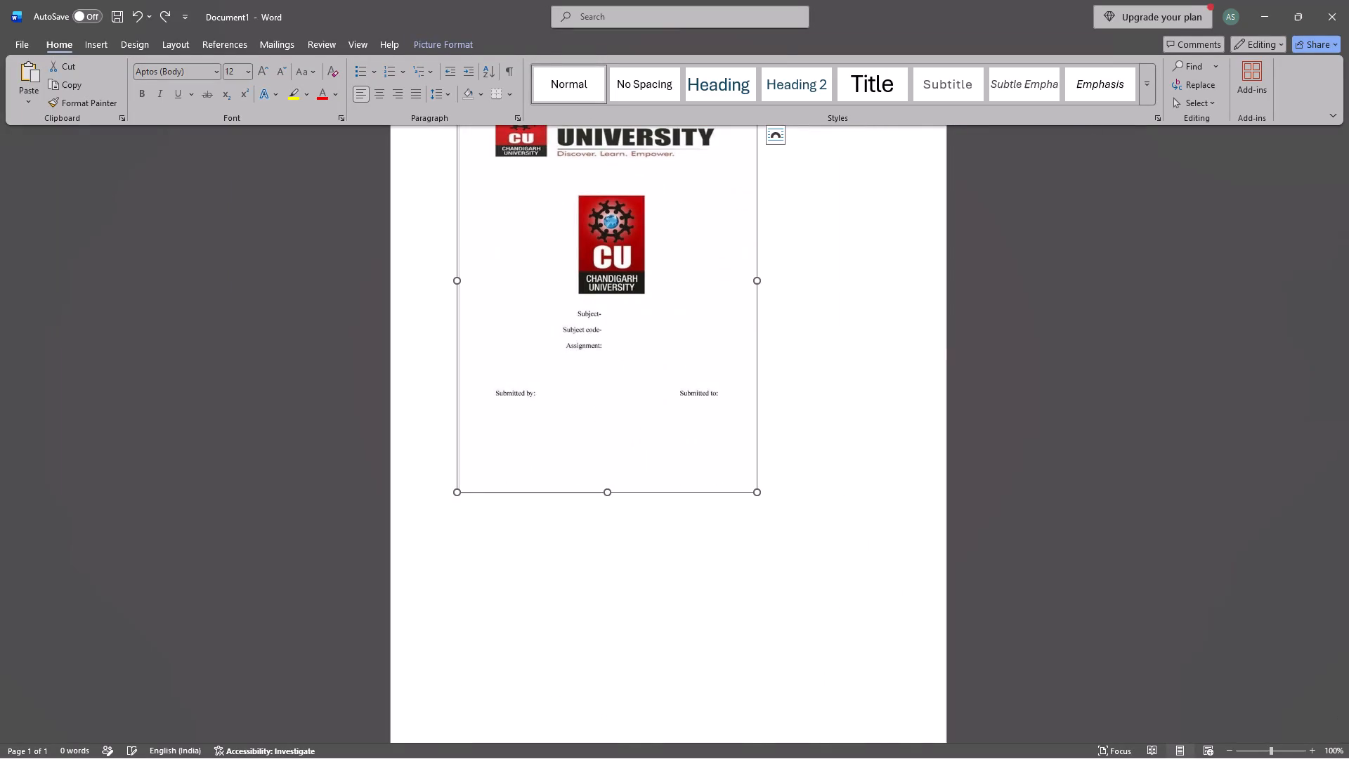
{"action": "key", "text": "ctrl+z"}
{"action": "scroll", "coordinate": [549, 330], "scroll_direction": "up", "scroll_amount": 4, "text": "ctrl"}
{"action": "scroll", "coordinate": [549, 330], "scroll_direction": "down", "scroll_amount": 6, "text": "ctrl"}
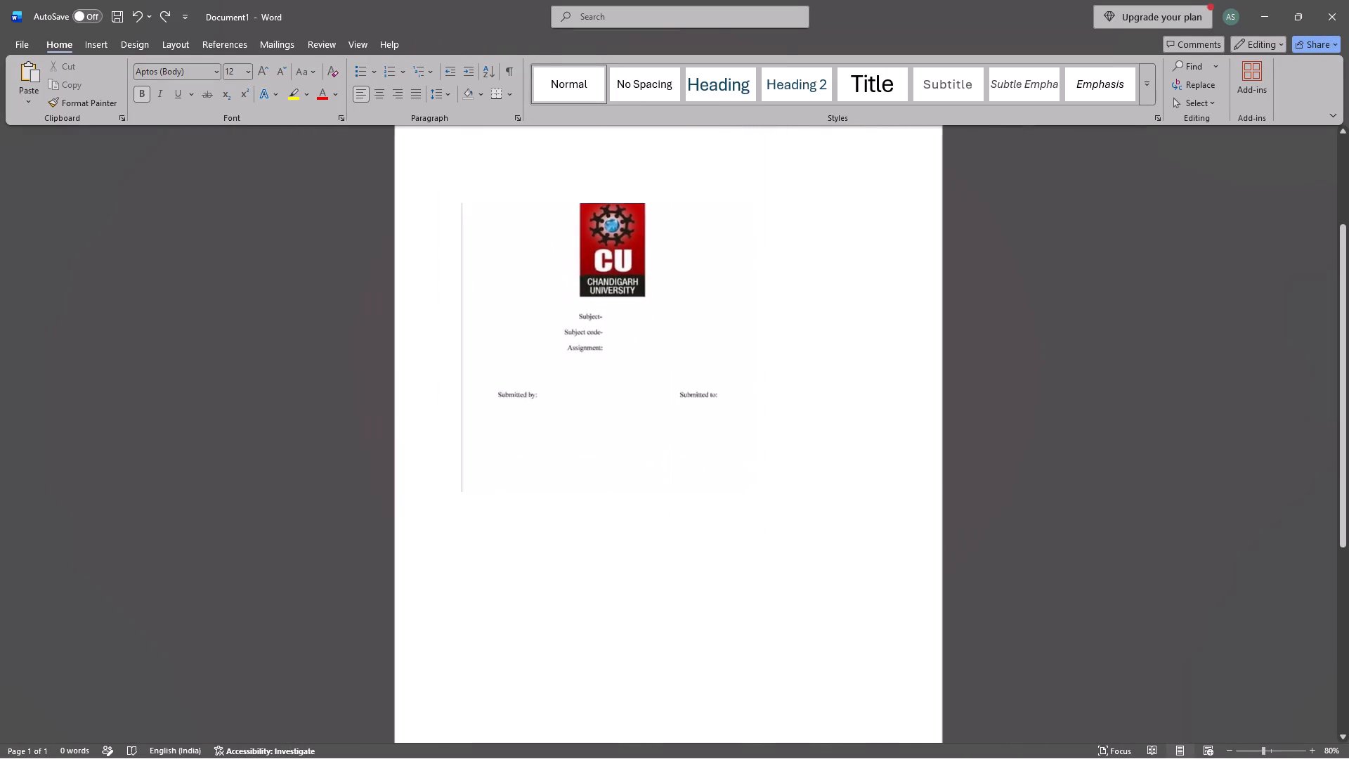
Stretch the cover page picture down to the bottom of the page and widen it to the page's right edge.
{"action": "scroll", "coordinate": [583, 351], "scroll_direction": "up", "scroll_amount": 7}
{"action": "left_click", "coordinate": [593, 351]}
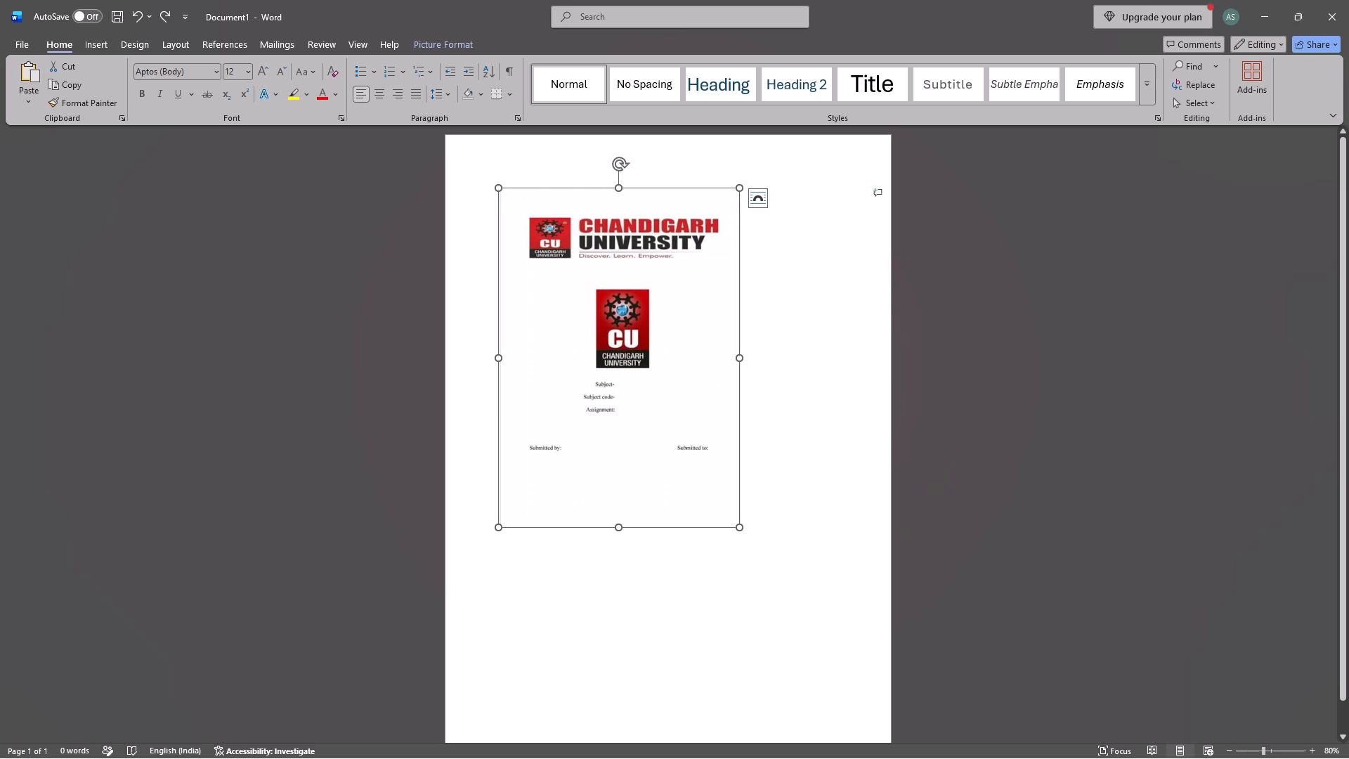
{"action": "left_click_drag", "start_coordinate": [619, 529], "coordinate": [631, 745]}
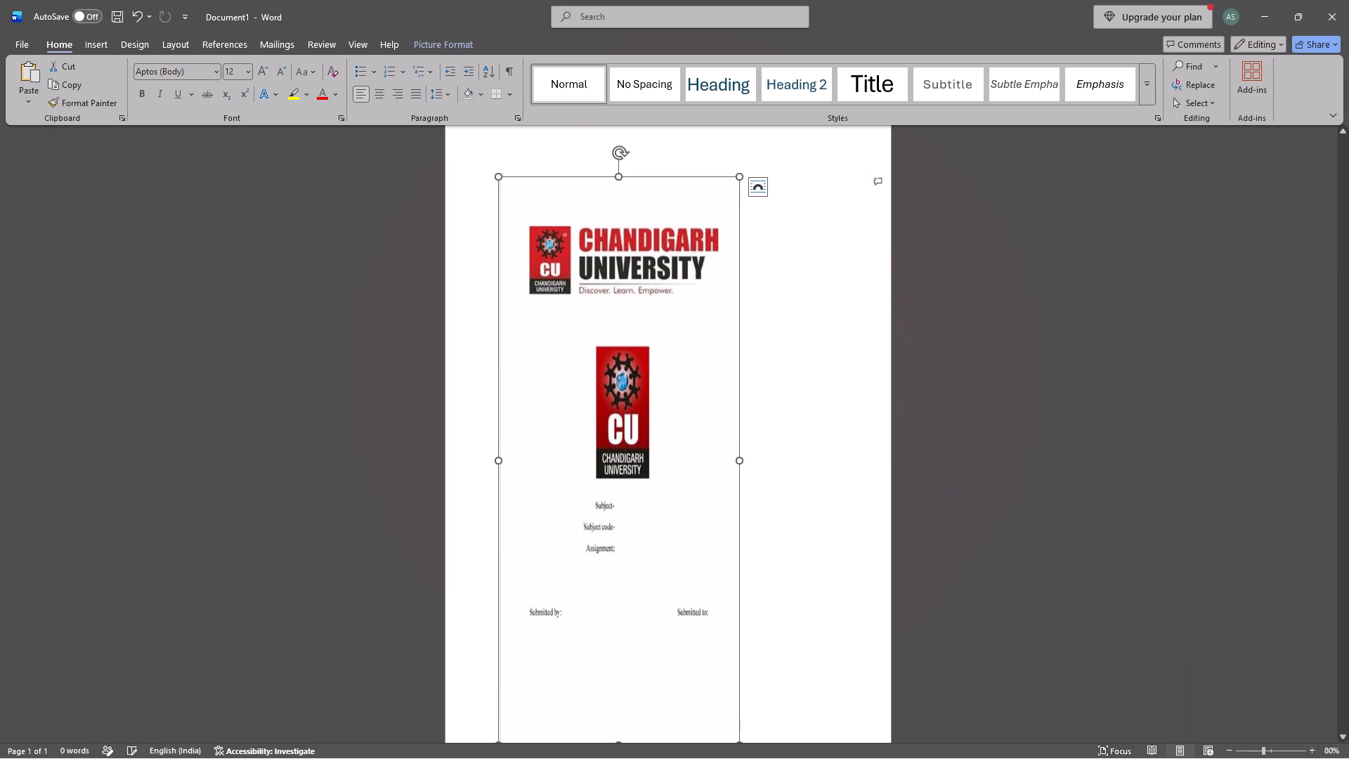
{"action": "left_click", "coordinate": [739, 456]}
{"action": "left_click_drag", "start_coordinate": [739, 464], "coordinate": [740, 464]}
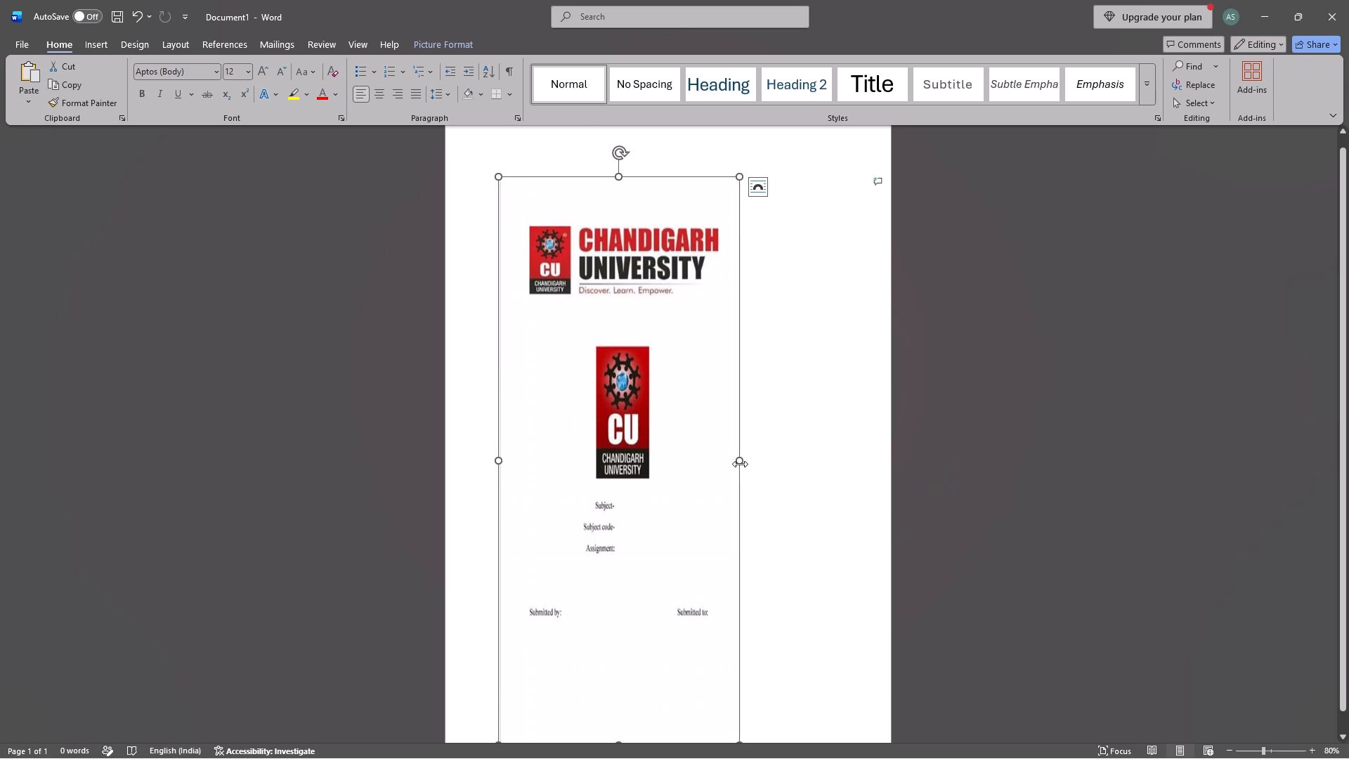
{"action": "left_click_drag", "start_coordinate": [740, 464], "coordinate": [890, 464]}
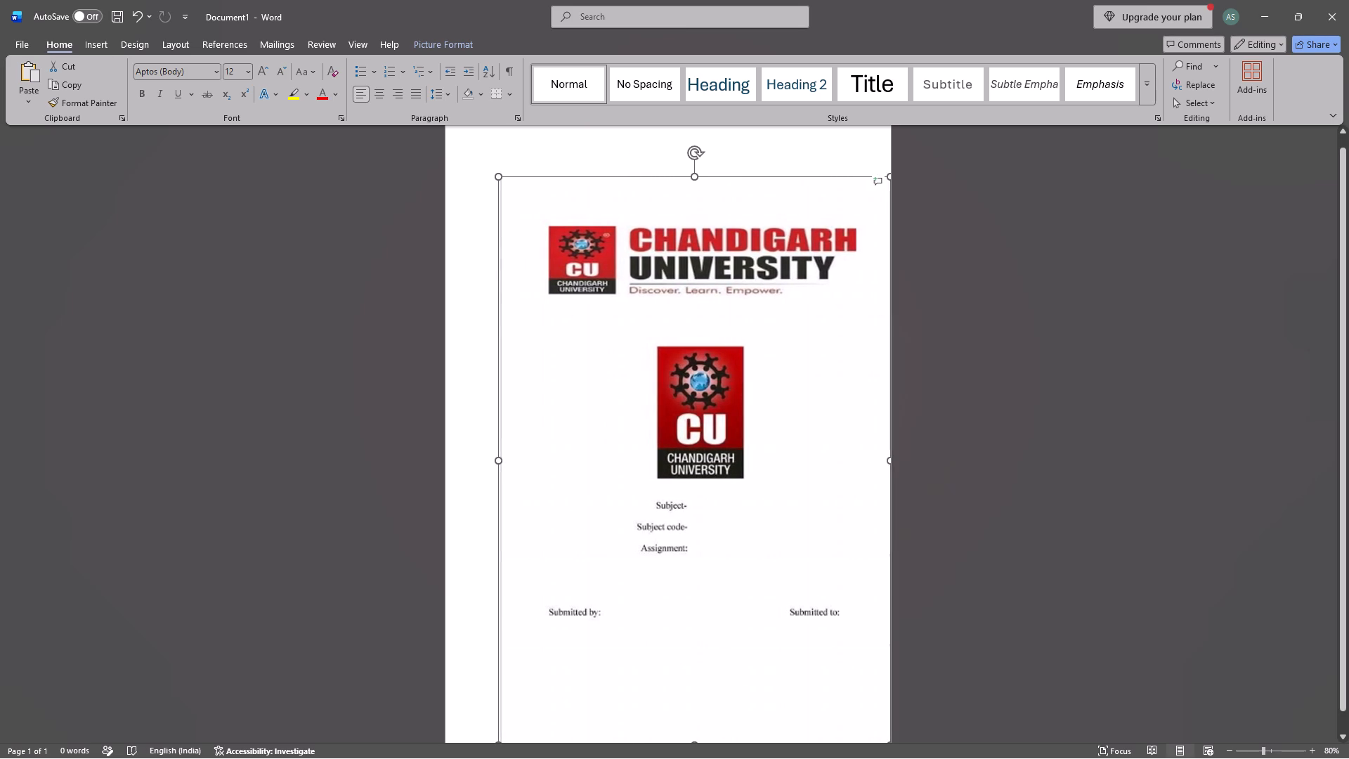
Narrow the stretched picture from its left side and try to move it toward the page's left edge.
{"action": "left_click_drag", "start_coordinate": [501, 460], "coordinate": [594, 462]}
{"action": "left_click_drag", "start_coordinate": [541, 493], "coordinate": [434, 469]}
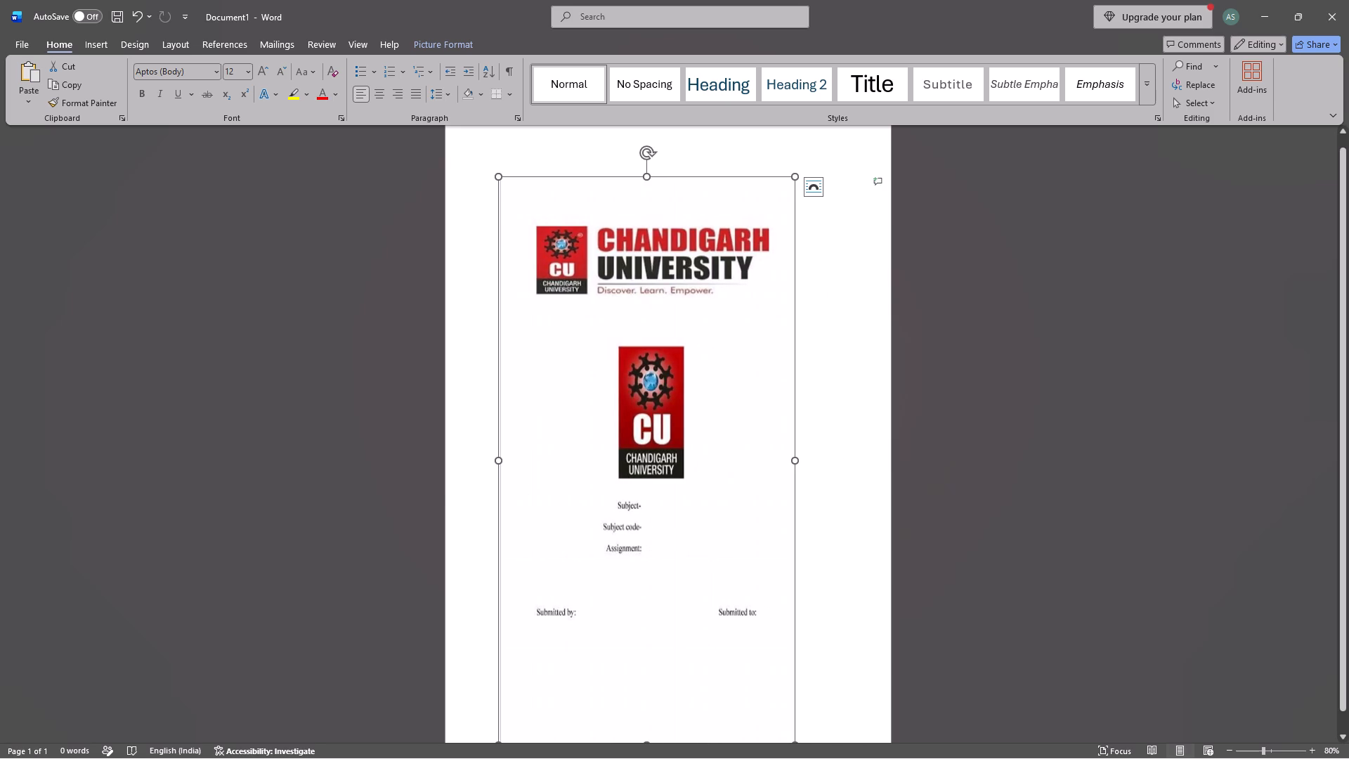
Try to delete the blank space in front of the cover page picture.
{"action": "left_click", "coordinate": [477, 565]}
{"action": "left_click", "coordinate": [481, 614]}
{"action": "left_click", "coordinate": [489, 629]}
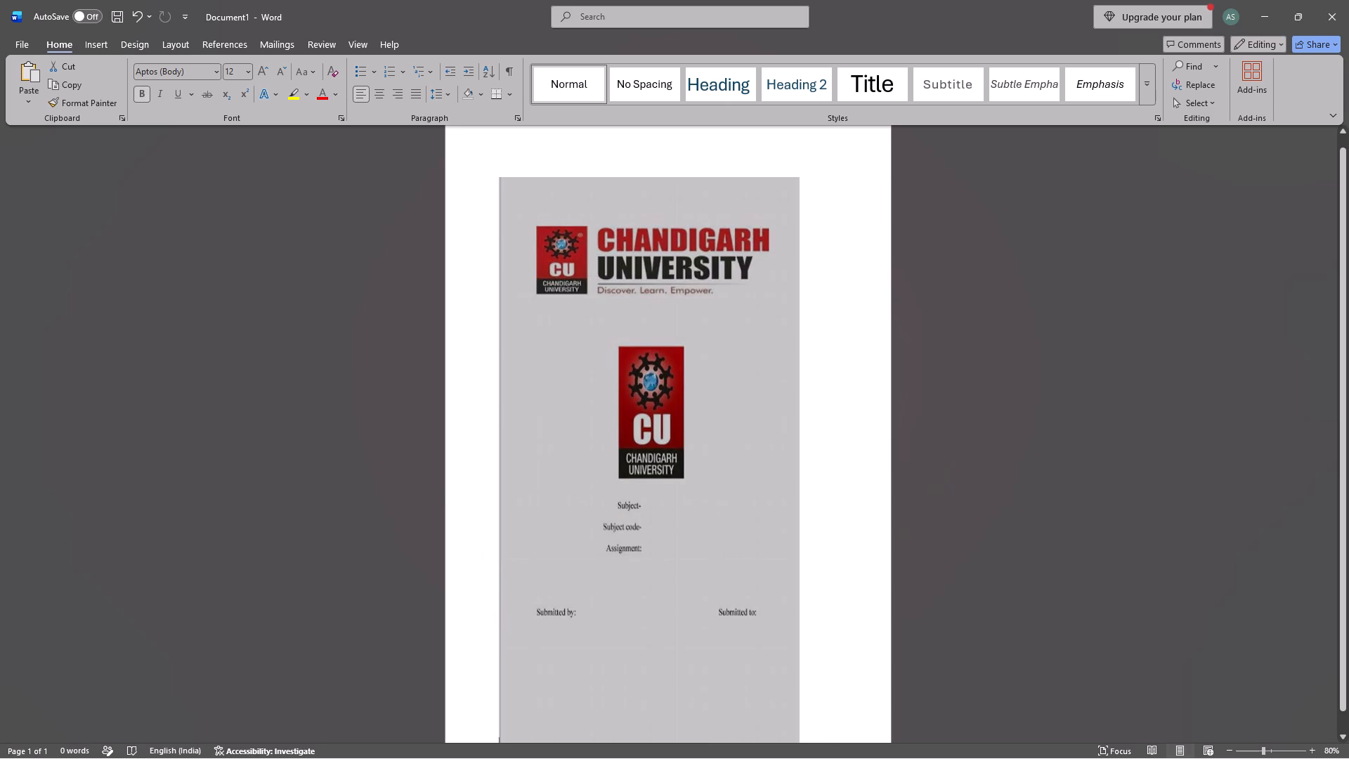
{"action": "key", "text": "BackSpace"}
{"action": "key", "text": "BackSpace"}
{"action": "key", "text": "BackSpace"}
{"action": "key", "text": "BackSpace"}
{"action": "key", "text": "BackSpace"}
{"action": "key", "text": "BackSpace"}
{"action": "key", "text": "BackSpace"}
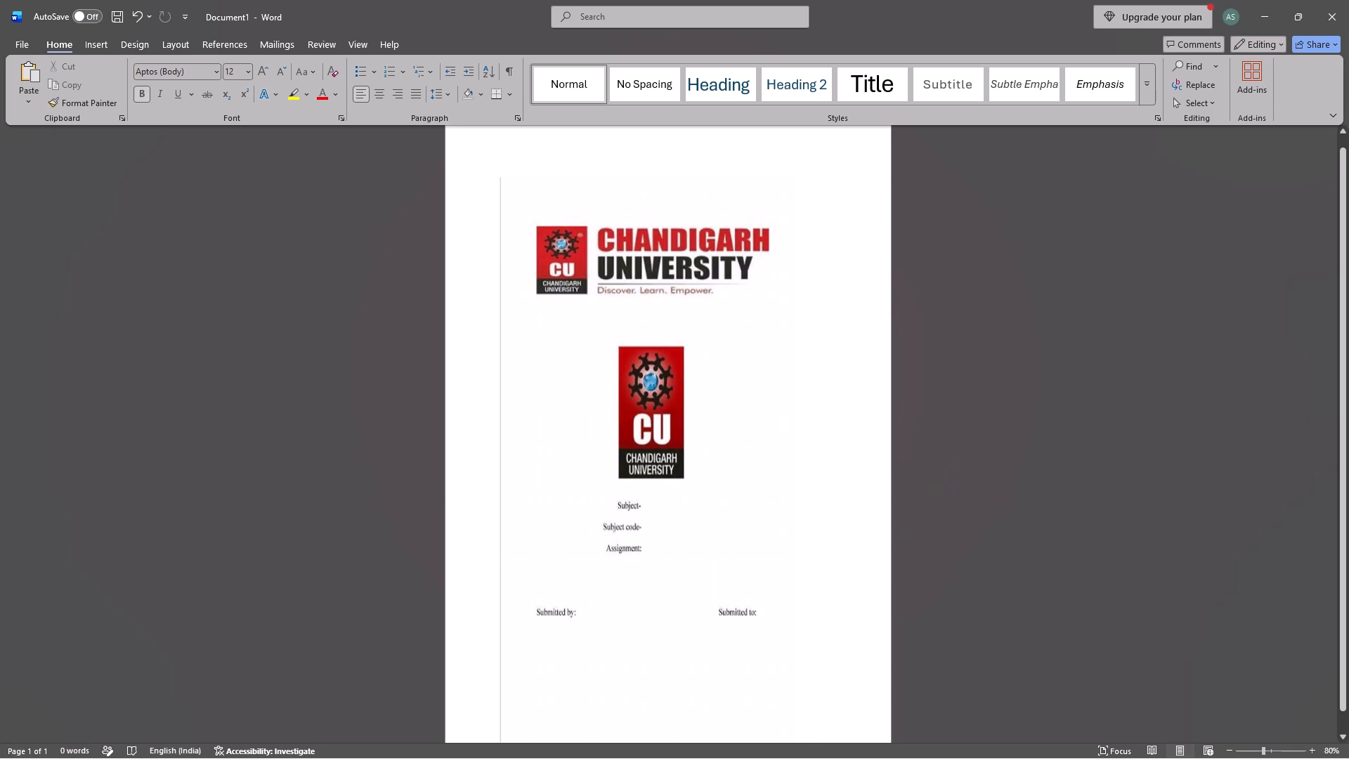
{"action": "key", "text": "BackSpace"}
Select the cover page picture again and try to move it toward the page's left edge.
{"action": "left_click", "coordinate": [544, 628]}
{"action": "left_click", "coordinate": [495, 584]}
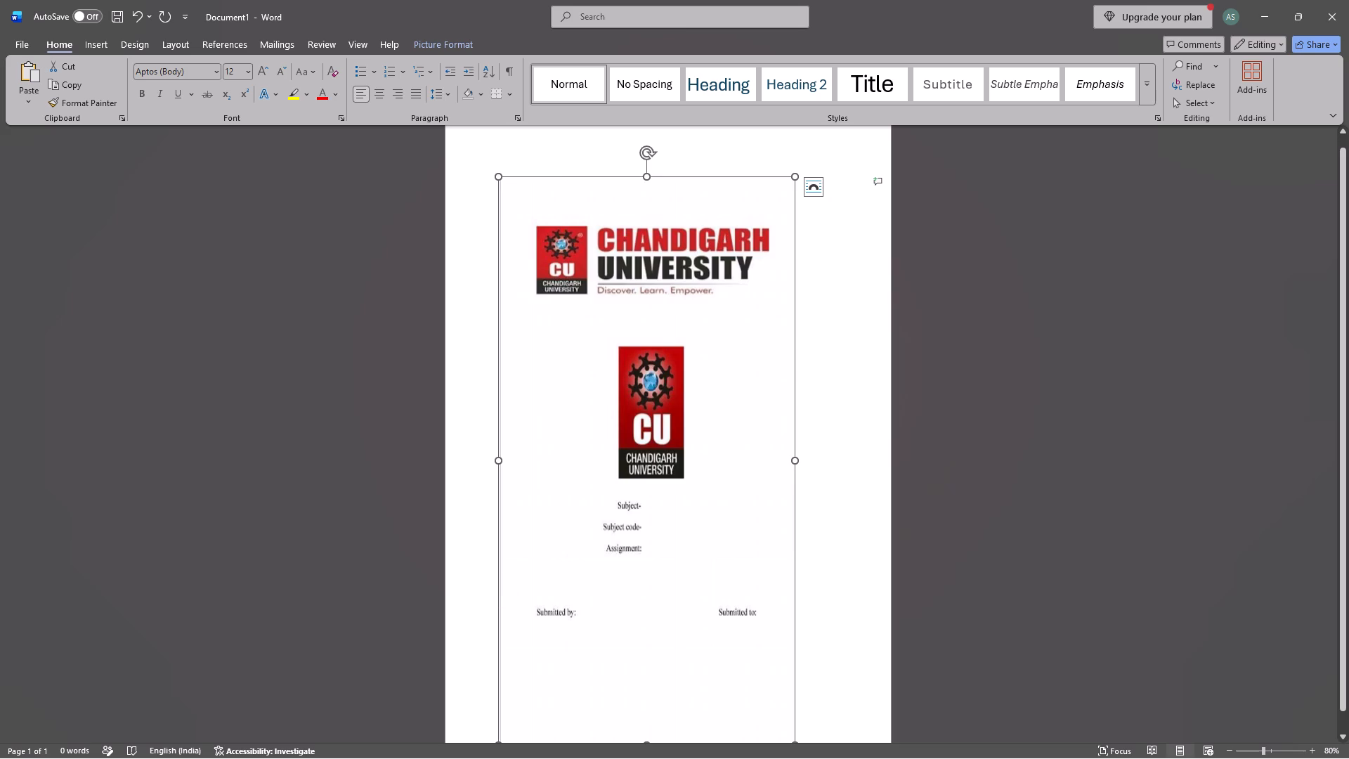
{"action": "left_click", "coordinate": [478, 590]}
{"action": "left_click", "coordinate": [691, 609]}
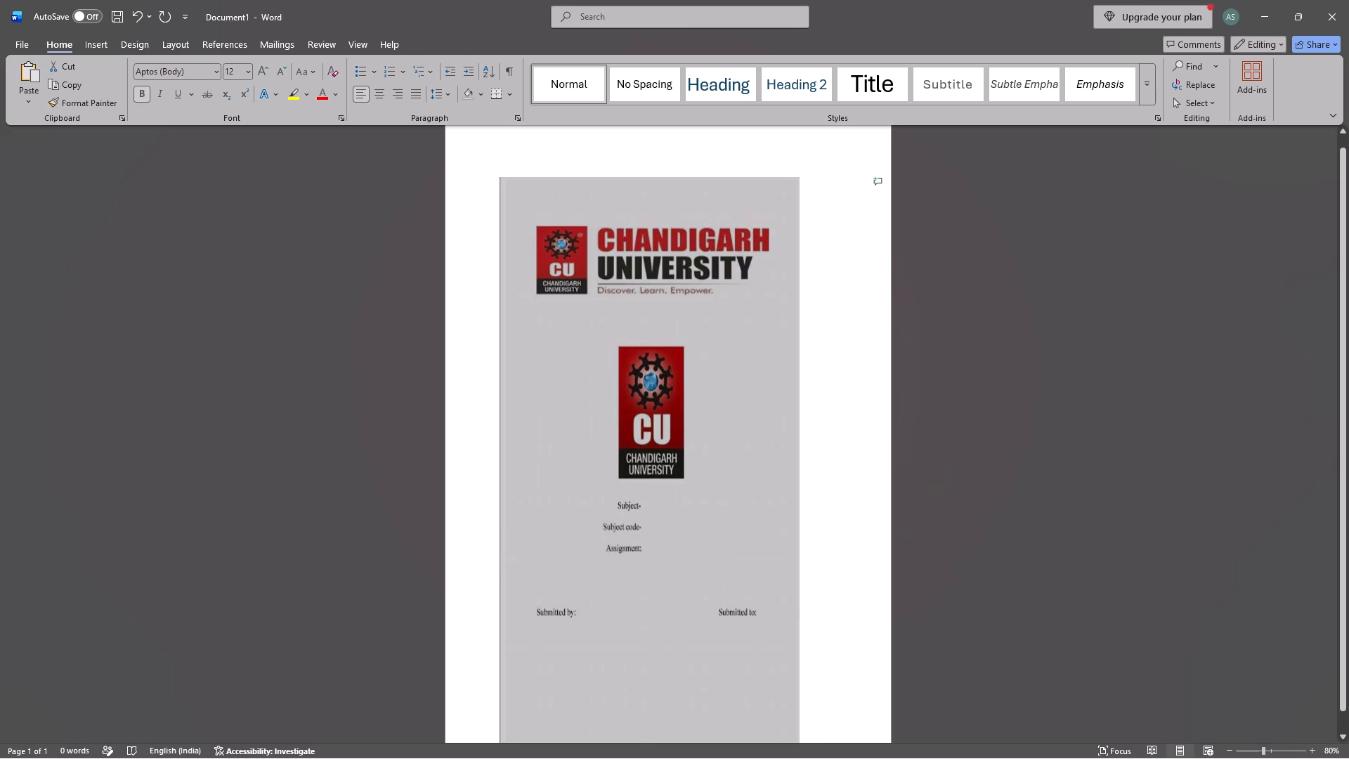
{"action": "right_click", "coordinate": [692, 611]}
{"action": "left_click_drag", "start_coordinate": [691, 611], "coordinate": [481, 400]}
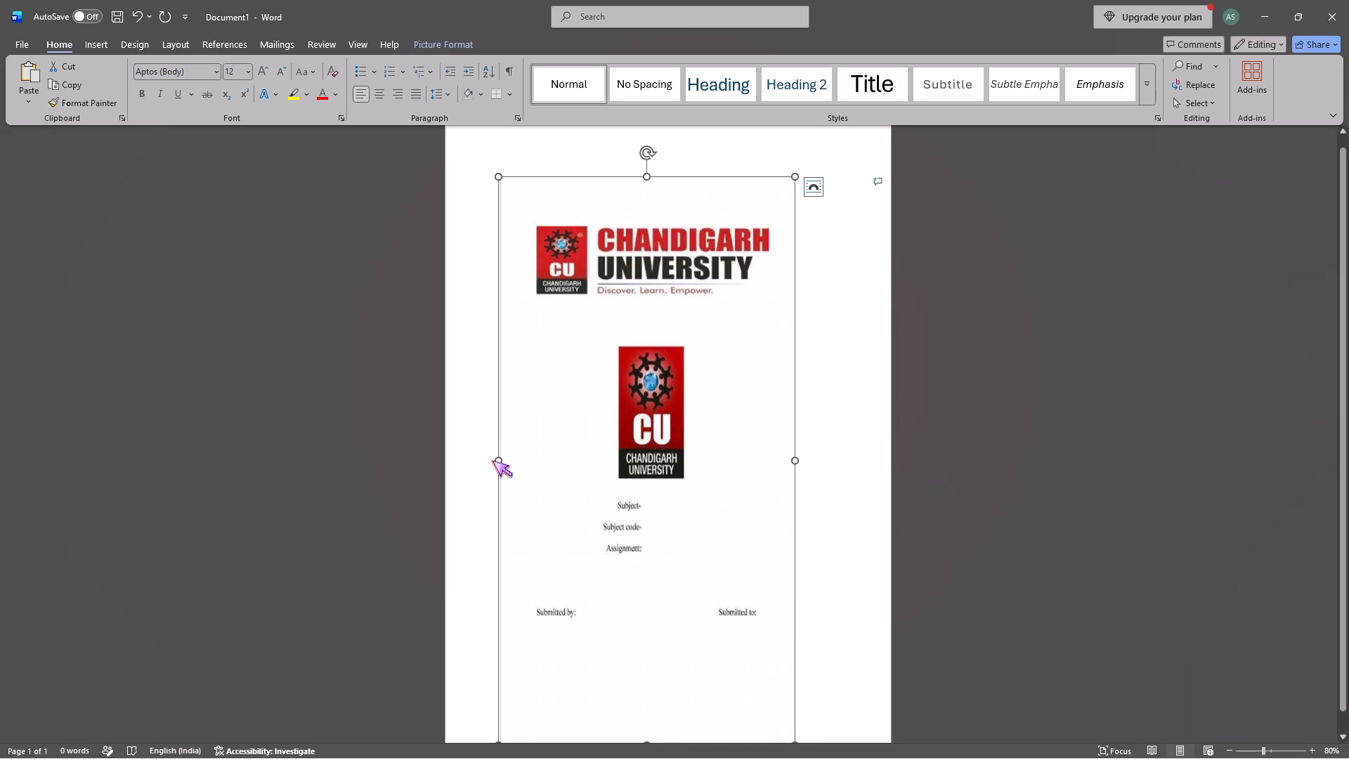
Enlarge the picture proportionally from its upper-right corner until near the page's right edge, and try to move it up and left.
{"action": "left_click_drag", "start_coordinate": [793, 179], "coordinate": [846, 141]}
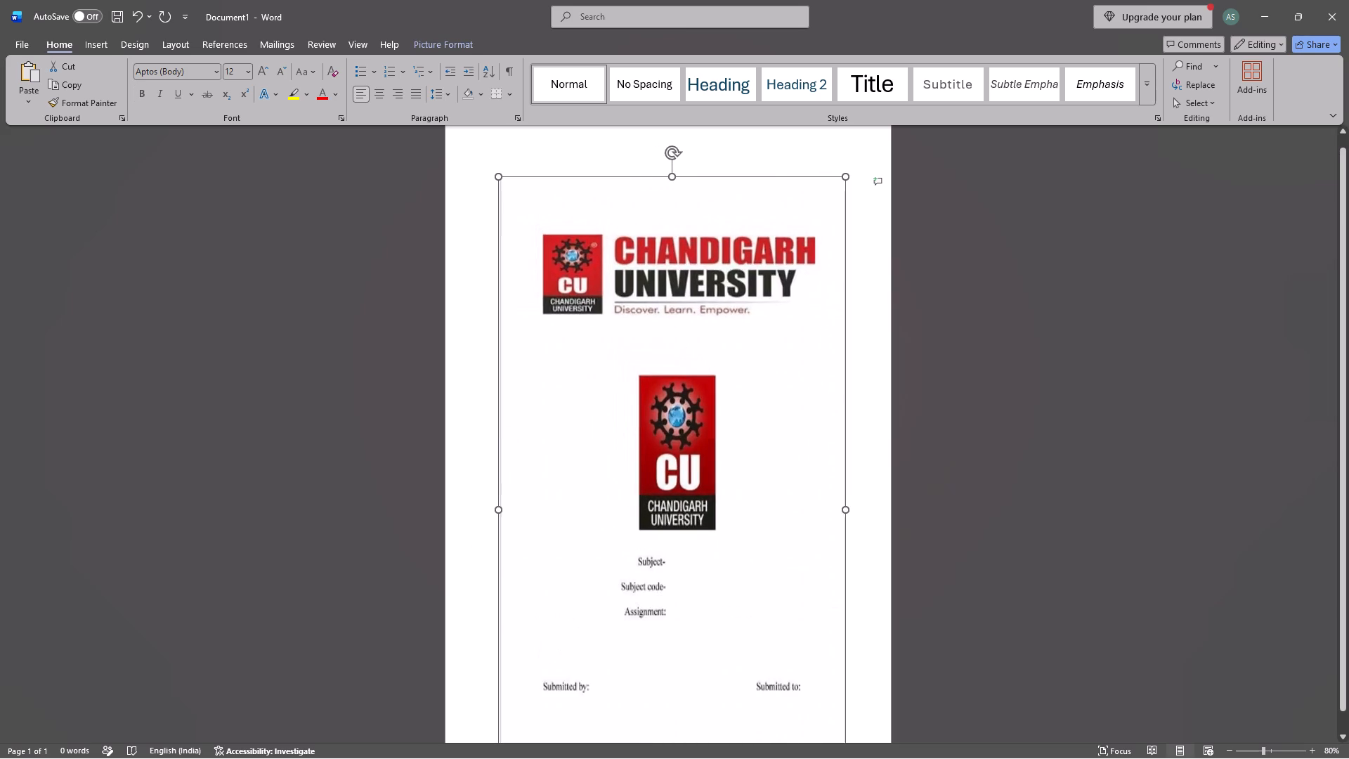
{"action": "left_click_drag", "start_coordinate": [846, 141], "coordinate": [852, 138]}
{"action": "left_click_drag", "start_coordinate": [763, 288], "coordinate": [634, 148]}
Shrink the picture proportionally from its upper corners until its whole height fits on the page.
{"action": "scroll", "coordinate": [667, 242], "scroll_direction": "down", "scroll_amount": 3}
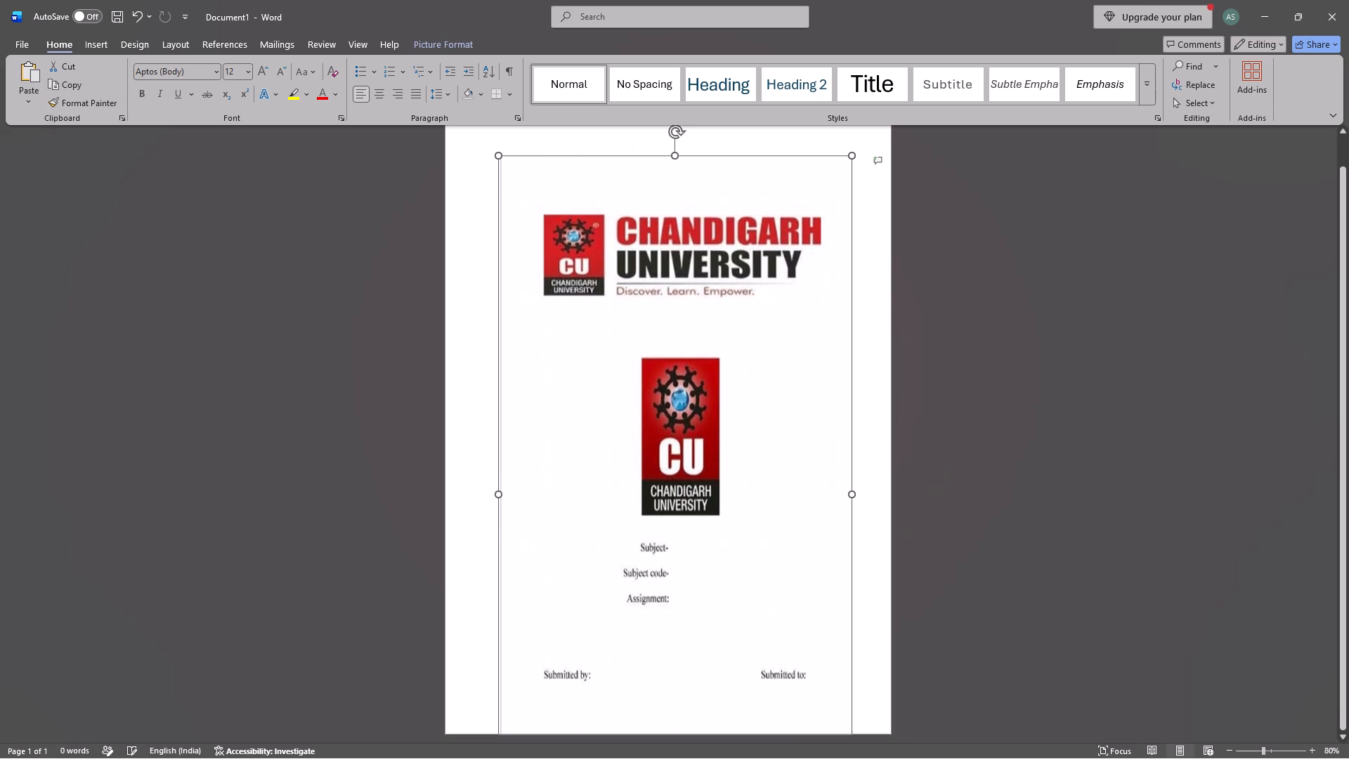
{"action": "scroll", "coordinate": [667, 244], "scroll_direction": "down", "scroll_amount": 5}
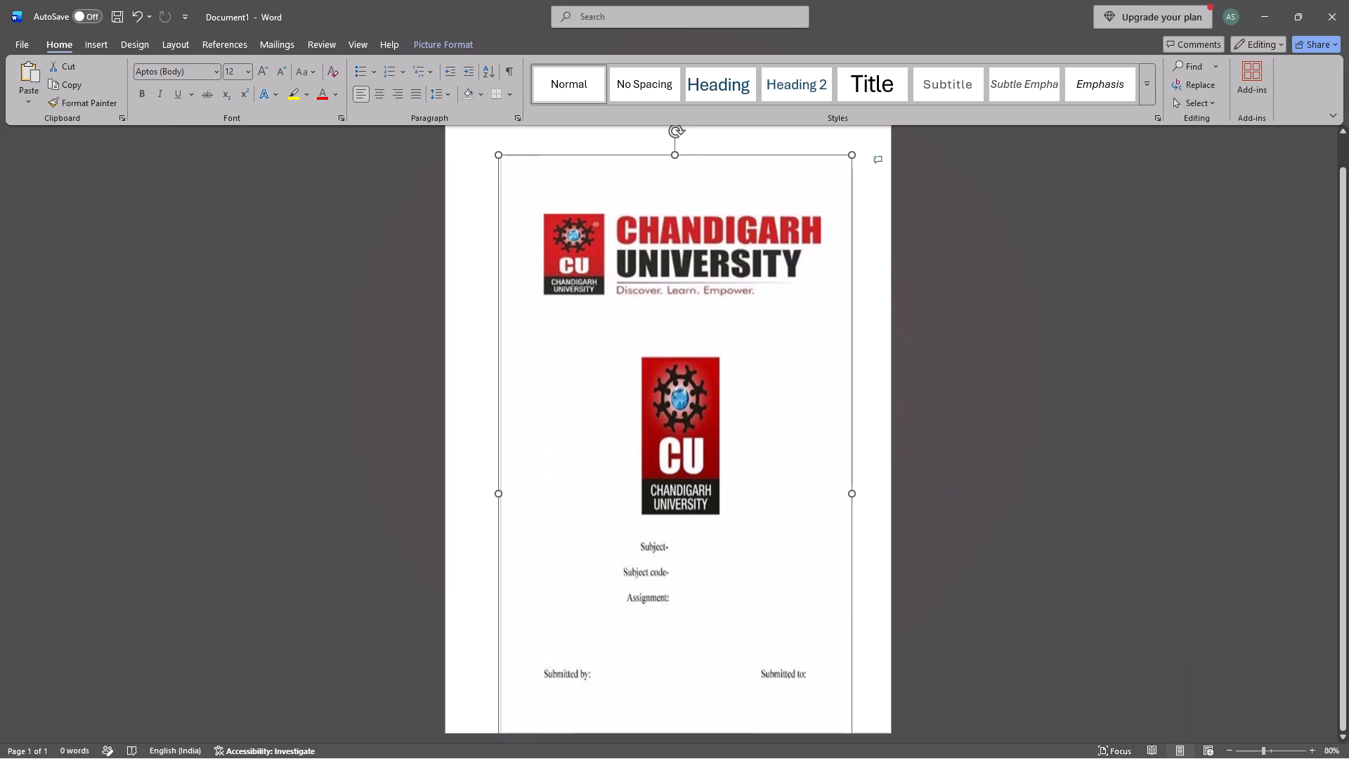
{"action": "left_click_drag", "start_coordinate": [497, 155], "coordinate": [530, 177]}
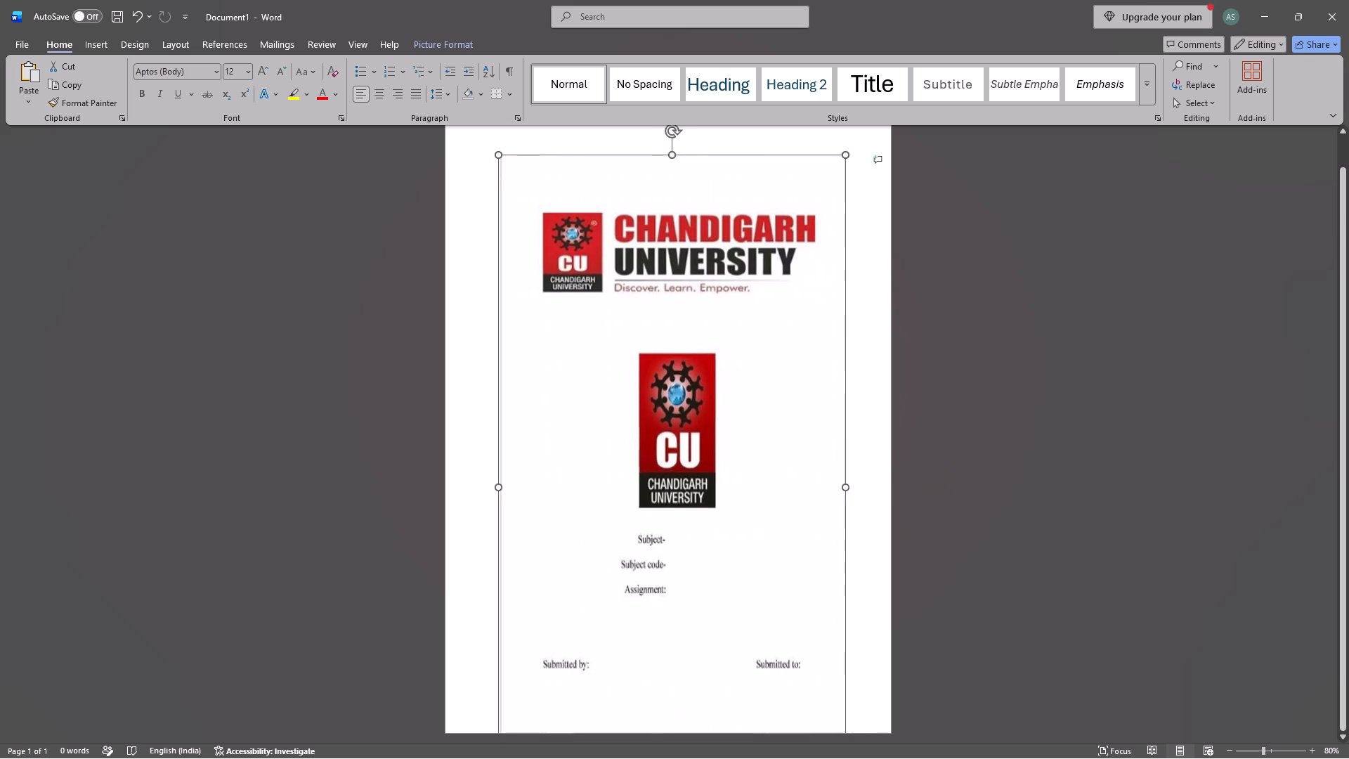
{"action": "left_click_drag", "start_coordinate": [530, 177], "coordinate": [674, 276]}
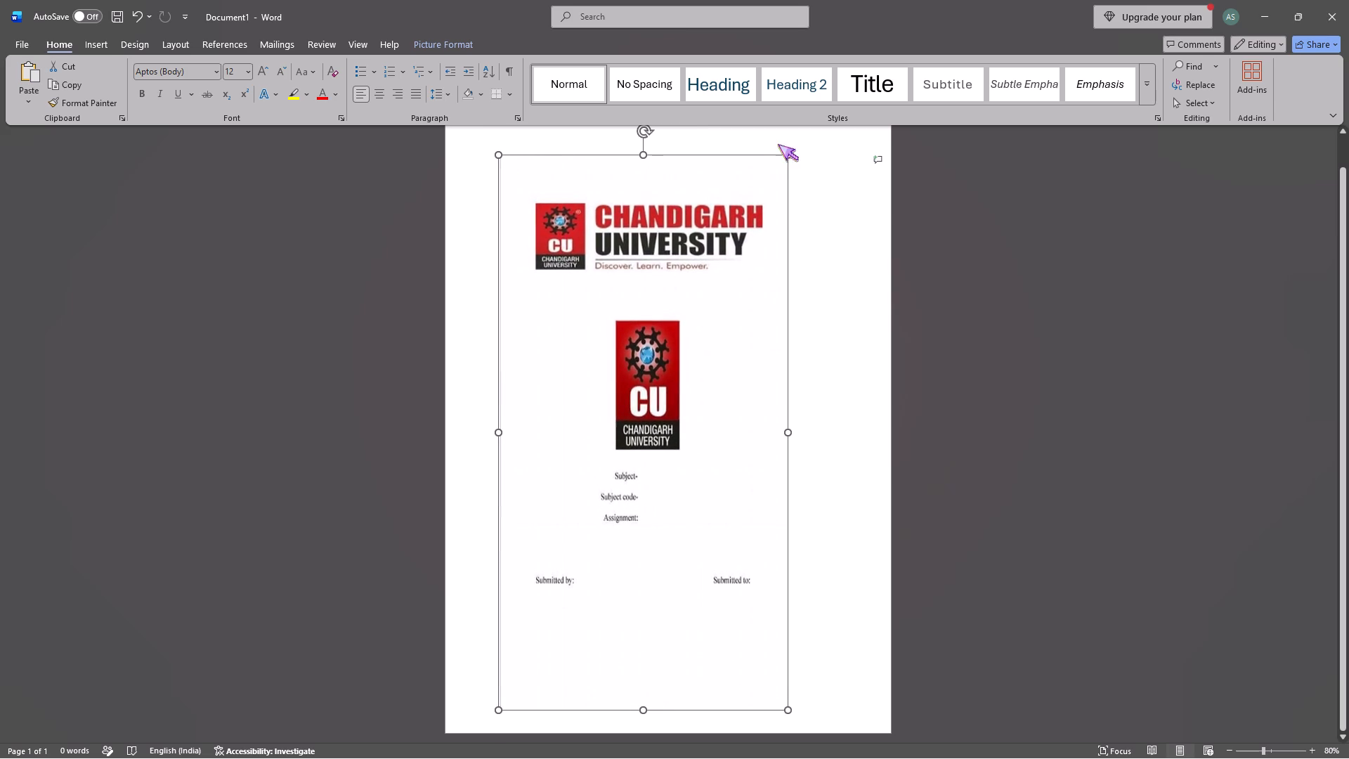
{"action": "left_click_drag", "start_coordinate": [786, 156], "coordinate": [770, 170]}
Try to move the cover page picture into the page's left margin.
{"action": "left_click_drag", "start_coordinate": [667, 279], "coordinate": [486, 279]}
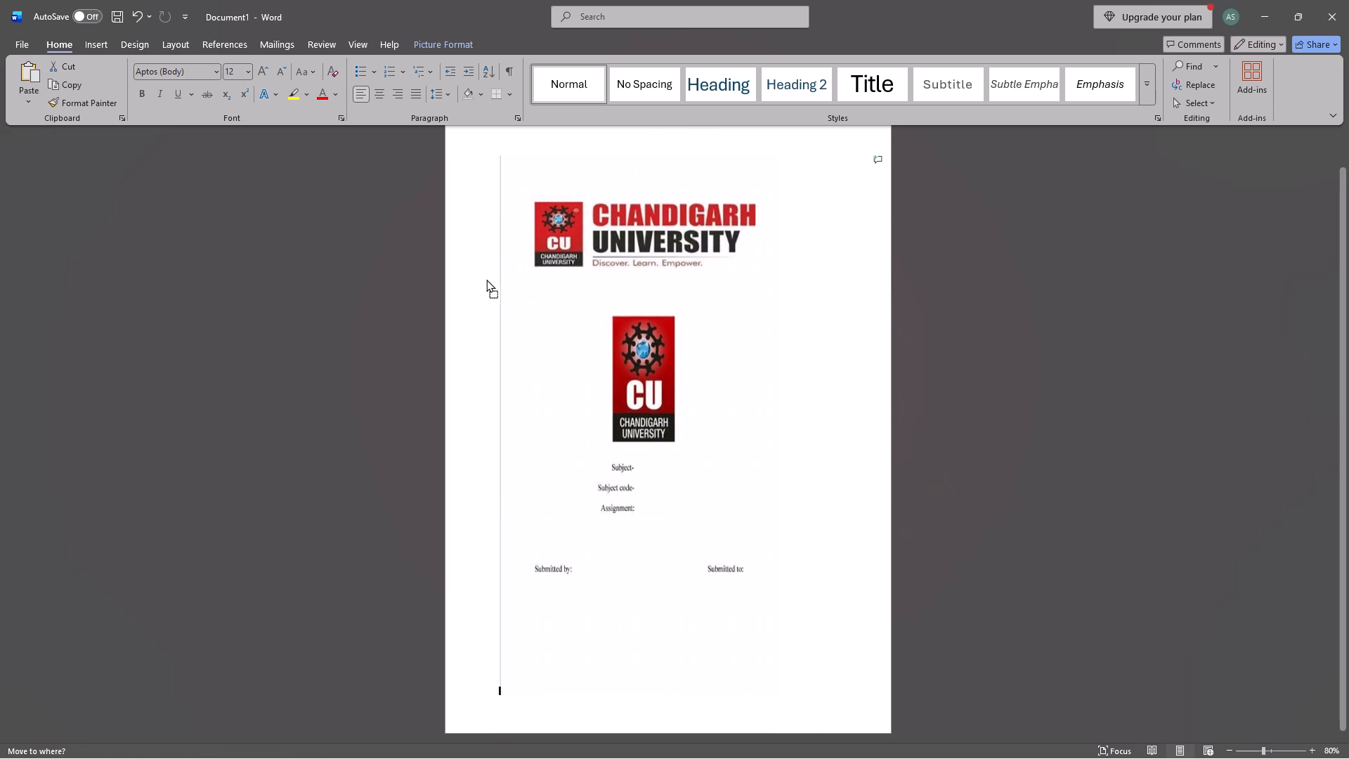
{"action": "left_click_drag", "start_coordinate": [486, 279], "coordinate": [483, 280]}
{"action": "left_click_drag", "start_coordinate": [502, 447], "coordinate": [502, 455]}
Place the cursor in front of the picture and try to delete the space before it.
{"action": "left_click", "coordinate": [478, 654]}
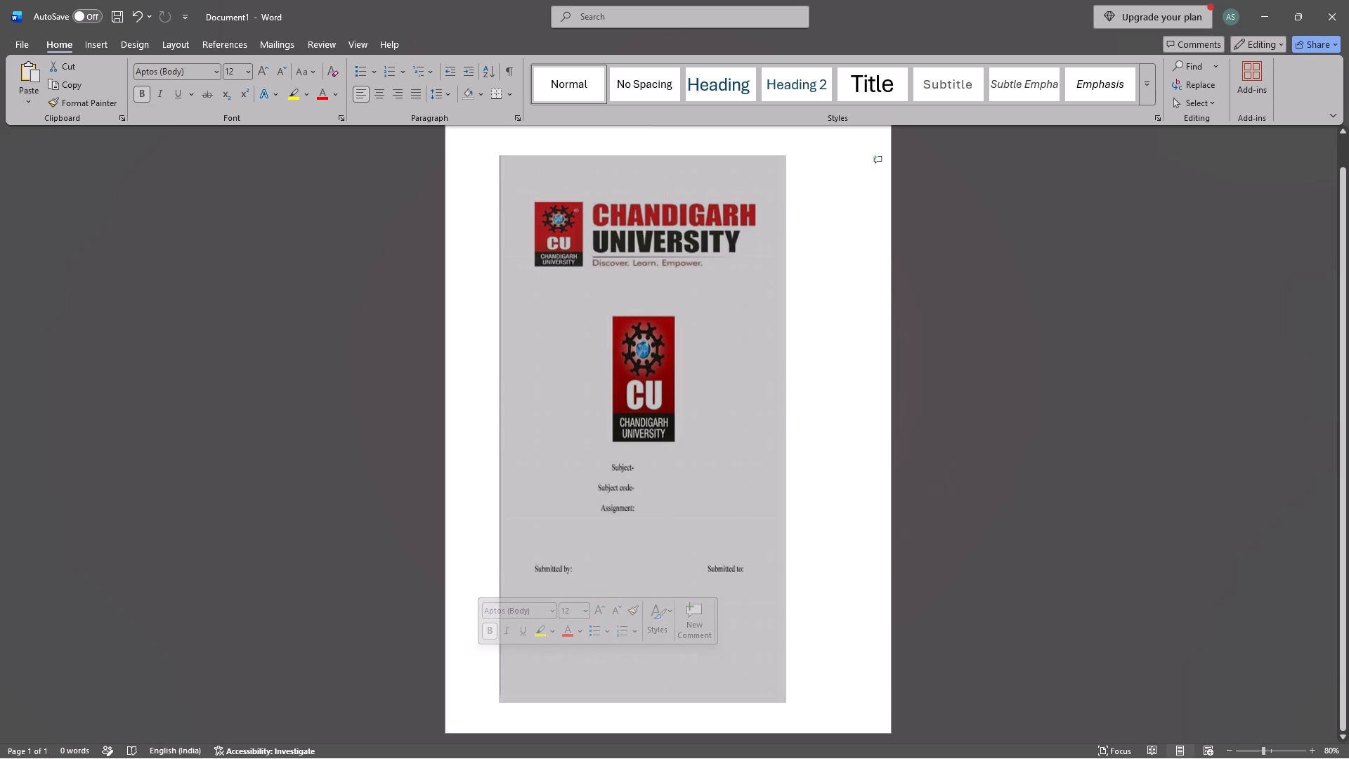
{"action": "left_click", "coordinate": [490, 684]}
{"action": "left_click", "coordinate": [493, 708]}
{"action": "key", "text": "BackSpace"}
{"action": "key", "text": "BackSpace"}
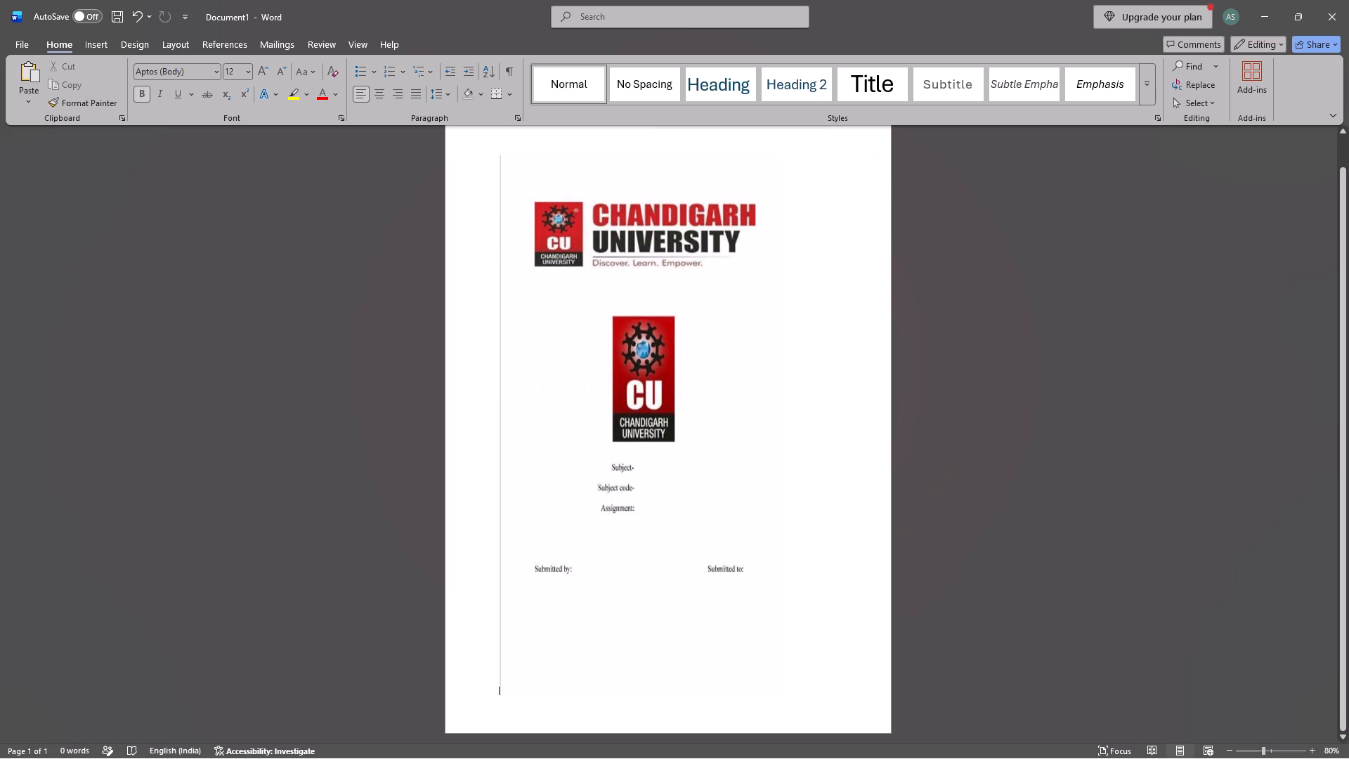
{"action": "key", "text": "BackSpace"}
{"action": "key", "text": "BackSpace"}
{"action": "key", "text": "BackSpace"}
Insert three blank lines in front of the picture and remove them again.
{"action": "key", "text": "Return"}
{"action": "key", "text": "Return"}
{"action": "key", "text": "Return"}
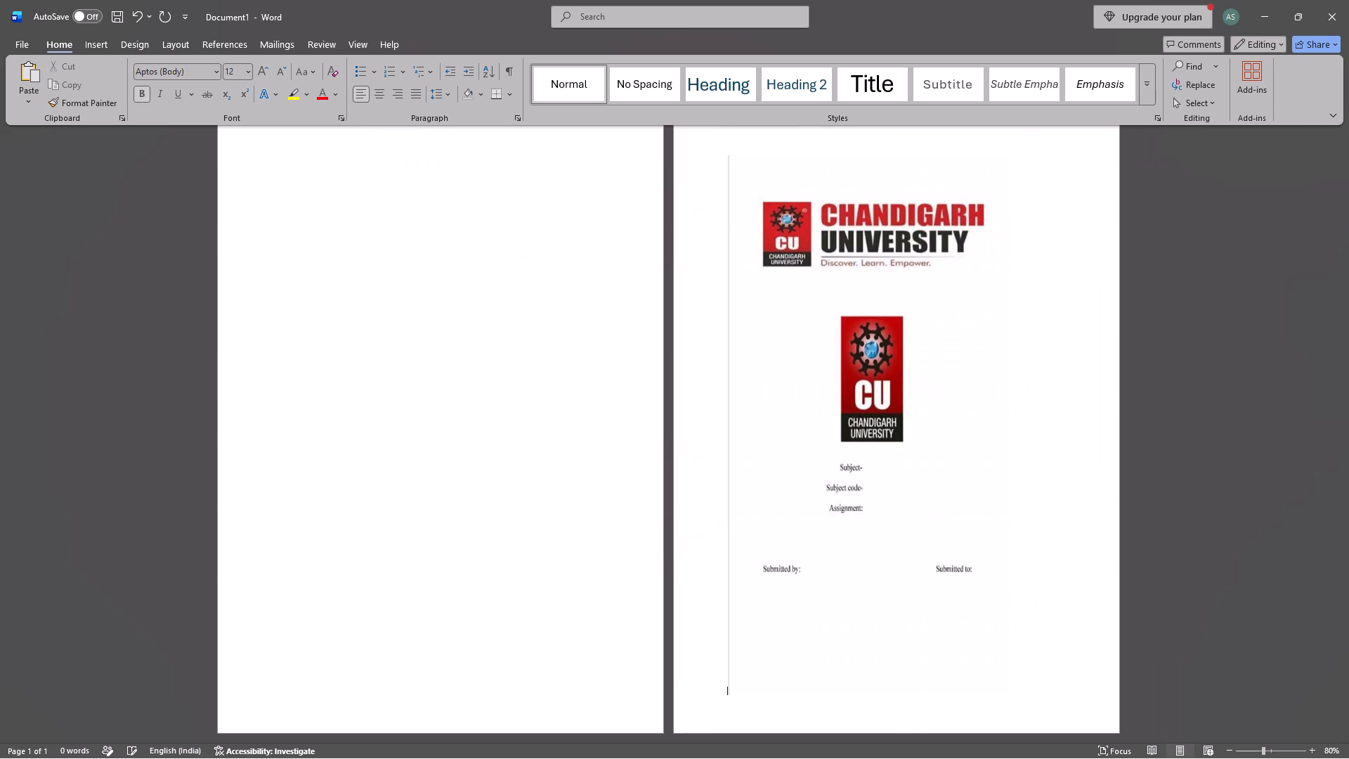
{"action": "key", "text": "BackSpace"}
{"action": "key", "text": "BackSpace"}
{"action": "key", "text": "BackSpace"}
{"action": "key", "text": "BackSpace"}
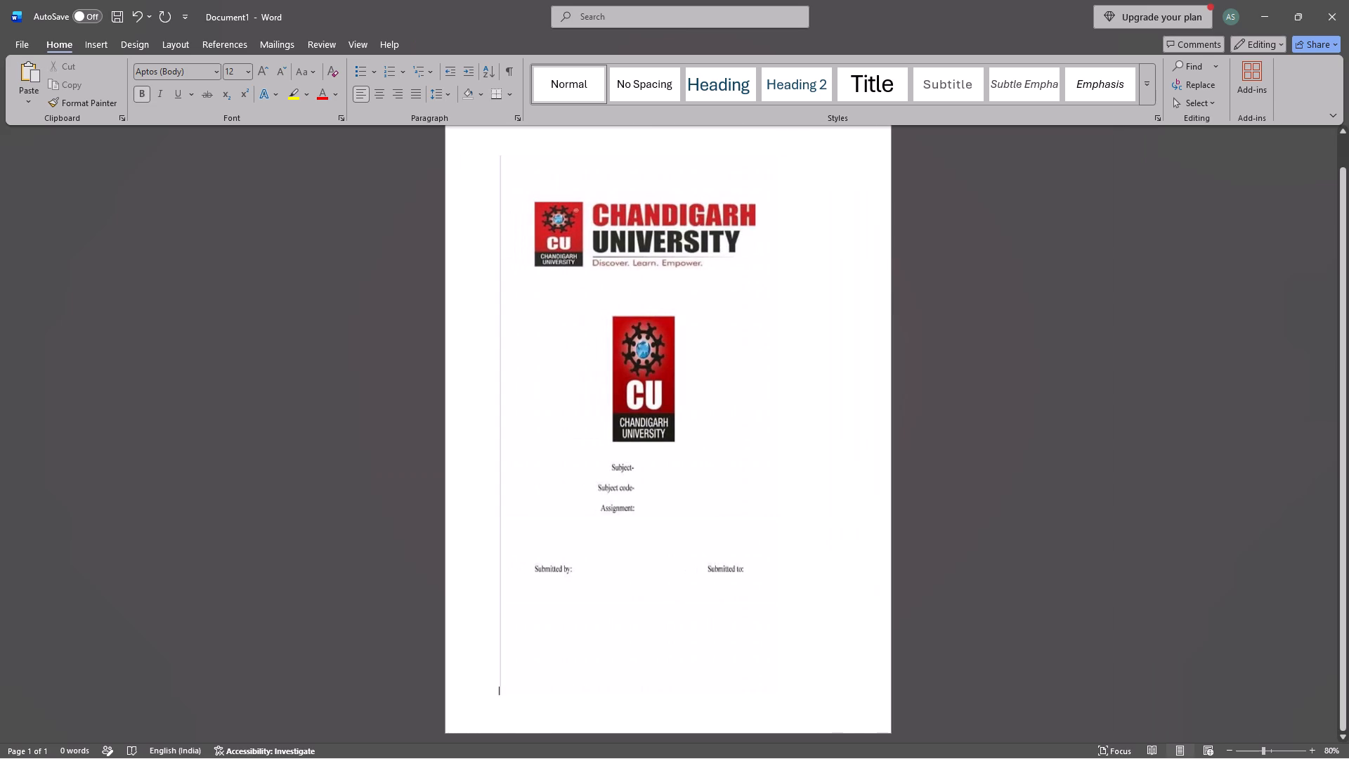
Widen the cover page picture from its right side until it reaches the page's right edge.
{"action": "left_click", "coordinate": [591, 517]}
{"action": "left_click_drag", "start_coordinate": [780, 424], "coordinate": [823, 424]}
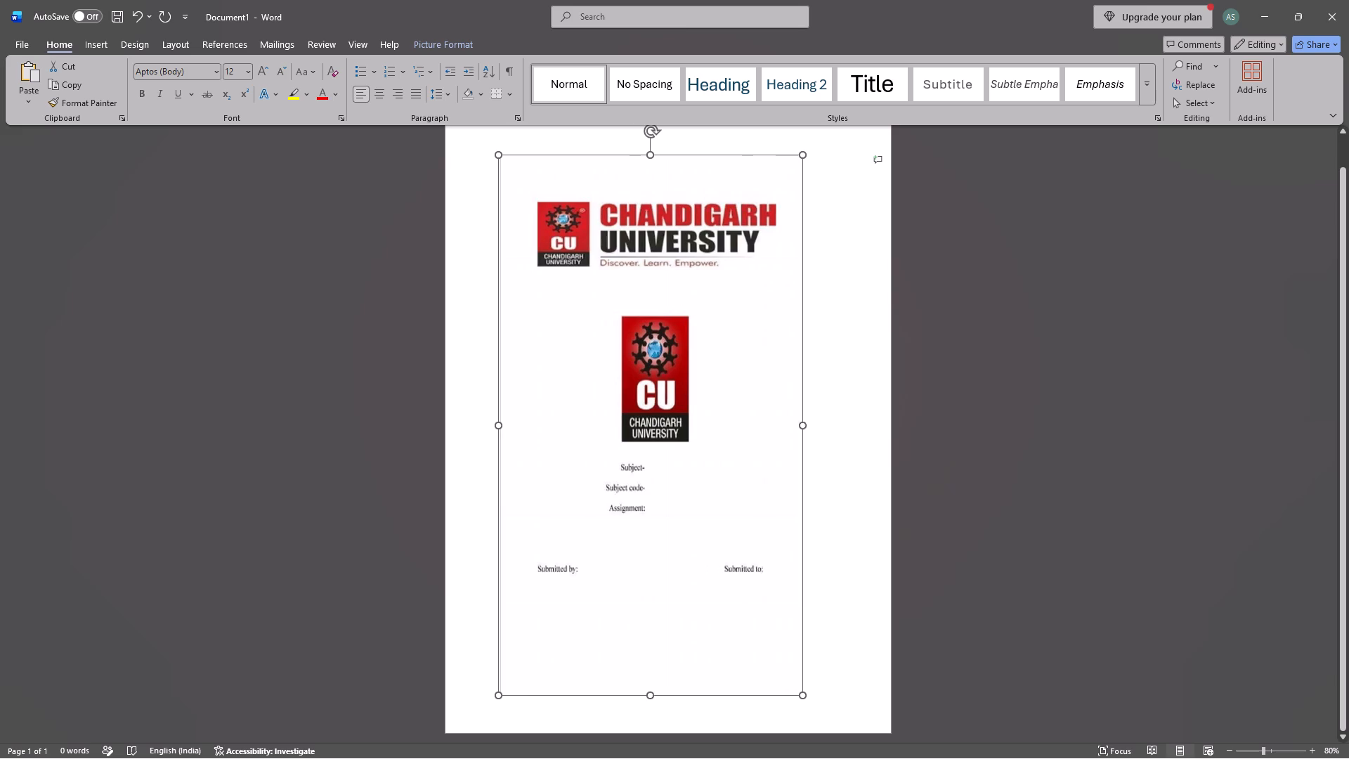
{"action": "left_click_drag", "start_coordinate": [823, 424], "coordinate": [893, 424]}
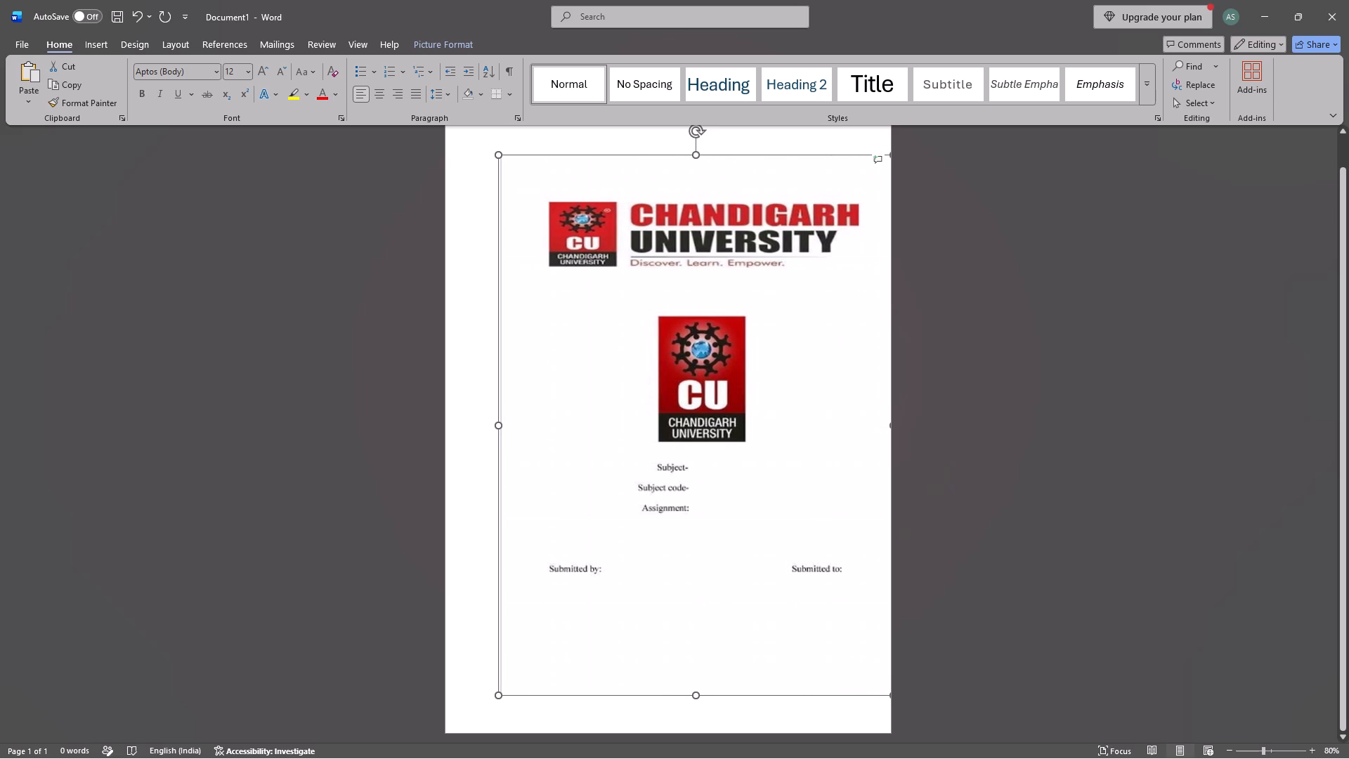
{"action": "scroll", "coordinate": [554, 375], "scroll_direction": "up", "scroll_amount": 4}
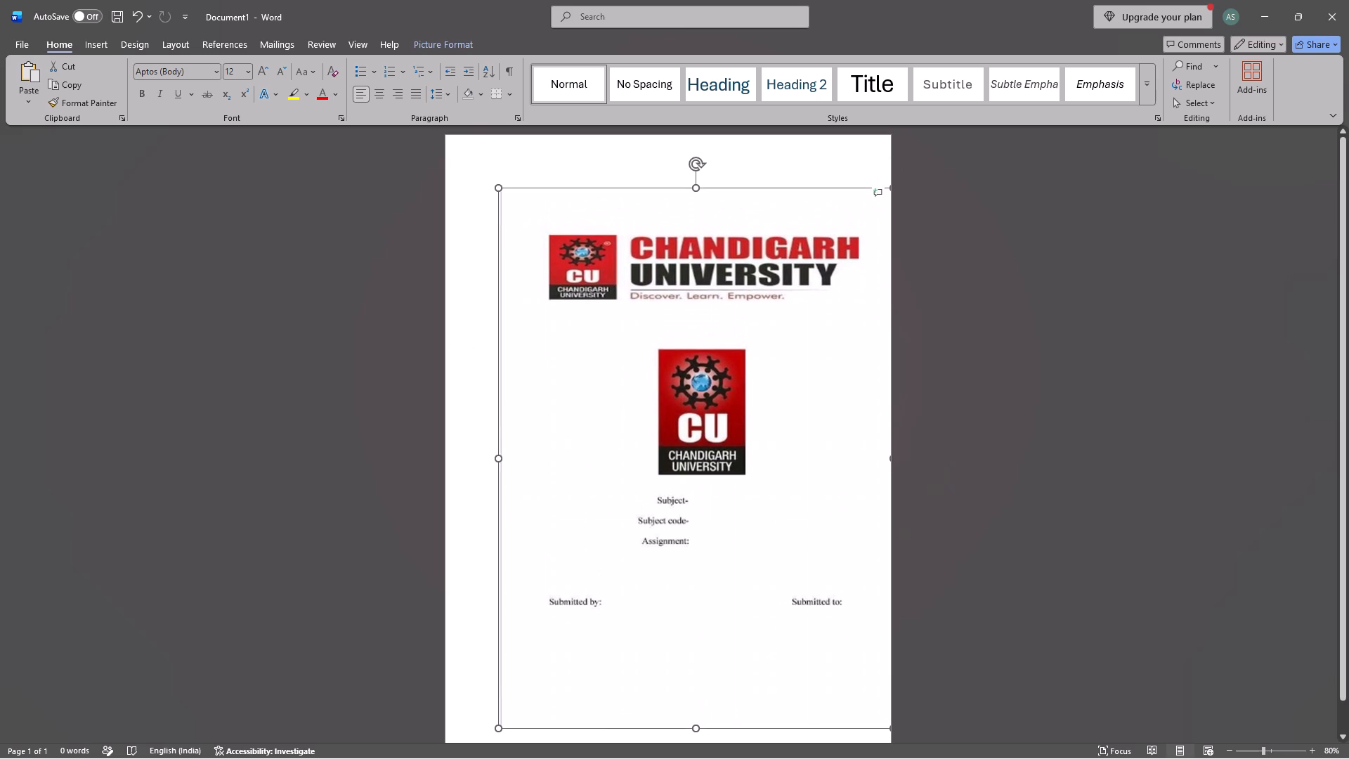
Find Doc2.docx among the recent documents and open it.
{"action": "left_click", "coordinate": [30, 41]}
{"action": "scroll", "coordinate": [169, 439], "scroll_direction": "down", "scroll_amount": 4}
{"action": "left_click", "coordinate": [42, 134]}
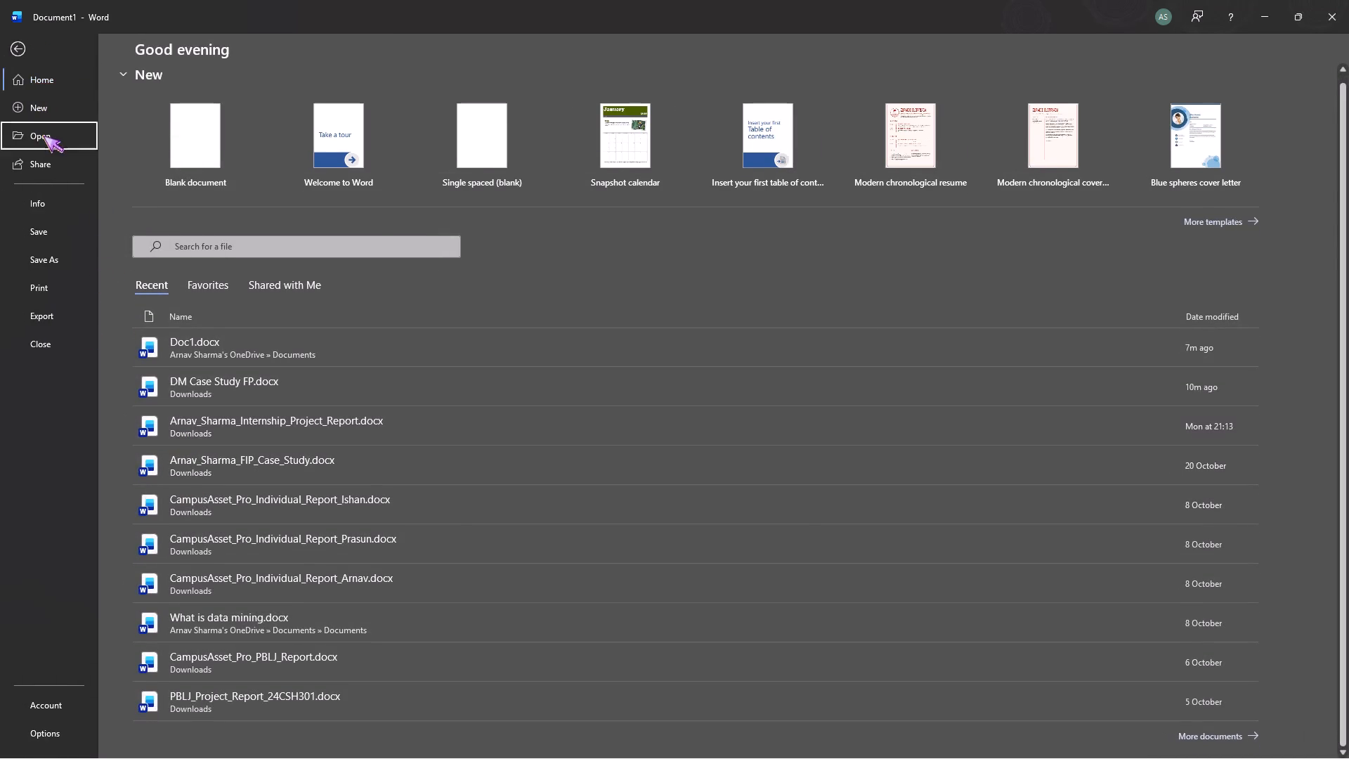
{"action": "scroll", "coordinate": [538, 462], "scroll_direction": "down", "scroll_amount": 11}
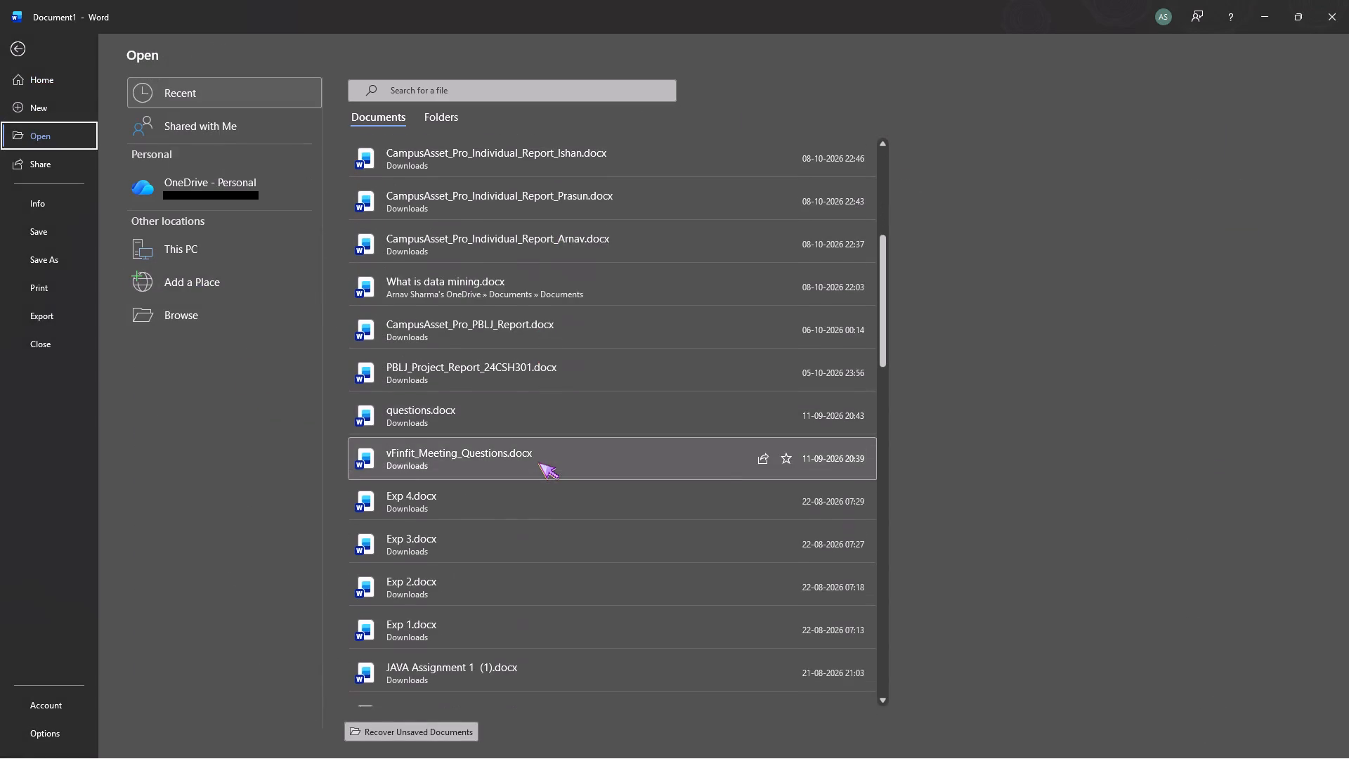
{"action": "scroll", "coordinate": [538, 462], "scroll_direction": "down", "scroll_amount": 8}
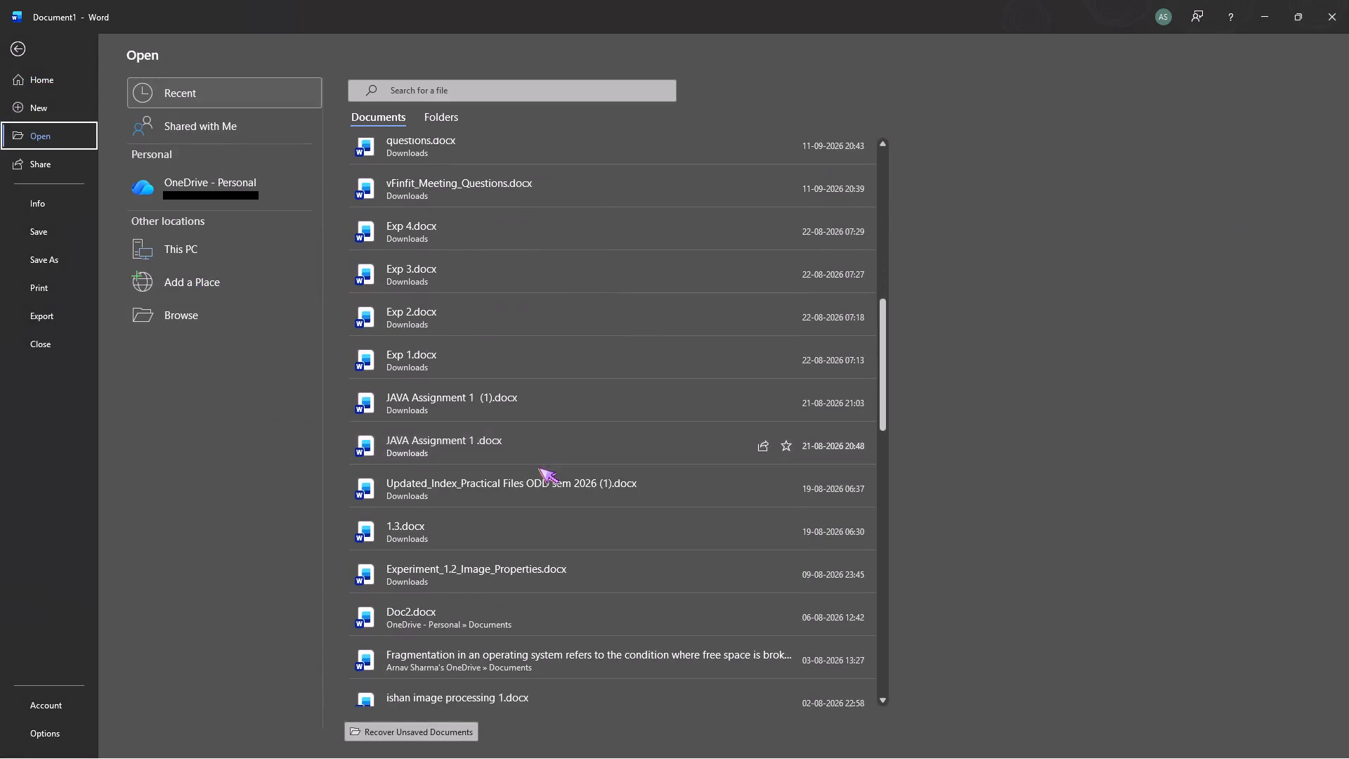
{"action": "scroll", "coordinate": [538, 467], "scroll_direction": "down", "scroll_amount": 5}
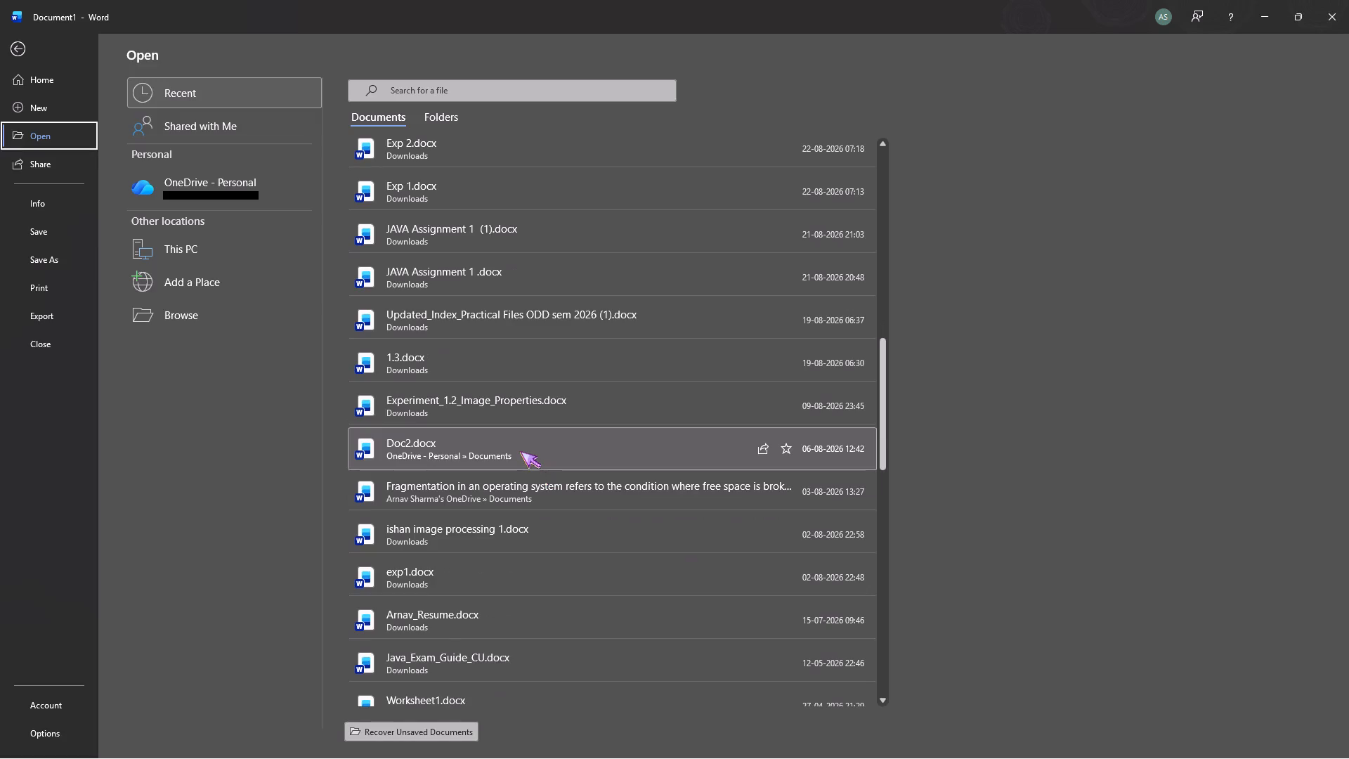
{"action": "left_click", "coordinate": [520, 451]}
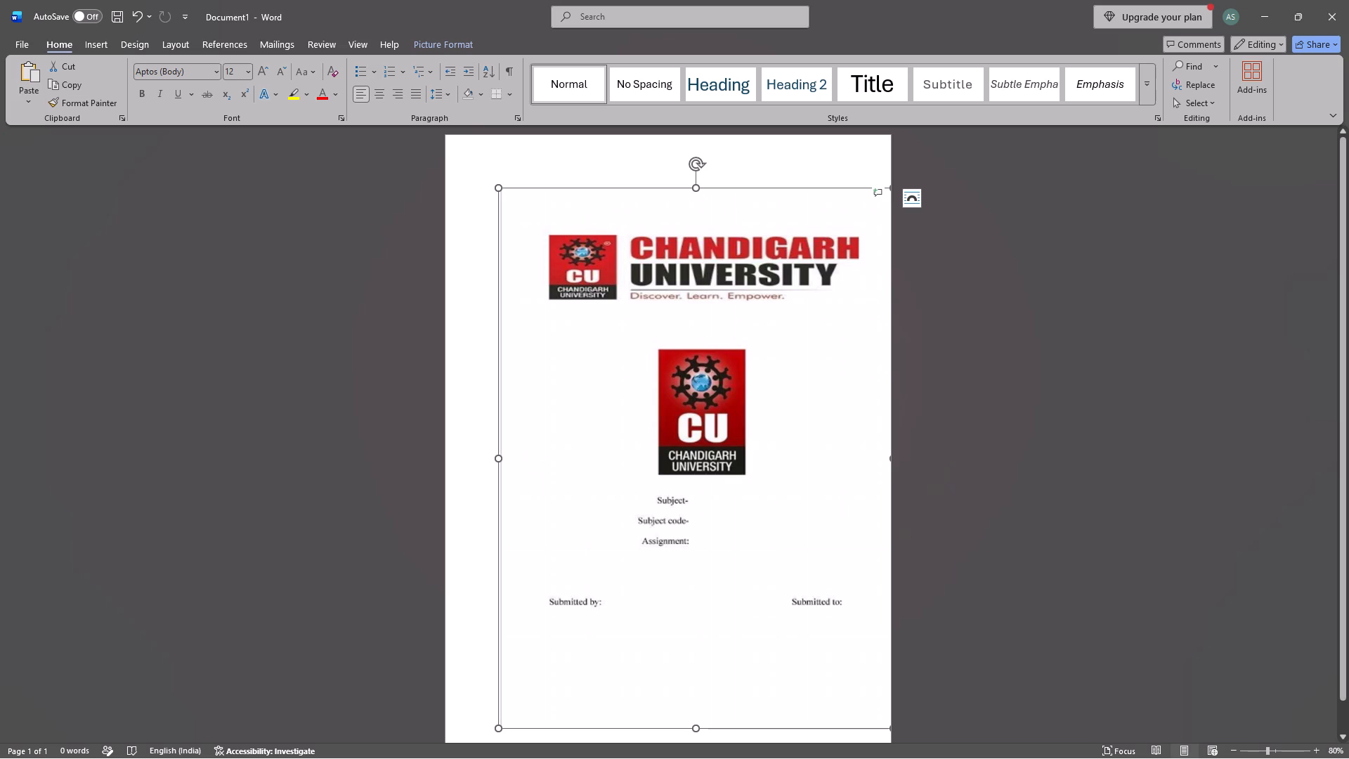
{"action": "scroll", "coordinate": [503, 507], "scroll_direction": "down", "scroll_amount": 4}
{"action": "scroll", "coordinate": [503, 507], "scroll_direction": "up", "scroll_amount": 3}
{"action": "left_click", "coordinate": [471, 363]}
{"action": "scroll", "coordinate": [467, 434], "scroll_direction": "down", "scroll_amount": 2}
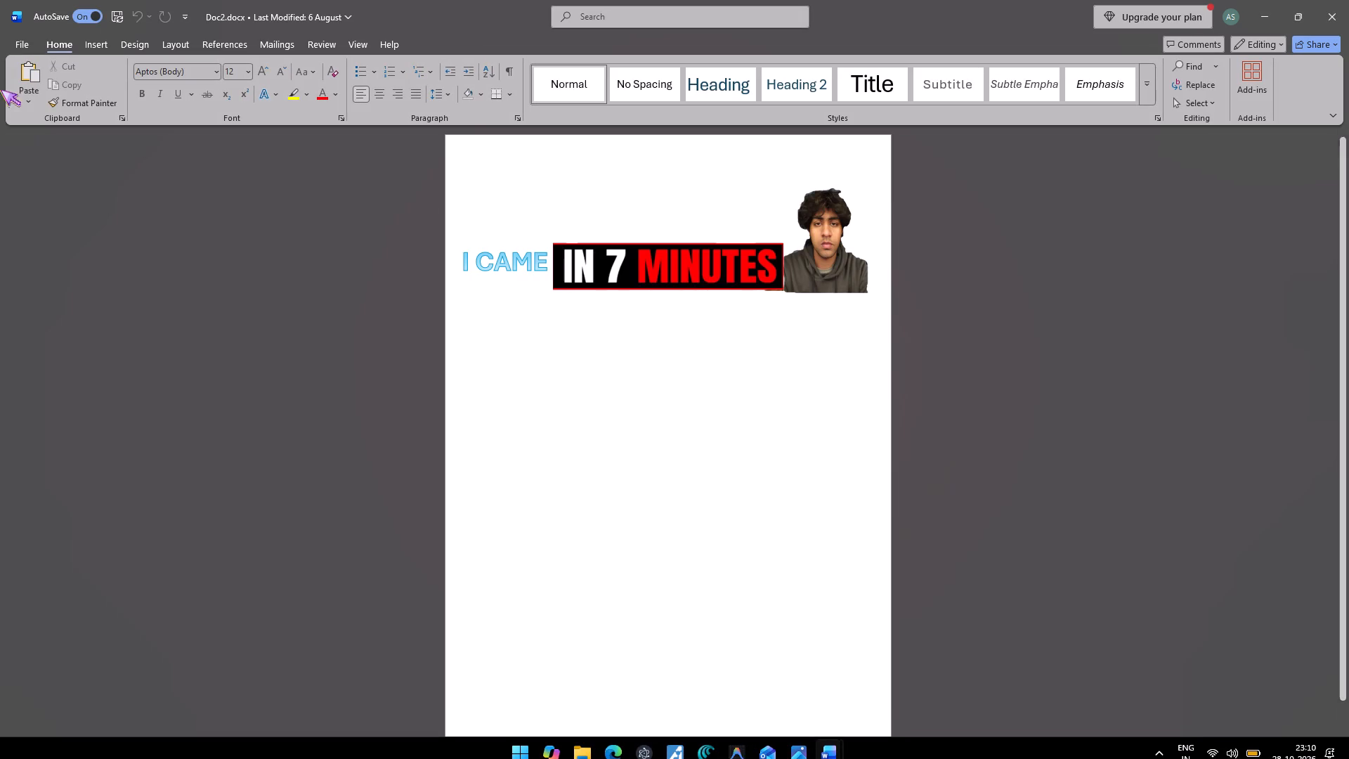
Open the print preview of Doc2.docx.
{"action": "left_click", "coordinate": [25, 35]}
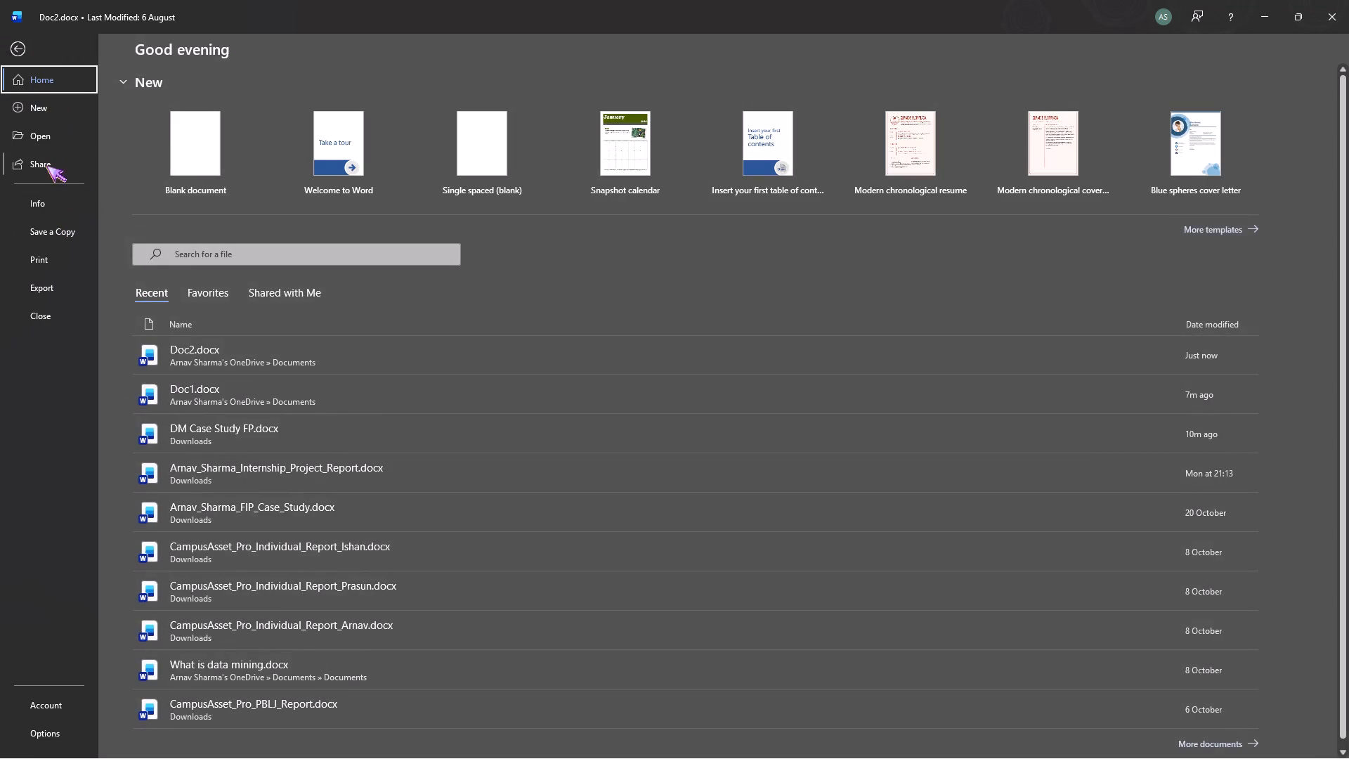
{"action": "left_click", "coordinate": [57, 264]}
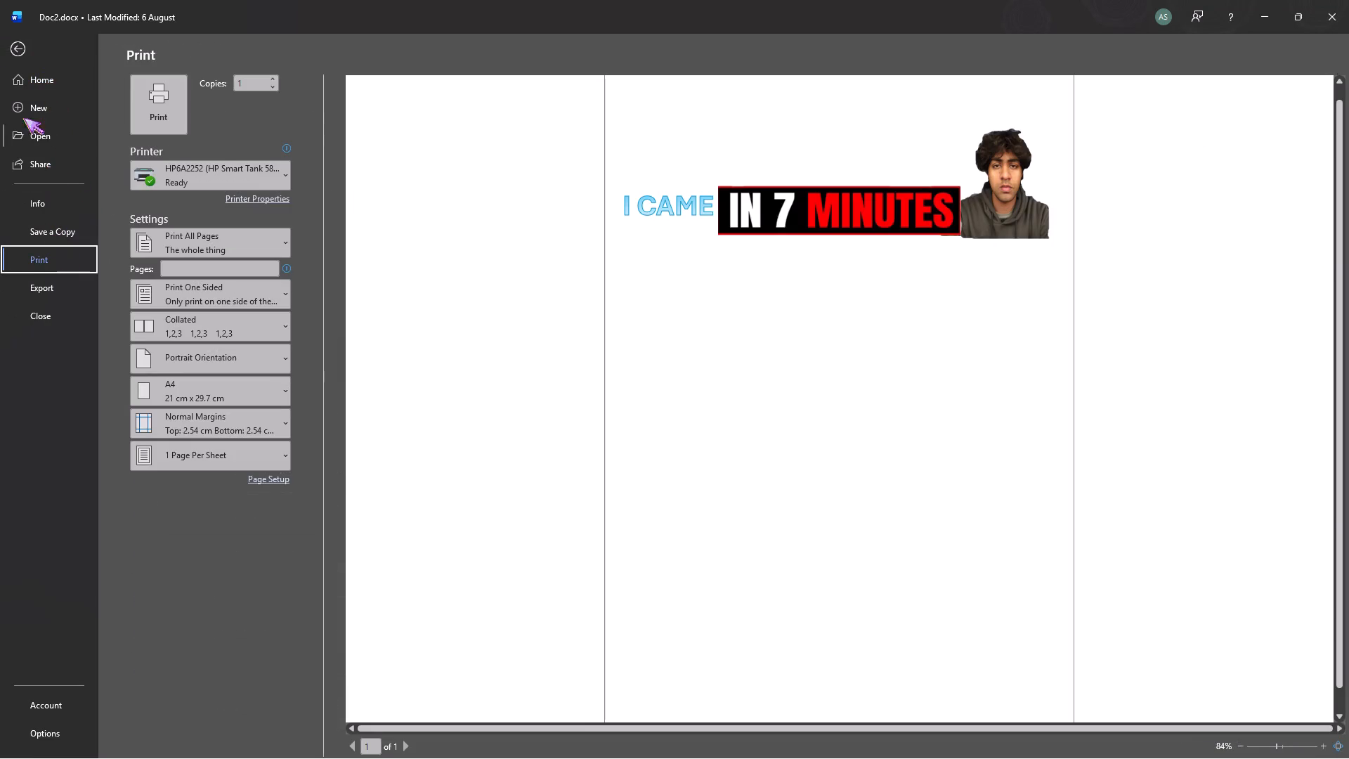
Look through the full list of recent documents, from the newest to the oldest entries.
{"action": "left_click", "coordinate": [37, 108]}
{"action": "left_click", "coordinate": [38, 138]}
{"action": "scroll", "coordinate": [388, 390], "scroll_direction": "down", "scroll_amount": 19}
{"action": "scroll", "coordinate": [386, 391], "scroll_direction": "down", "scroll_amount": 2}
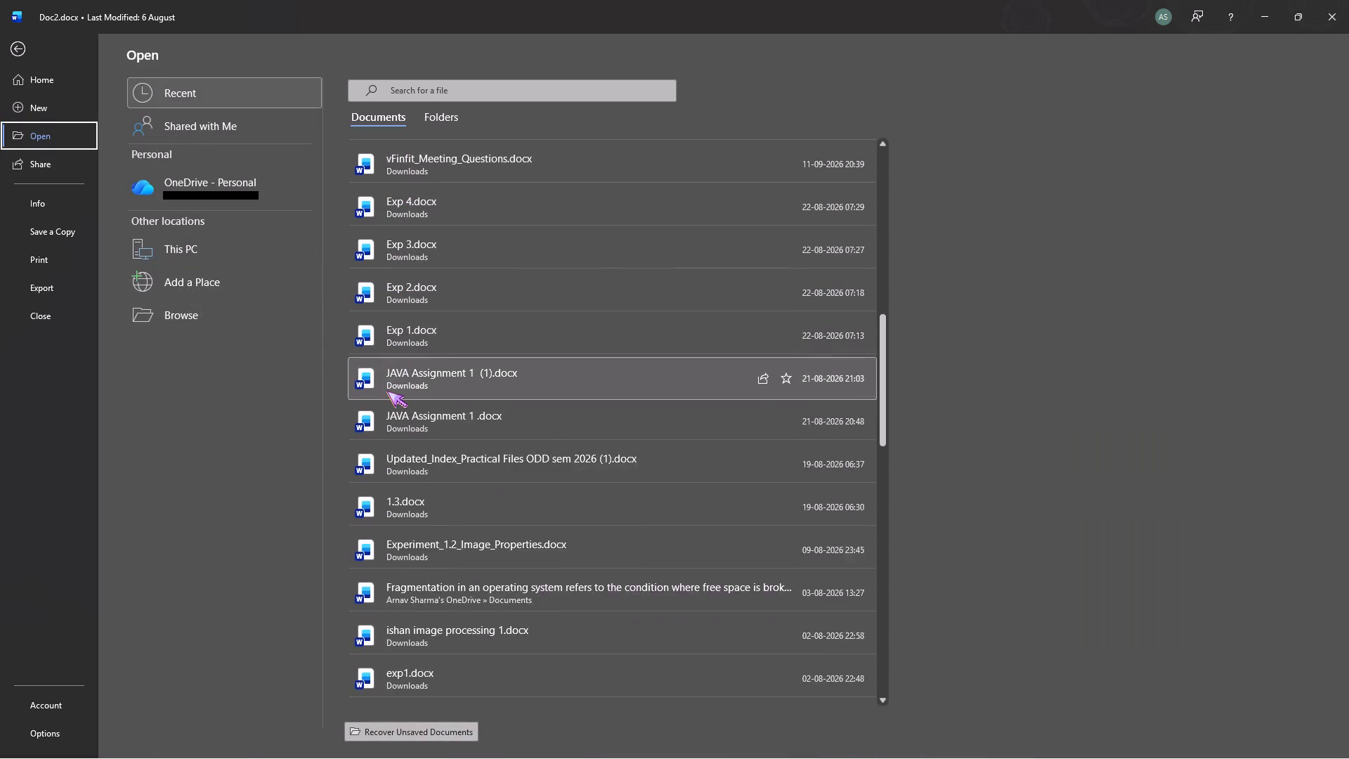
{"action": "scroll", "coordinate": [386, 391], "scroll_direction": "down", "scroll_amount": 13}
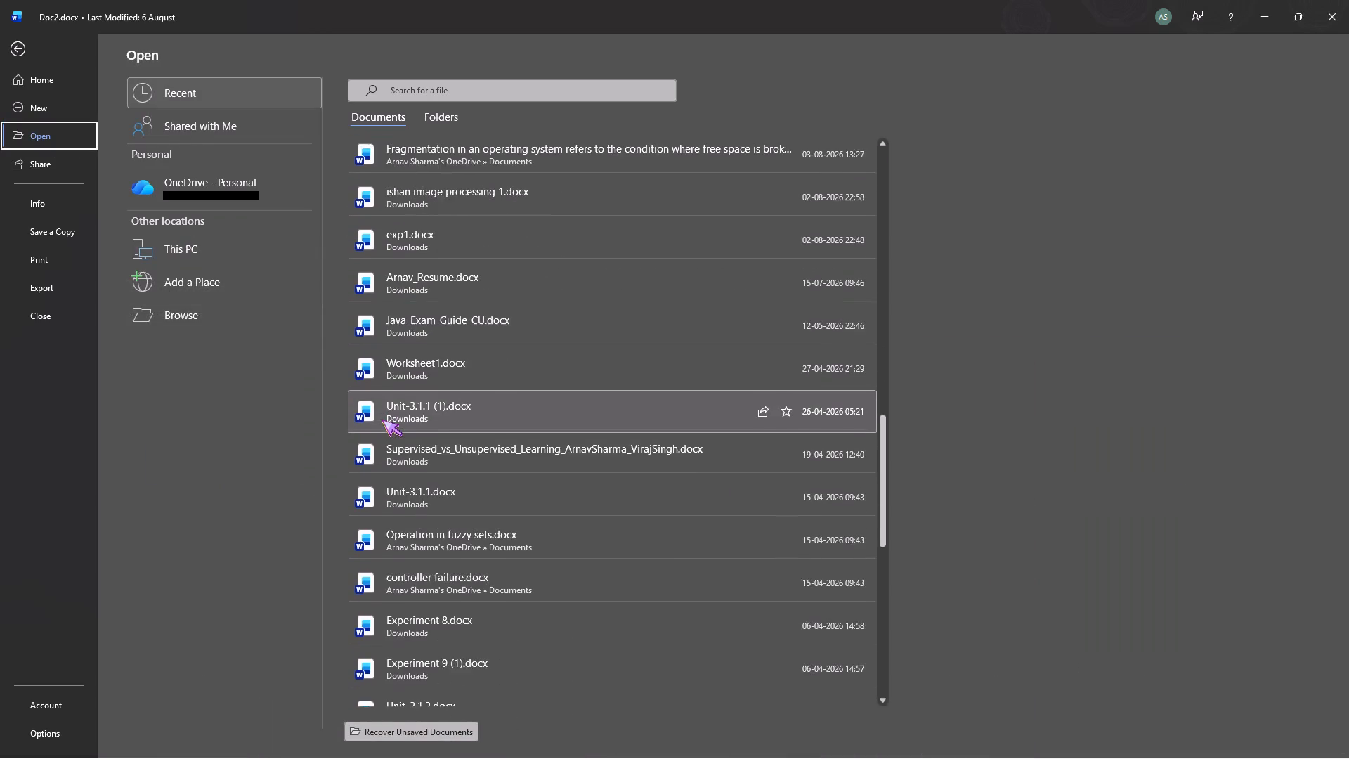
{"action": "scroll", "coordinate": [382, 420], "scroll_direction": "down", "scroll_amount": 17}
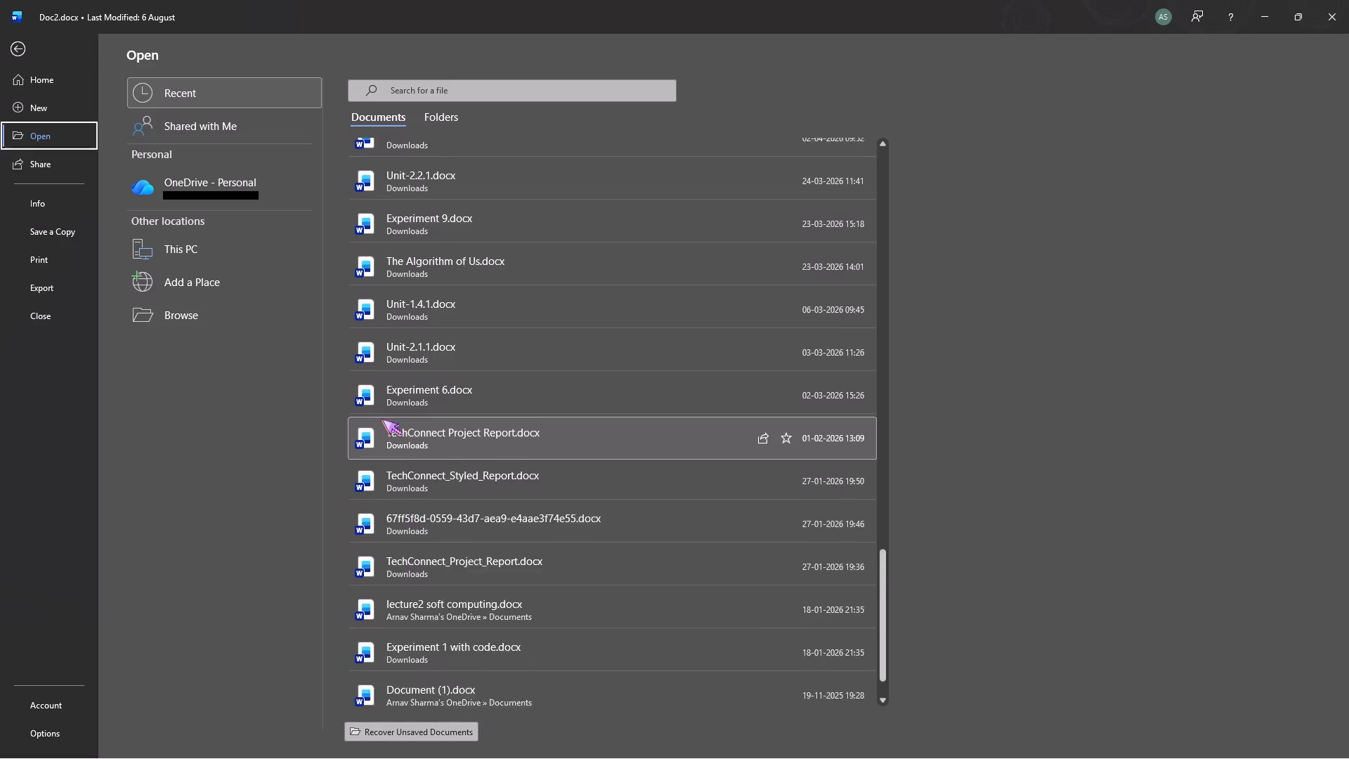
{"action": "scroll", "coordinate": [382, 419], "scroll_direction": "down", "scroll_amount": 3}
{"action": "scroll", "coordinate": [382, 419], "scroll_direction": "up", "scroll_amount": 17}
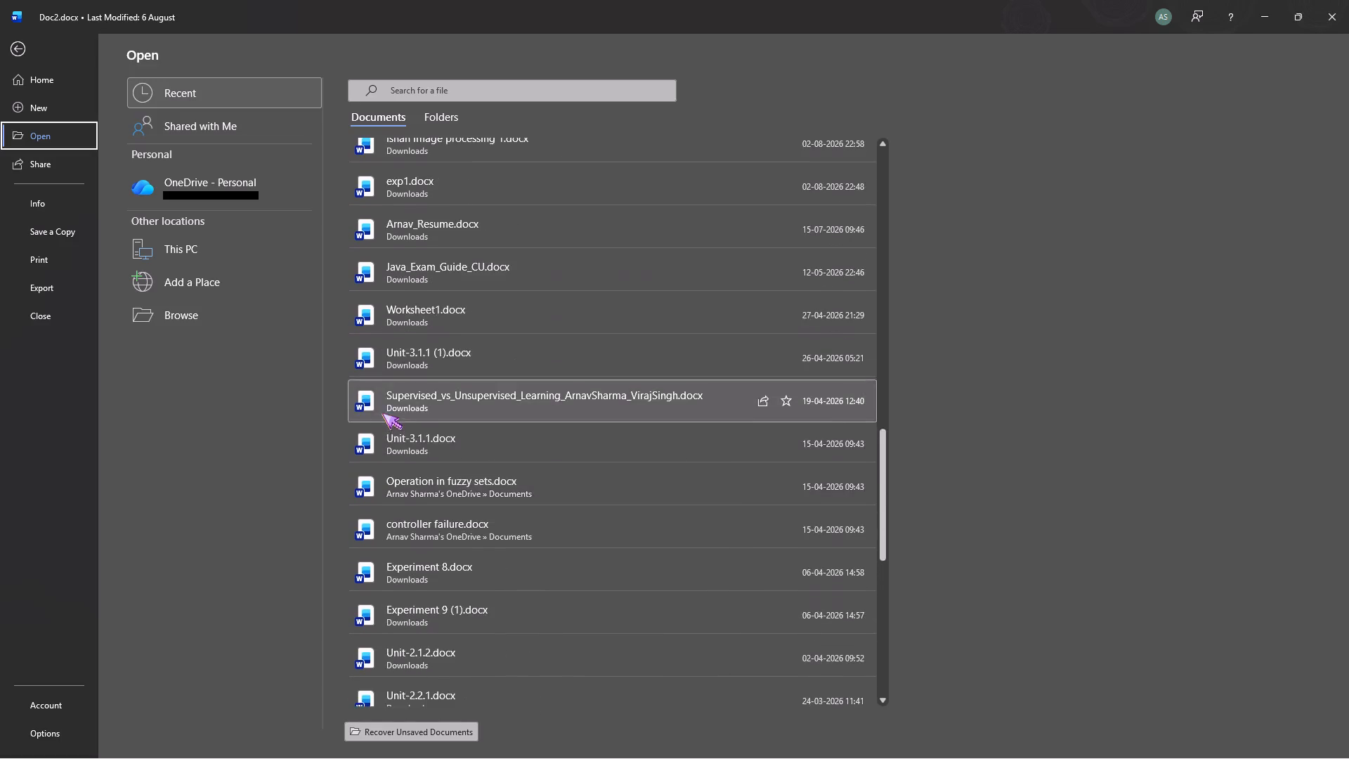
{"action": "scroll", "coordinate": [382, 413], "scroll_direction": "up", "scroll_amount": 11}
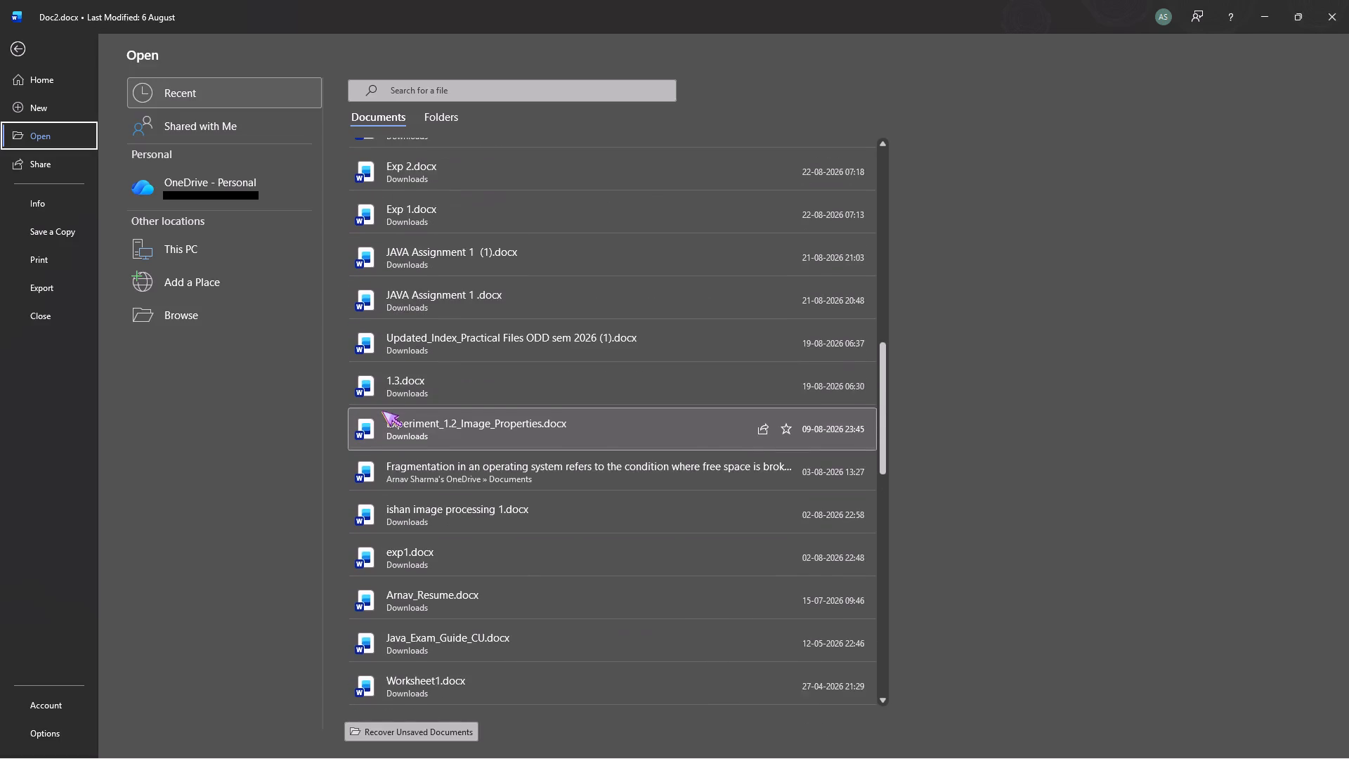
{"action": "scroll", "coordinate": [382, 410], "scroll_direction": "up", "scroll_amount": 12}
{"action": "scroll", "coordinate": [382, 410], "scroll_direction": "up", "scroll_amount": 9}
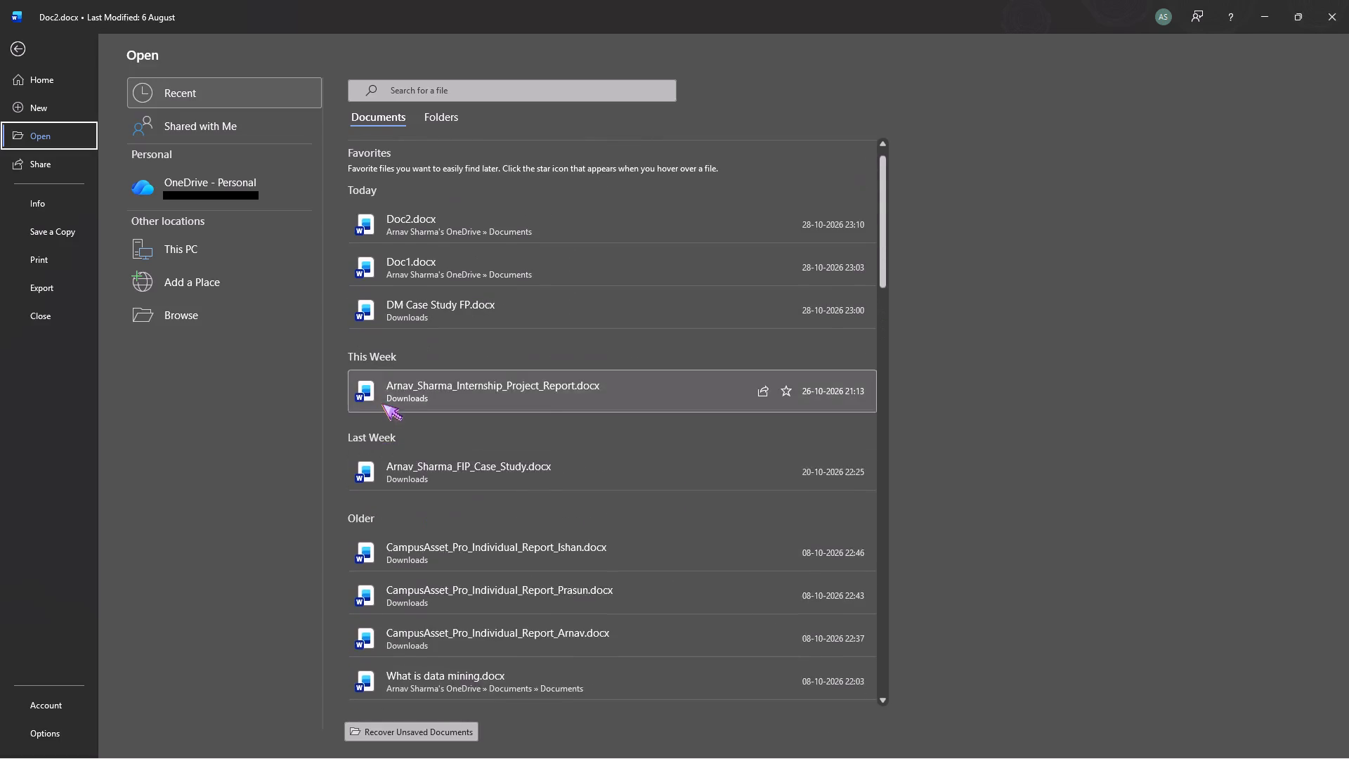
{"action": "scroll", "coordinate": [382, 403], "scroll_direction": "up", "scroll_amount": 9}
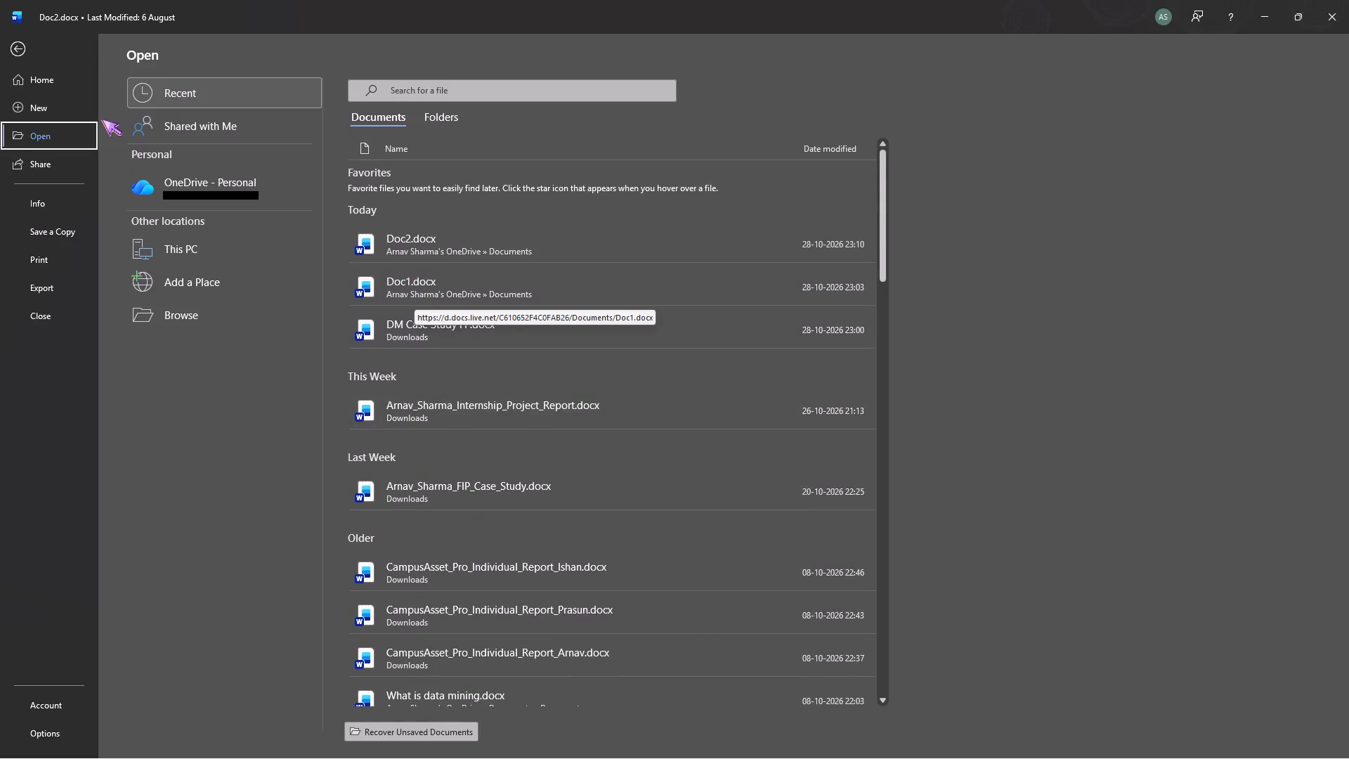
Leave the file view and close Doc2.docx to return to the cover page document.
{"action": "left_click", "coordinate": [45, 93]}
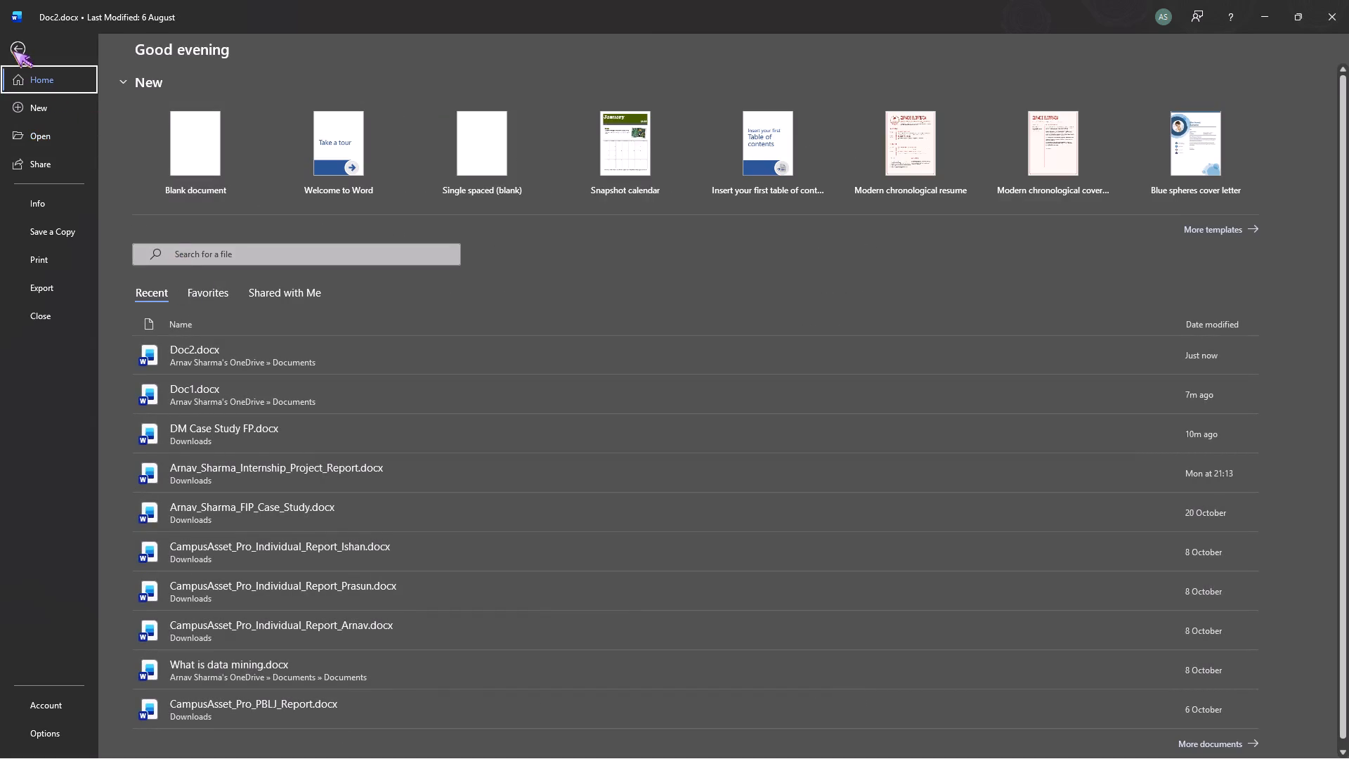
{"action": "left_click", "coordinate": [12, 50]}
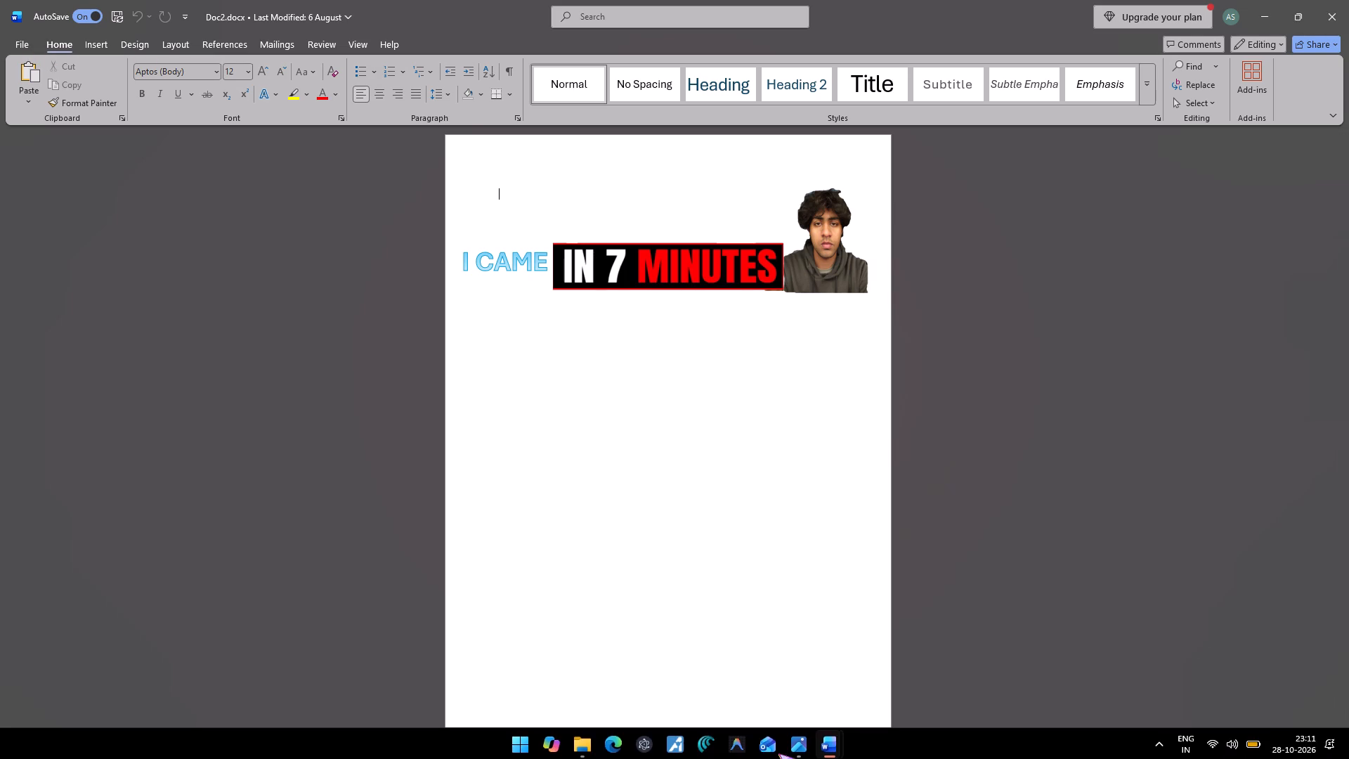
{"action": "left_click", "coordinate": [1348, 0]}
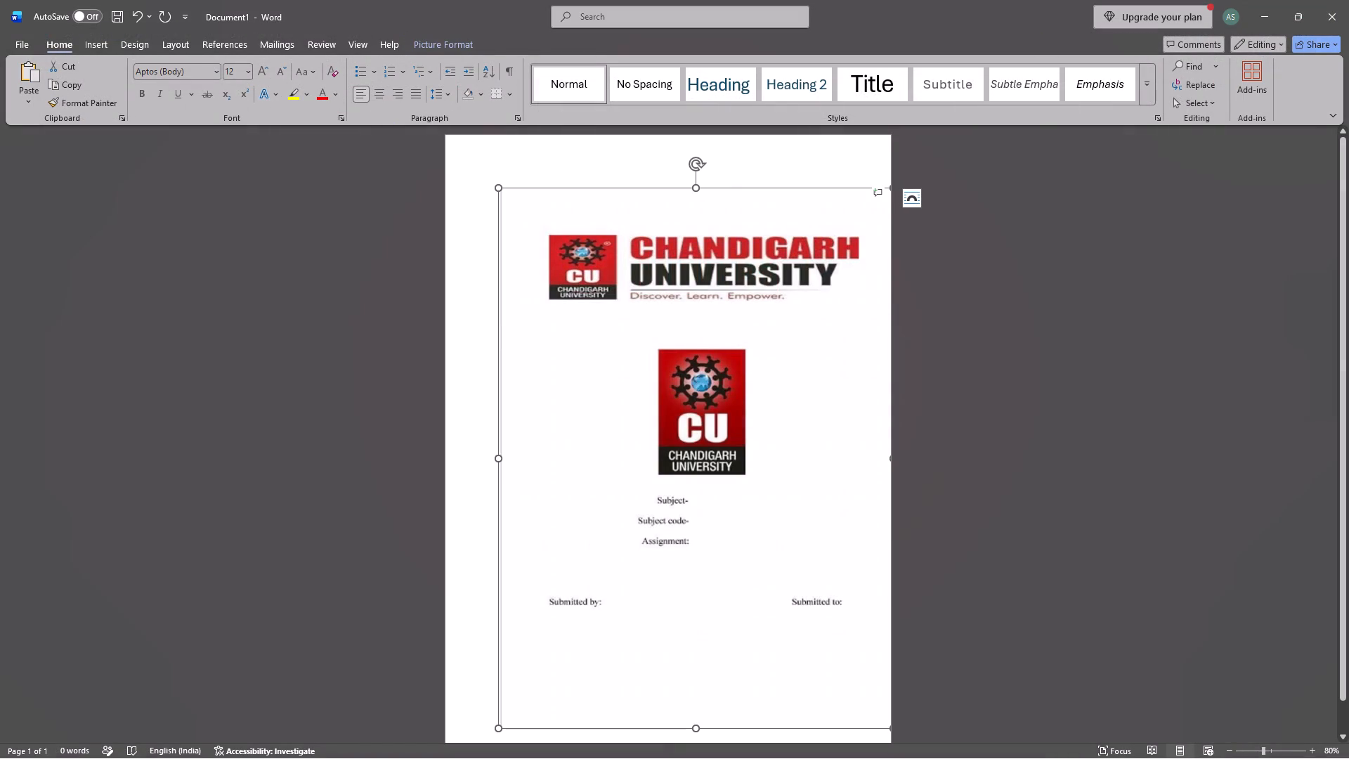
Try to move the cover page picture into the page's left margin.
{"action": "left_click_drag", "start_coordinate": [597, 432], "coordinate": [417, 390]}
Check the cover page's layout in the print preview and return to editing.
{"action": "key", "text": "ctrl+p"}
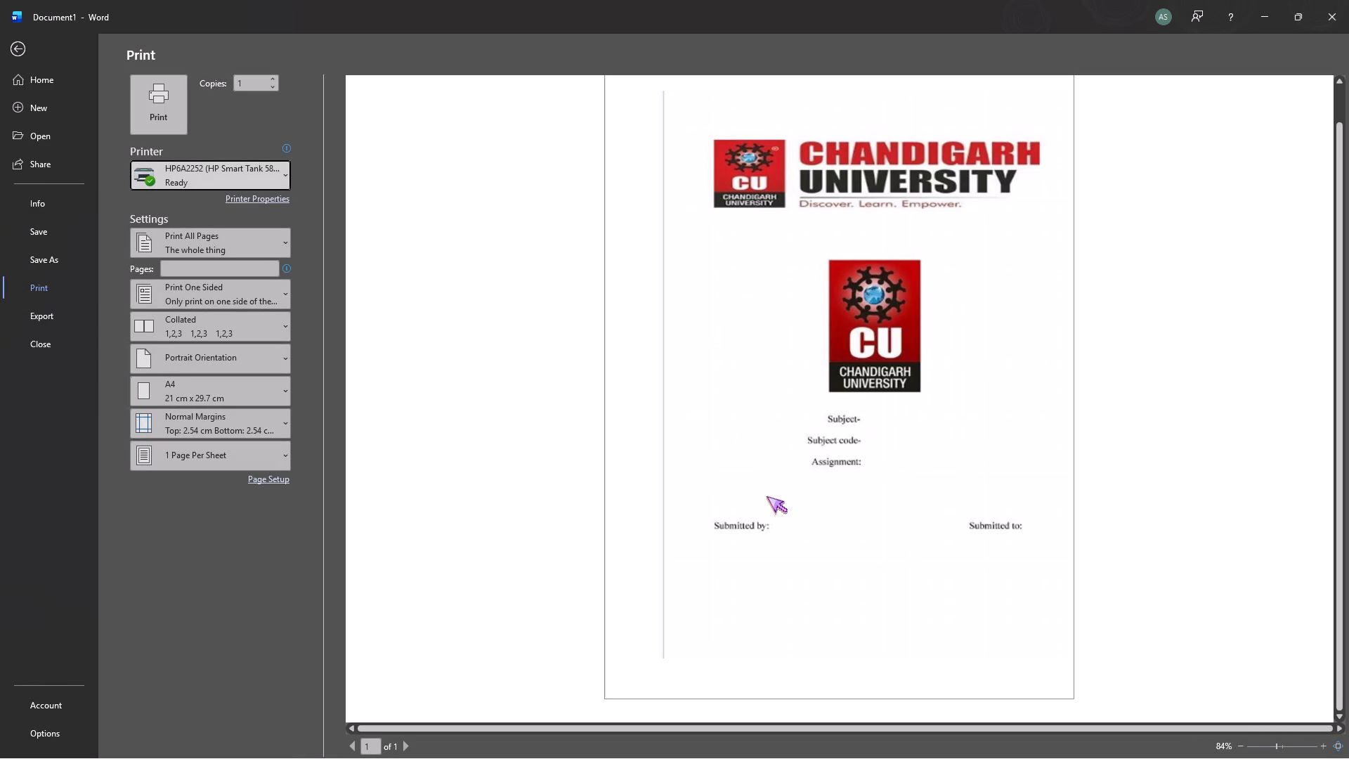
{"action": "key", "text": "Escape"}
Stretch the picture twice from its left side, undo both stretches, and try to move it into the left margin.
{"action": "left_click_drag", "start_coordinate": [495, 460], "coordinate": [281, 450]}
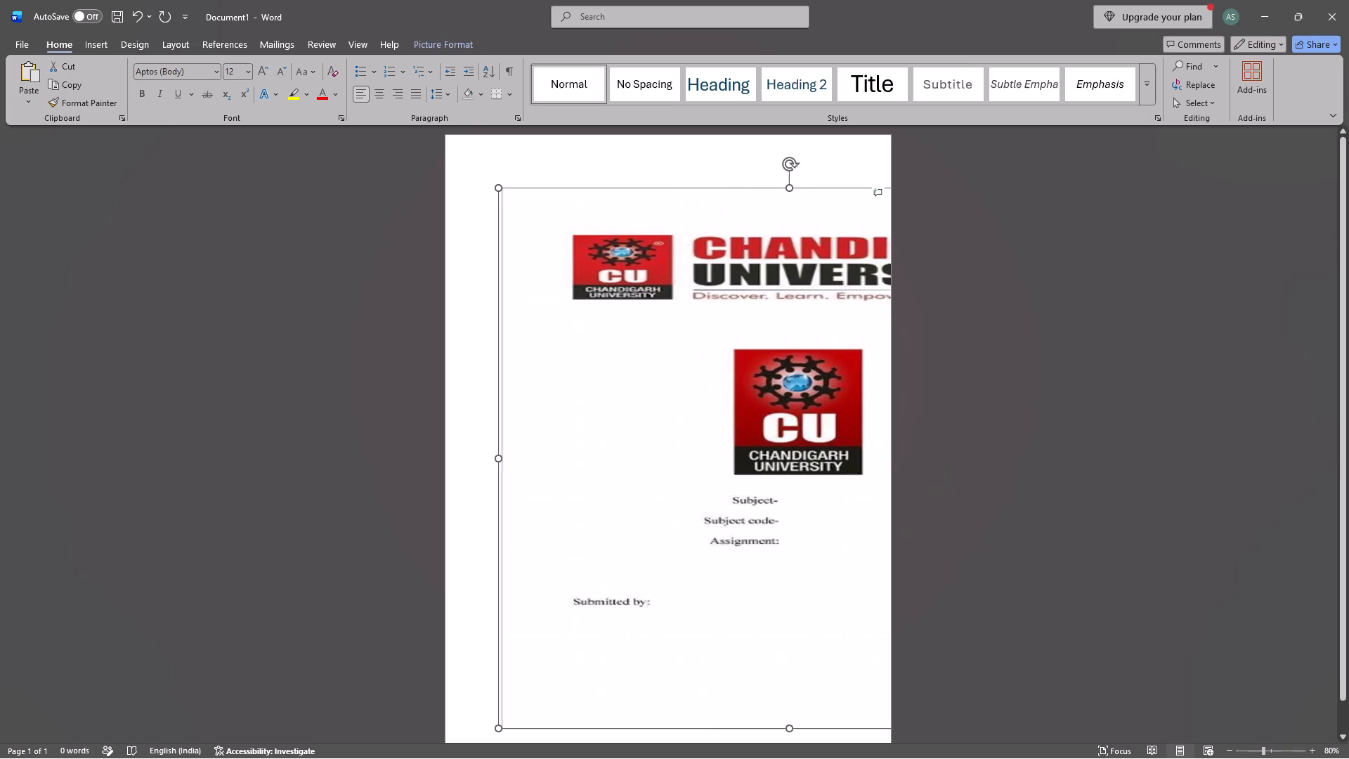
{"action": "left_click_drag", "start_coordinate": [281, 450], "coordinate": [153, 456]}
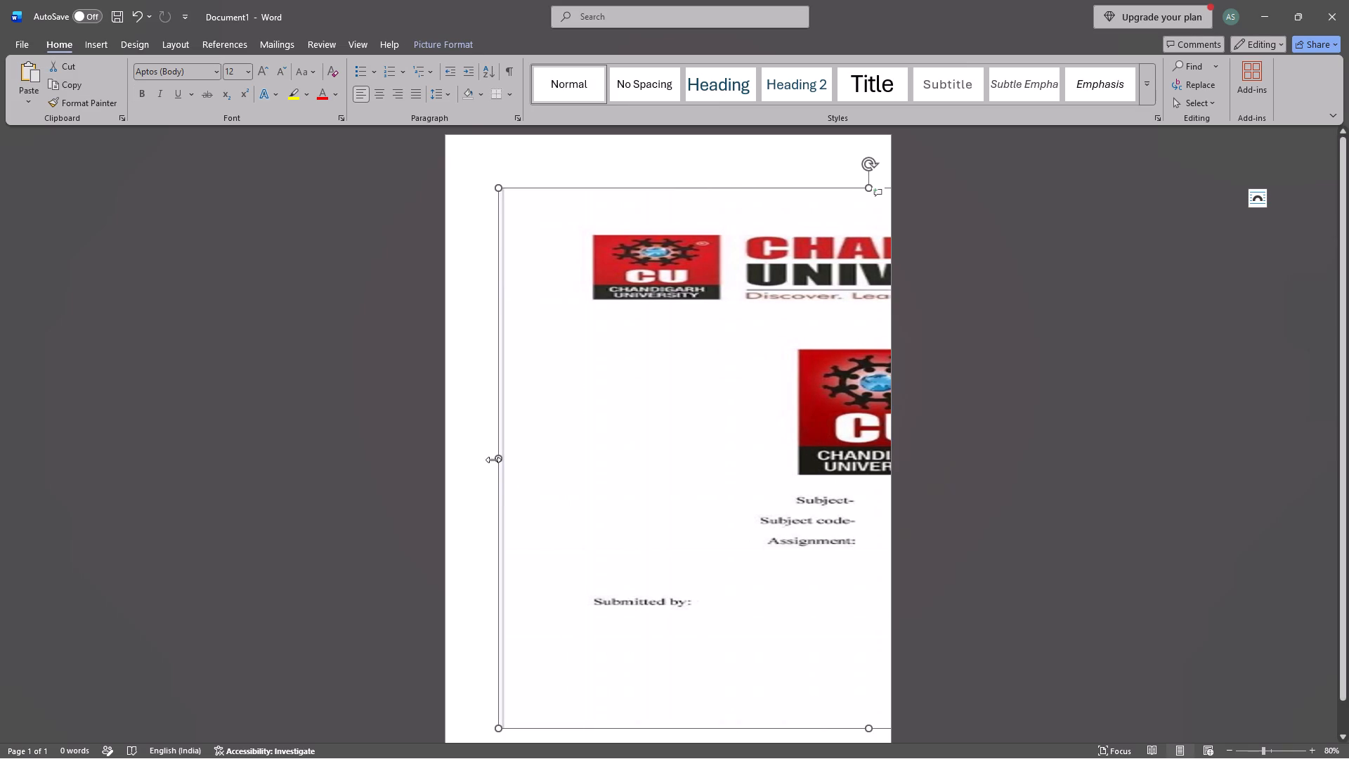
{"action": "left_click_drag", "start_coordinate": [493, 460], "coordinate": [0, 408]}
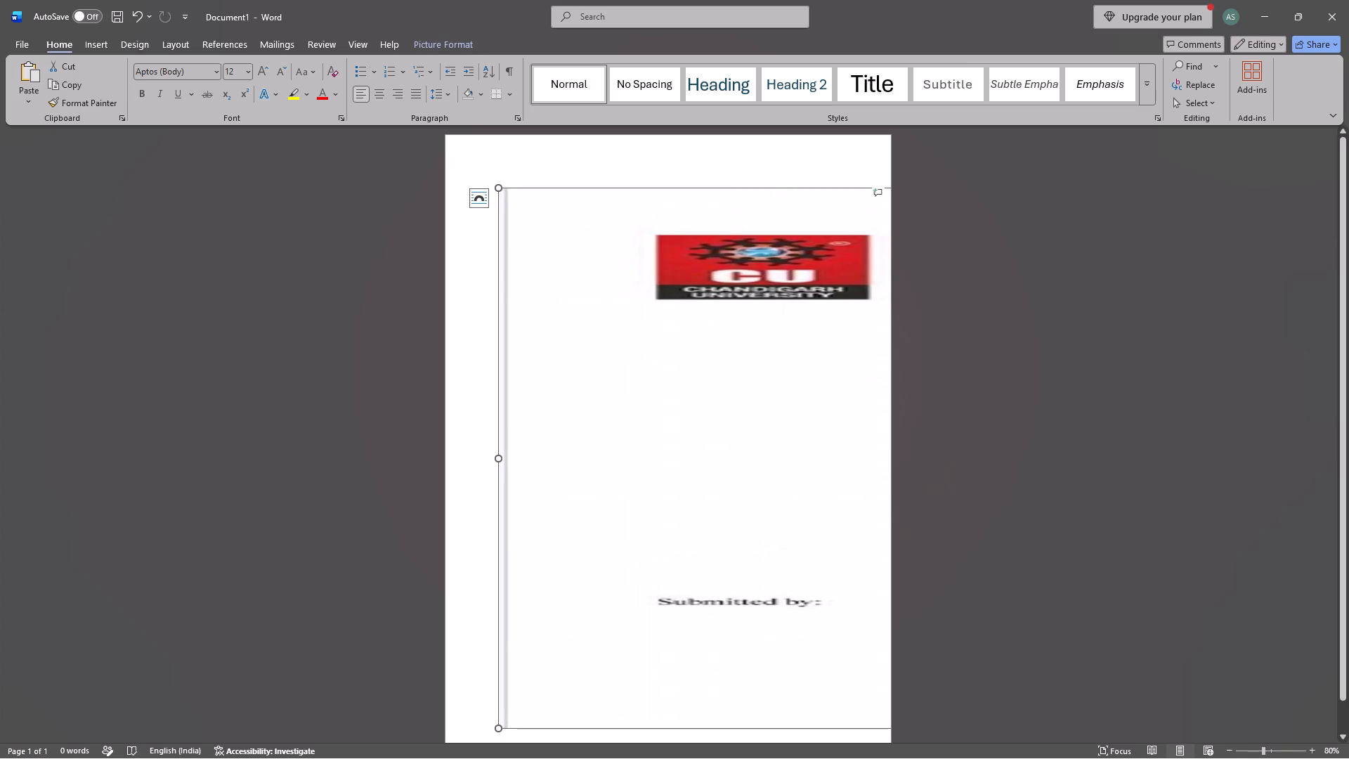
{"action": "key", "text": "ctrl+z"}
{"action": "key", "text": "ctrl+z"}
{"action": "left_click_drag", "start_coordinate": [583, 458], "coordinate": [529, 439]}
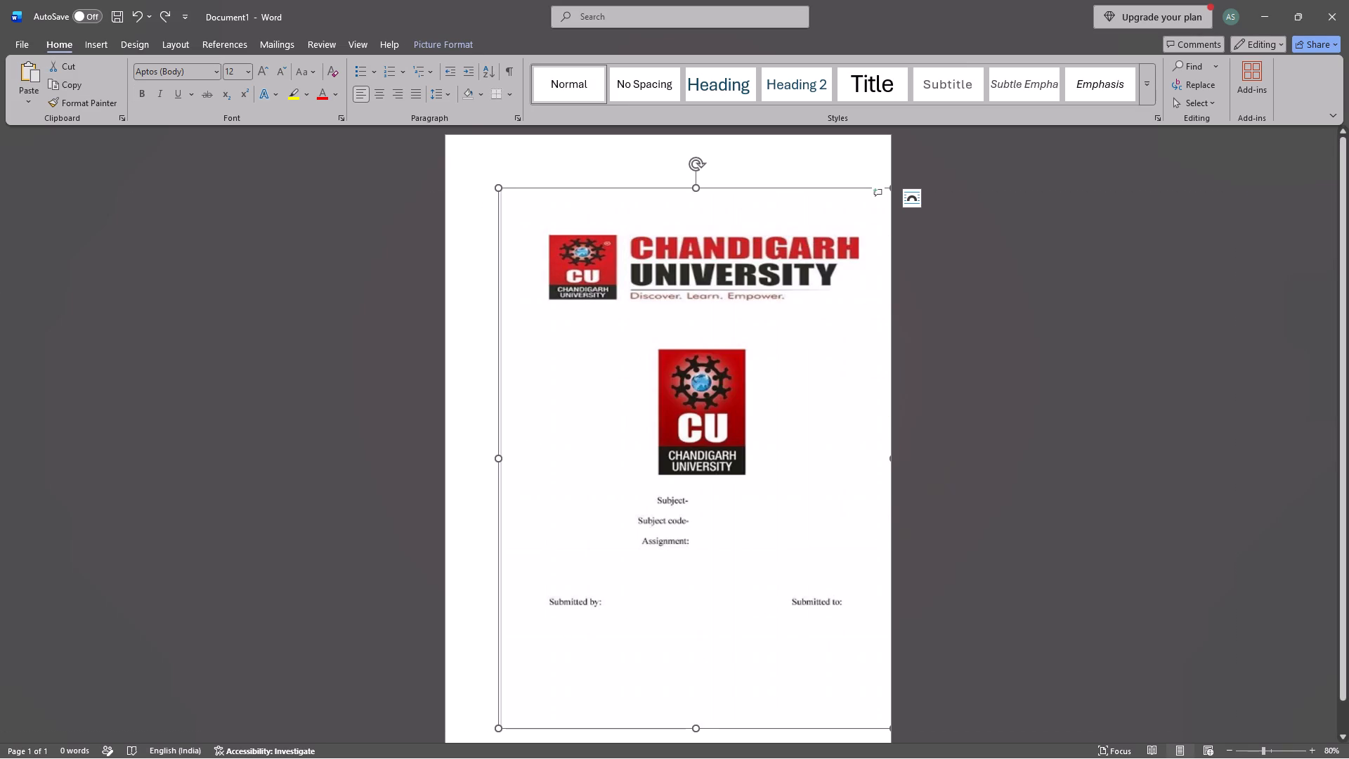
Scale the cover page picture down proportionally from its corners, leaving space before the page's right and bottom edges.
{"action": "left_click_drag", "start_coordinate": [499, 186], "coordinate": [783, 450]}
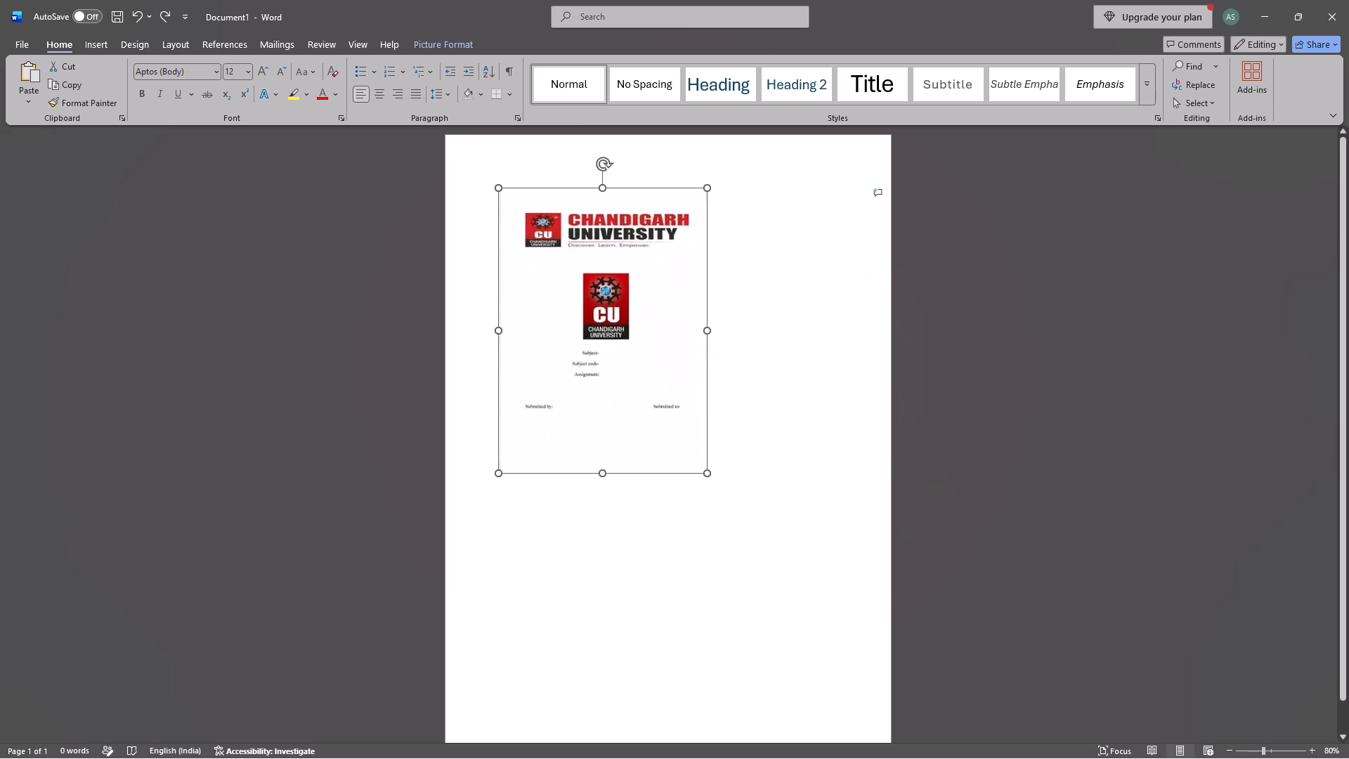
{"action": "left_click_drag", "start_coordinate": [783, 450], "coordinate": [1344, 756]}
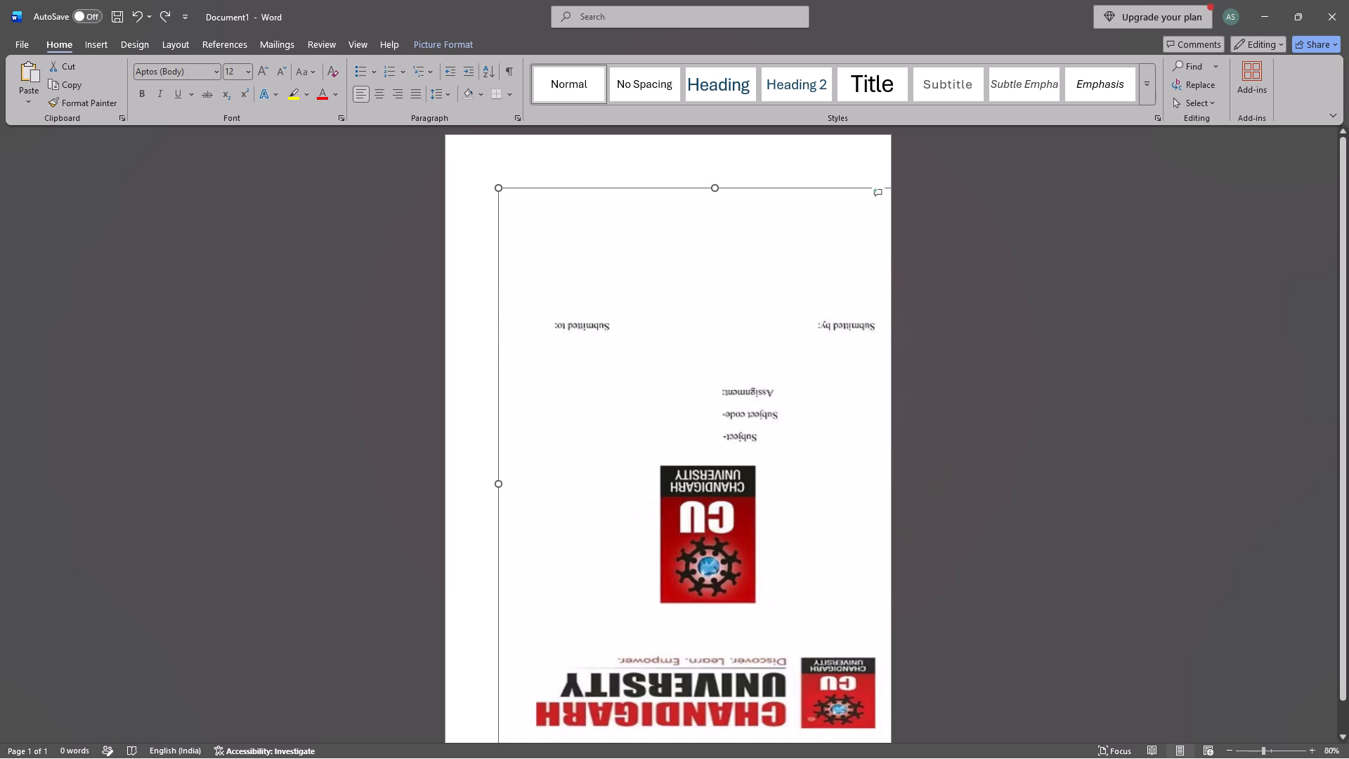
{"action": "left_click_drag", "start_coordinate": [1344, 756], "coordinate": [745, 326]}
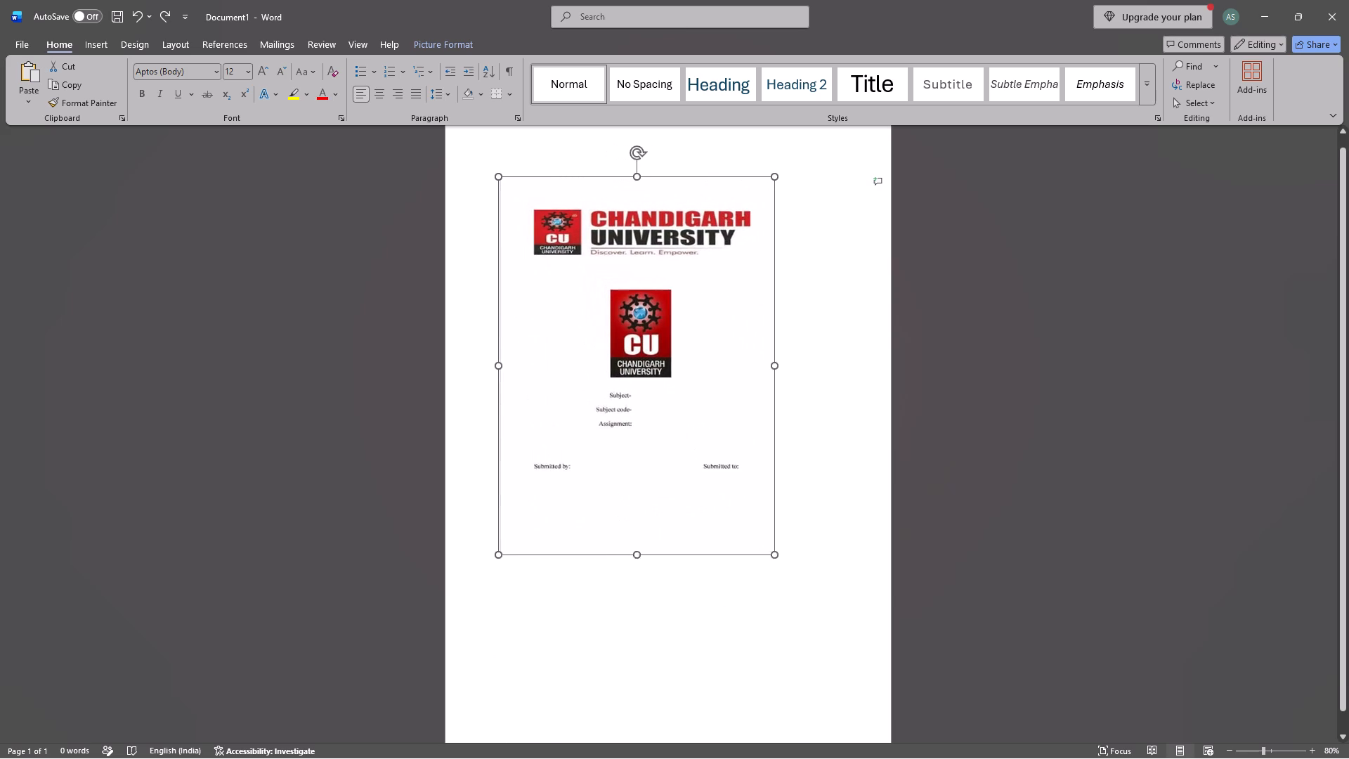
{"action": "left_click_drag", "start_coordinate": [745, 326], "coordinate": [744, 325]}
{"action": "left_click_drag", "start_coordinate": [644, 355], "coordinate": [464, 361]}
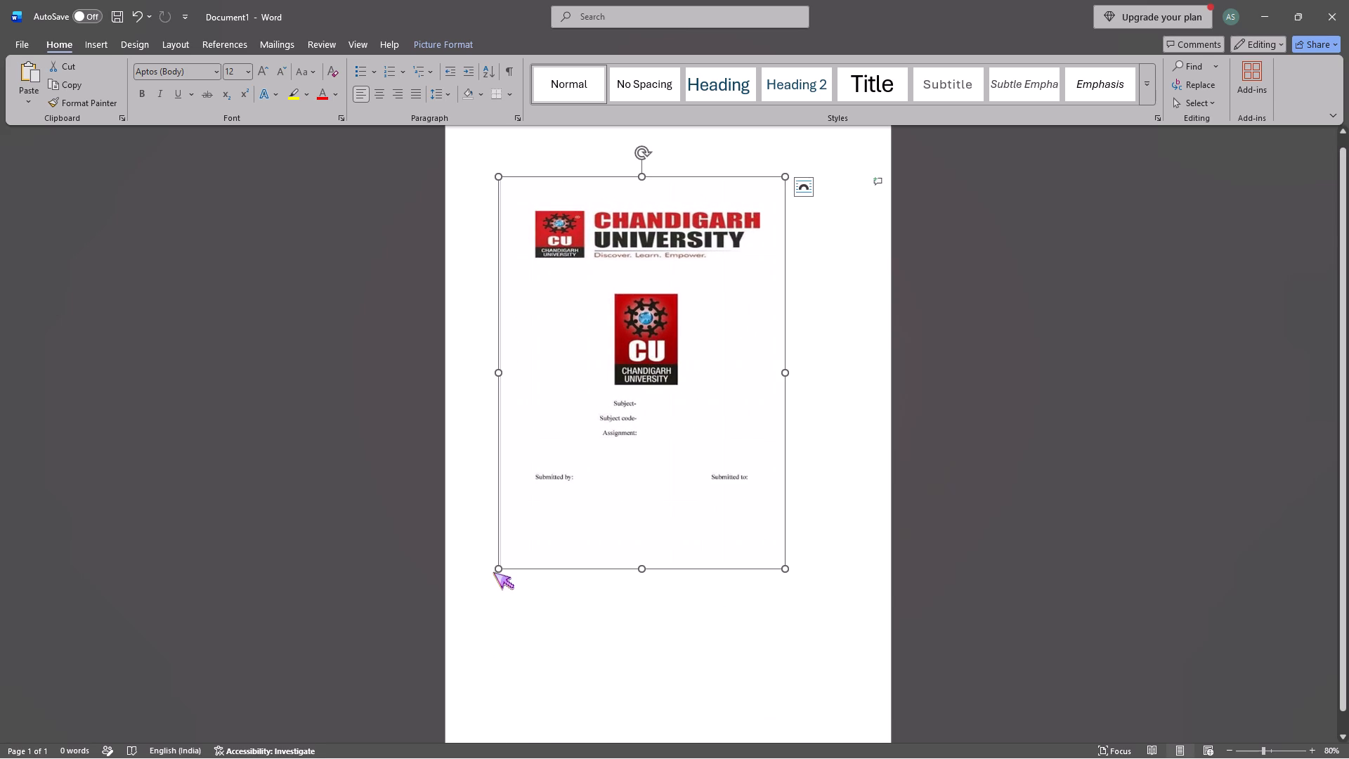
{"action": "left_click_drag", "start_coordinate": [500, 569], "coordinate": [496, 583]}
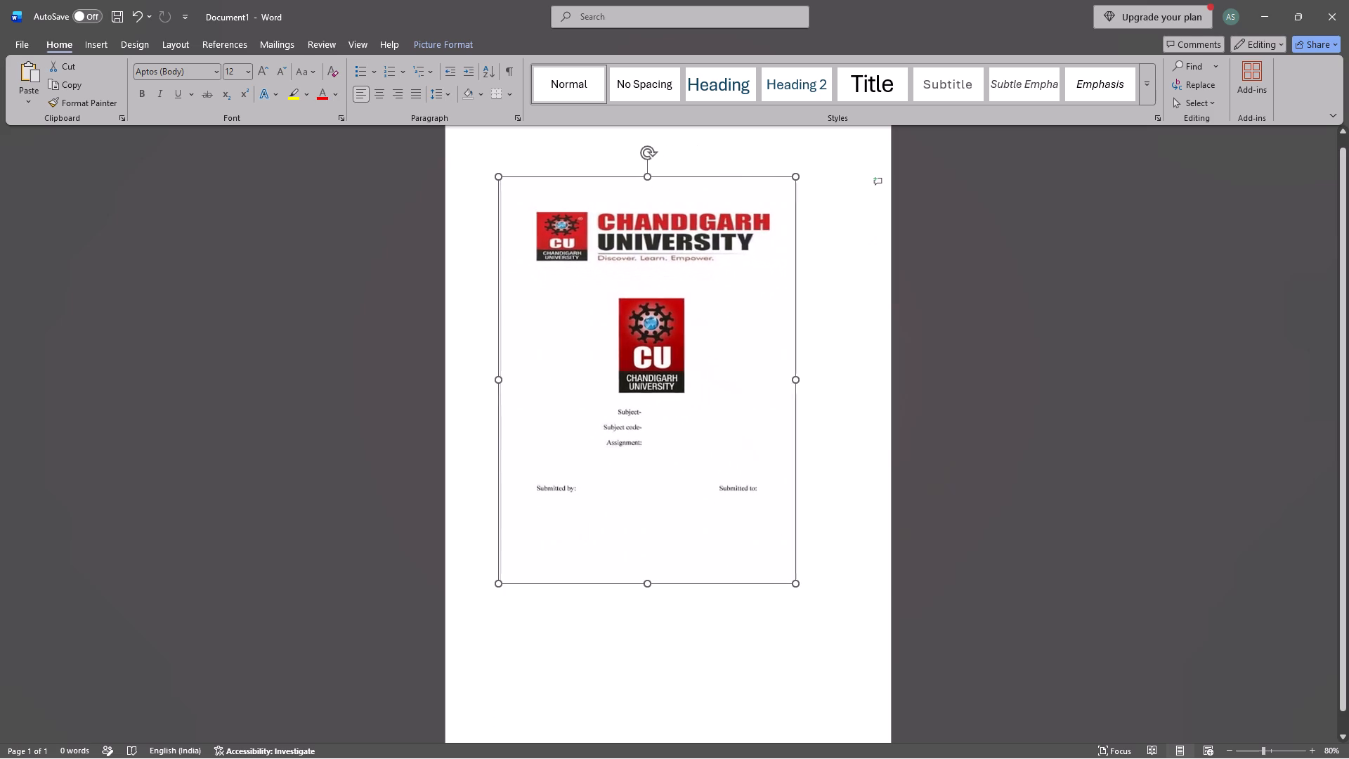
{"action": "left_click_drag", "start_coordinate": [496, 583], "coordinate": [497, 583]}
{"action": "left_click_drag", "start_coordinate": [796, 583], "coordinate": [845, 618]}
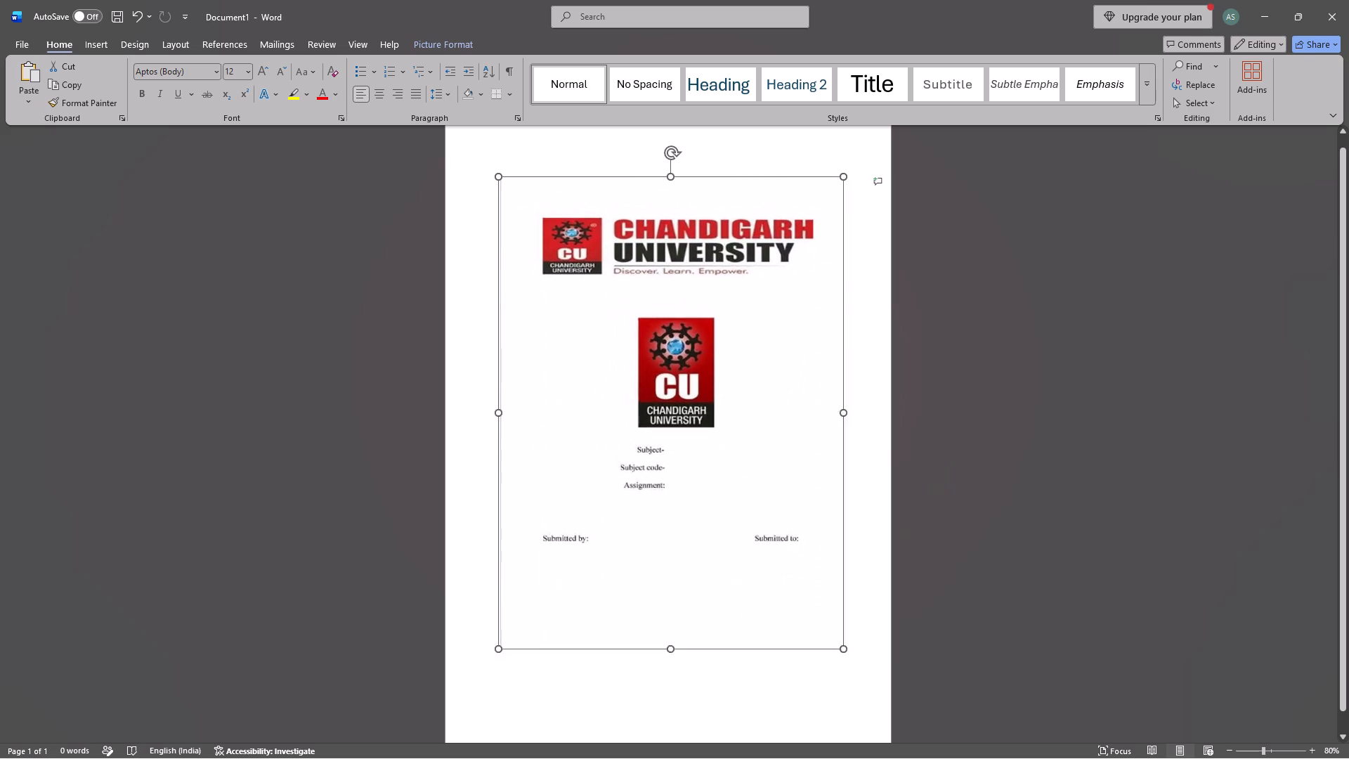
{"action": "left_click_drag", "start_coordinate": [845, 618], "coordinate": [824, 621]}
Stretch the picture downward from its lower edge until it nearly reaches the bottom of the page.
{"action": "left_click_drag", "start_coordinate": [664, 625], "coordinate": [664, 625]}
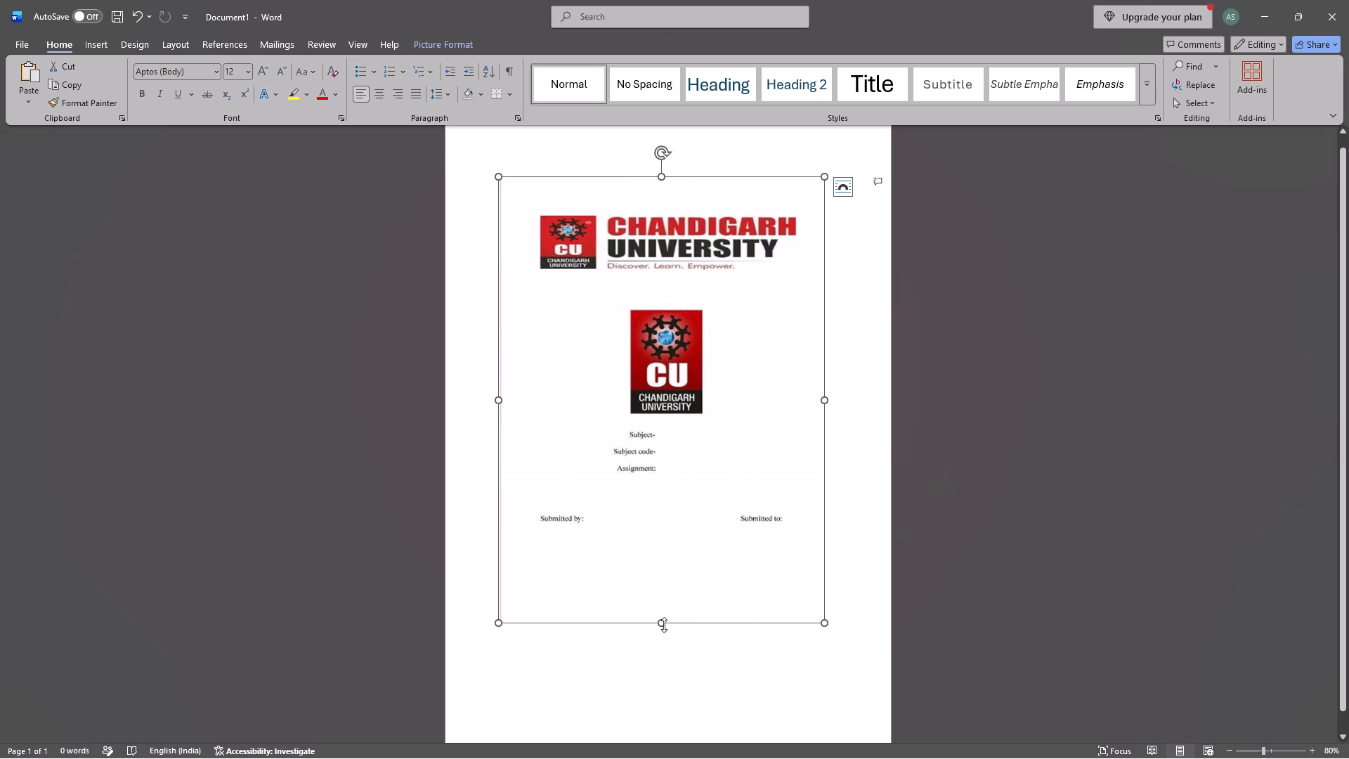
{"action": "left_click_drag", "start_coordinate": [664, 625], "coordinate": [646, 739]}
Widen the picture from its left side until it reaches the page's right edge, and deselect it.
{"action": "scroll", "coordinate": [642, 651], "scroll_direction": "down", "scroll_amount": 2}
{"action": "scroll", "coordinate": [573, 500], "scroll_direction": "down", "scroll_amount": 8}
{"action": "scroll", "coordinate": [877, 453], "scroll_direction": "down", "scroll_amount": 1}
{"action": "scroll", "coordinate": [700, 456], "scroll_direction": "down", "scroll_amount": 4, "text": "ctrl"}
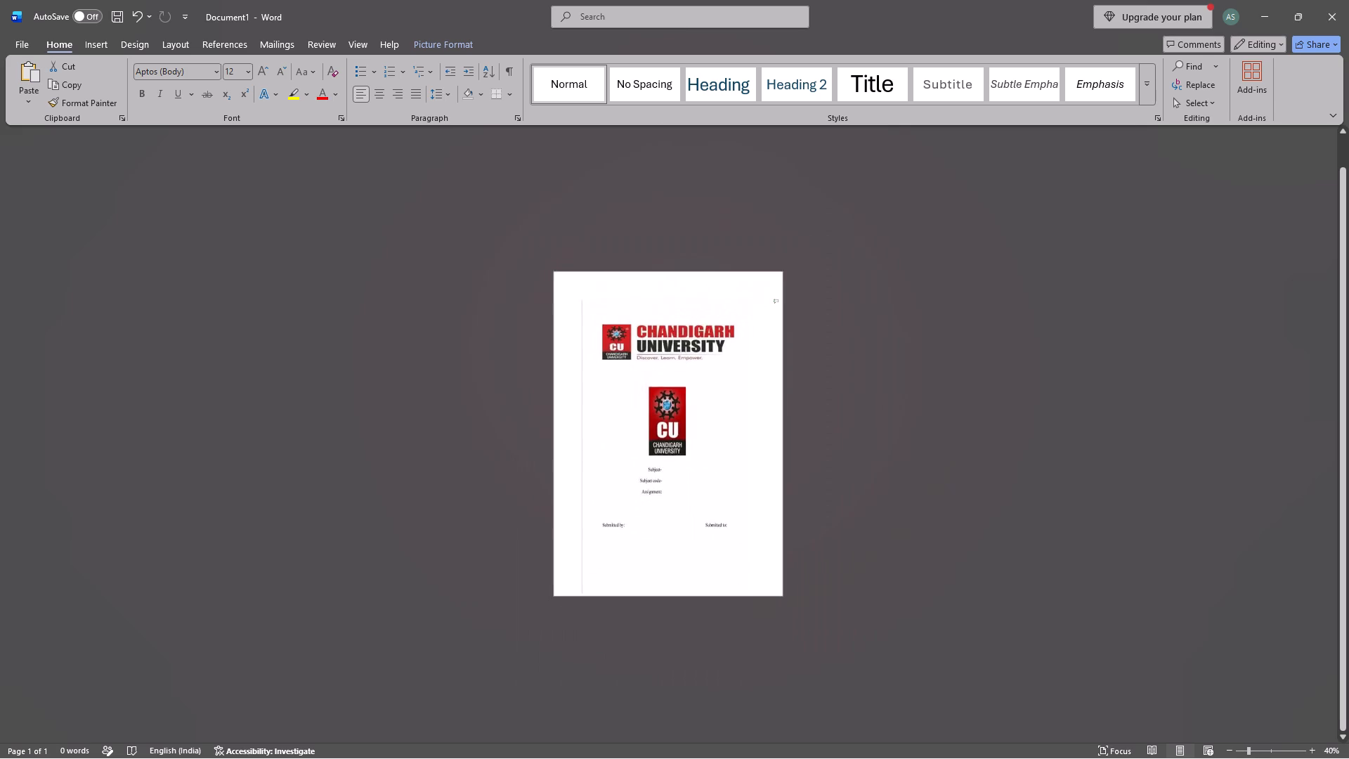
{"action": "scroll", "coordinate": [618, 456], "scroll_direction": "up", "scroll_amount": 2, "text": "ctrl"}
{"action": "left_click_drag", "start_coordinate": [535, 450], "coordinate": [521, 450]}
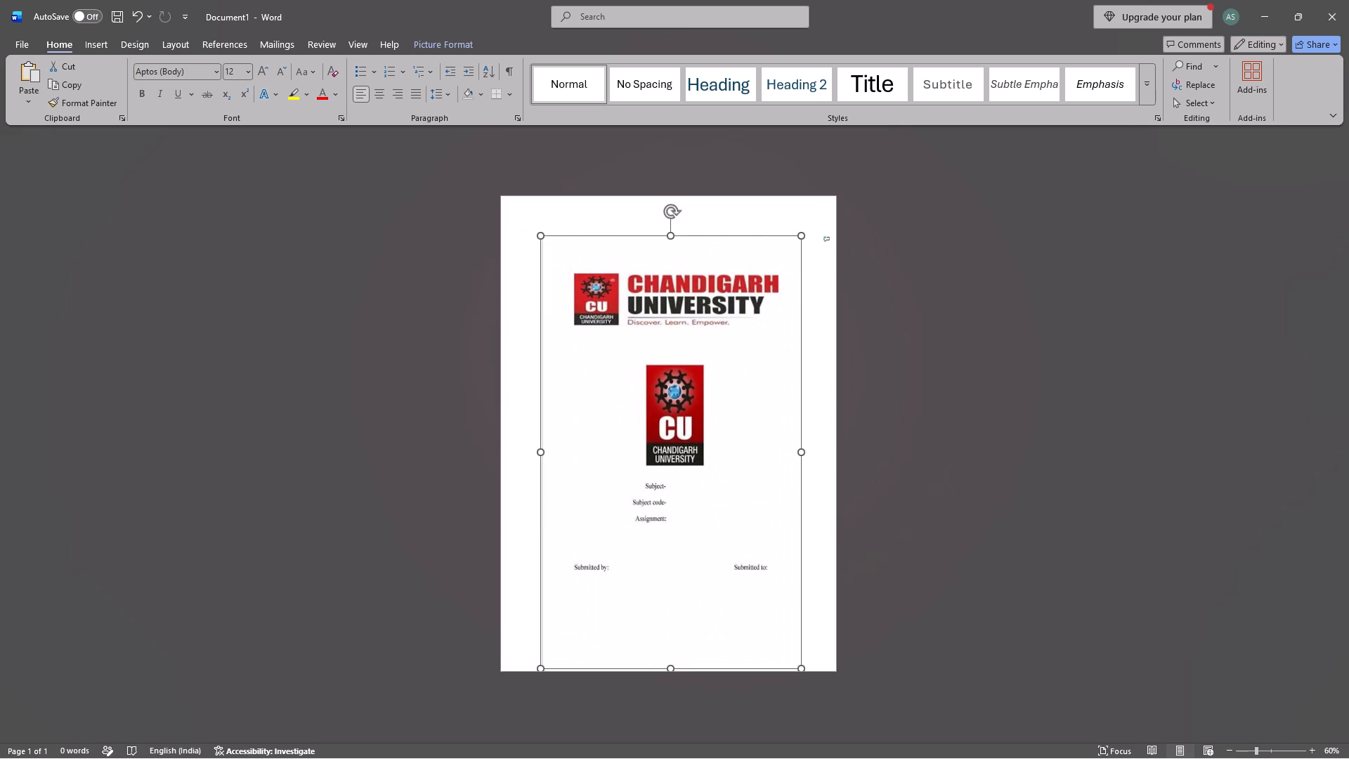
{"action": "left_click_drag", "start_coordinate": [521, 450], "coordinate": [493, 450]}
{"action": "left_click", "coordinate": [828, 493]}
{"action": "left_click", "coordinate": [958, 493]}
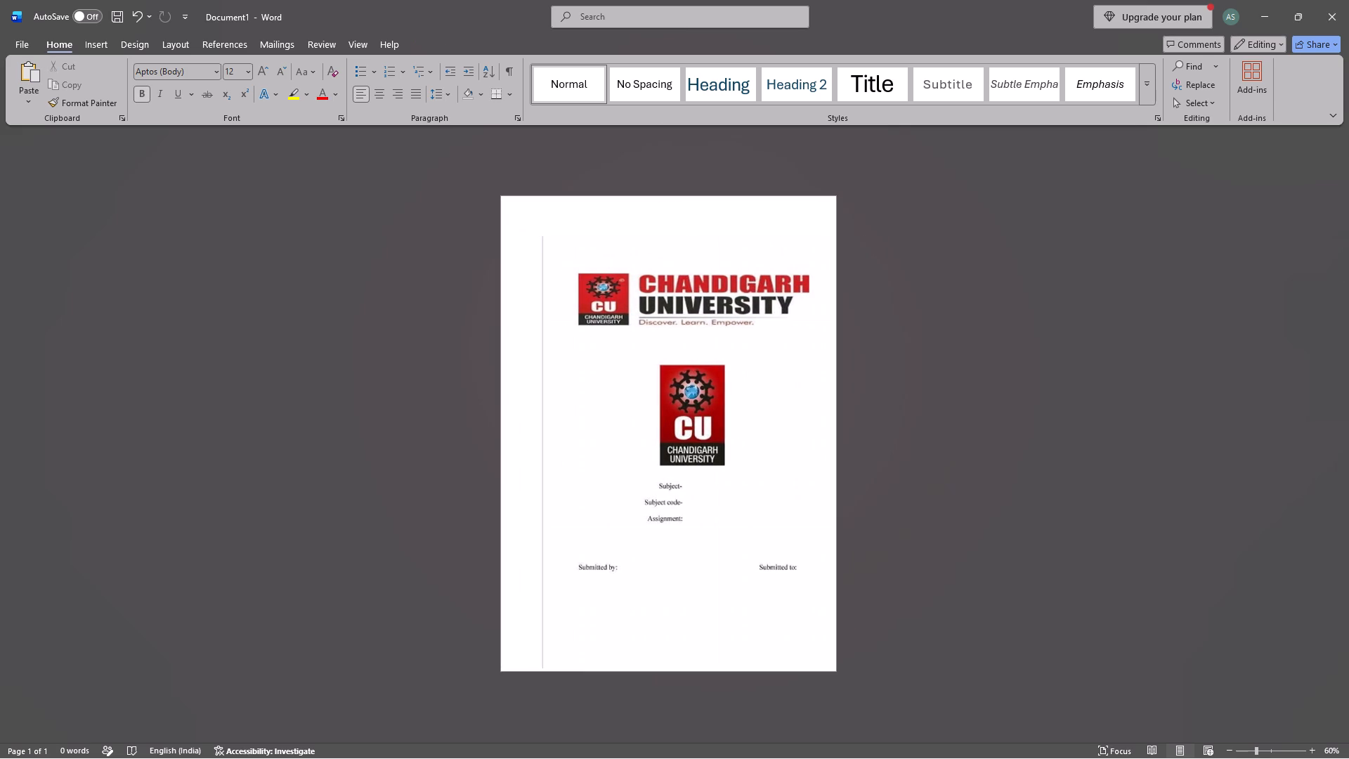
Scale the picture down proportionally from its upper-left corner to a little over half the page width.
{"action": "left_click", "coordinate": [574, 475]}
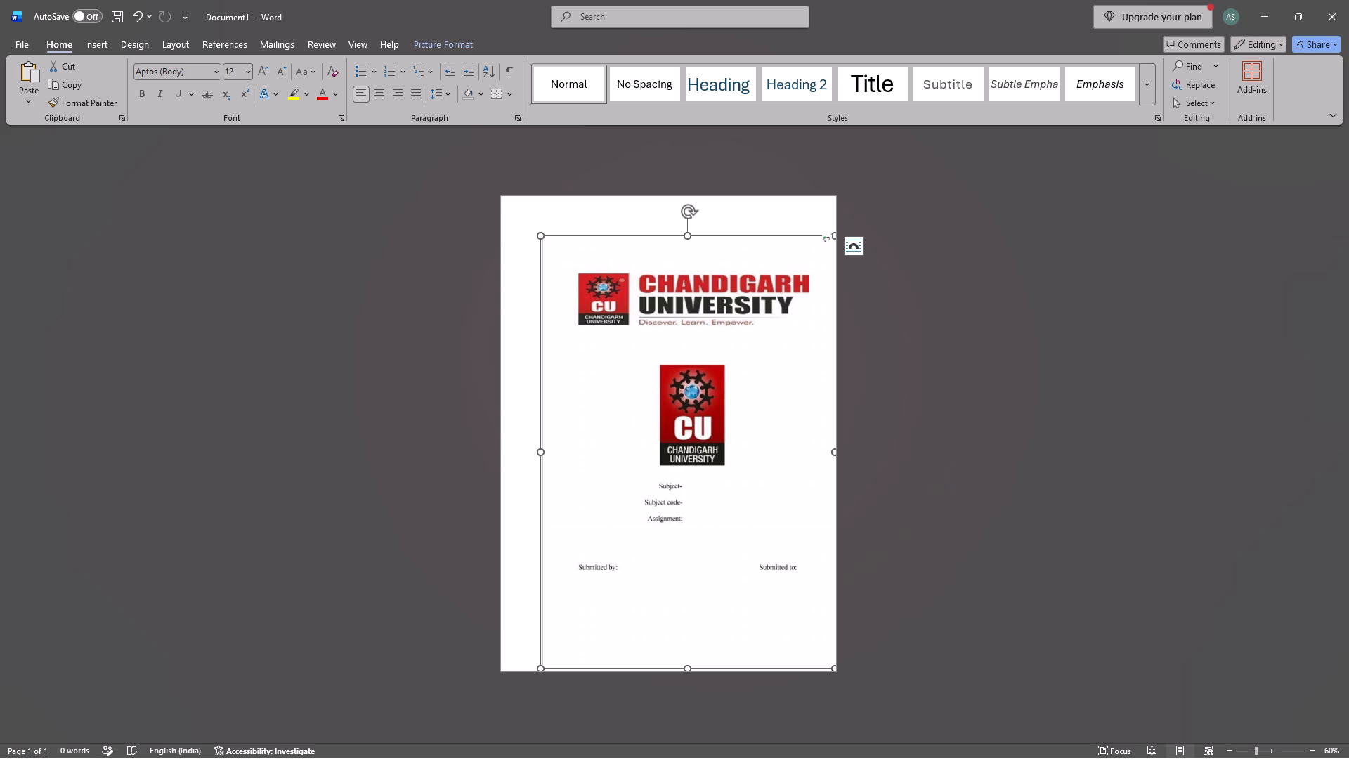
{"action": "left_click_drag", "start_coordinate": [541, 236], "coordinate": [424, 129]}
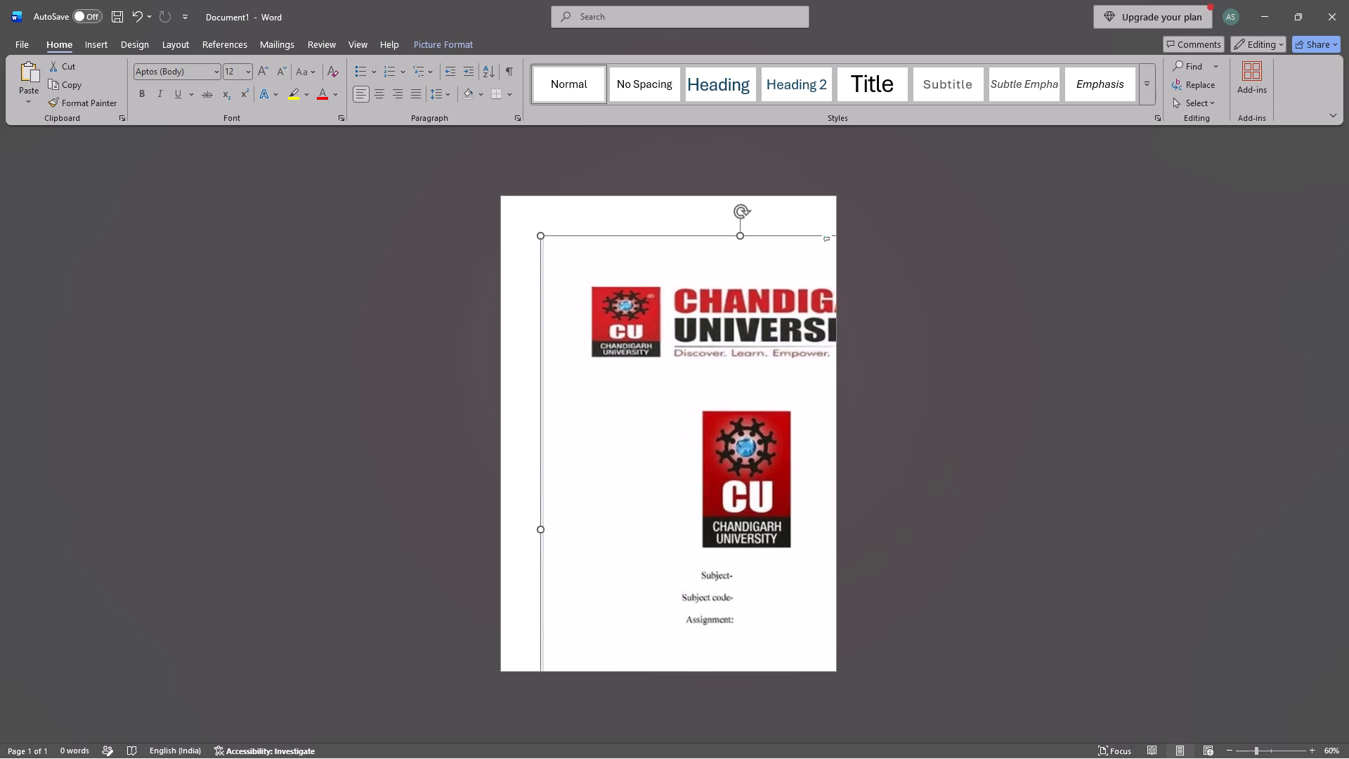
{"action": "left_click_drag", "start_coordinate": [424, 129], "coordinate": [852, 758]}
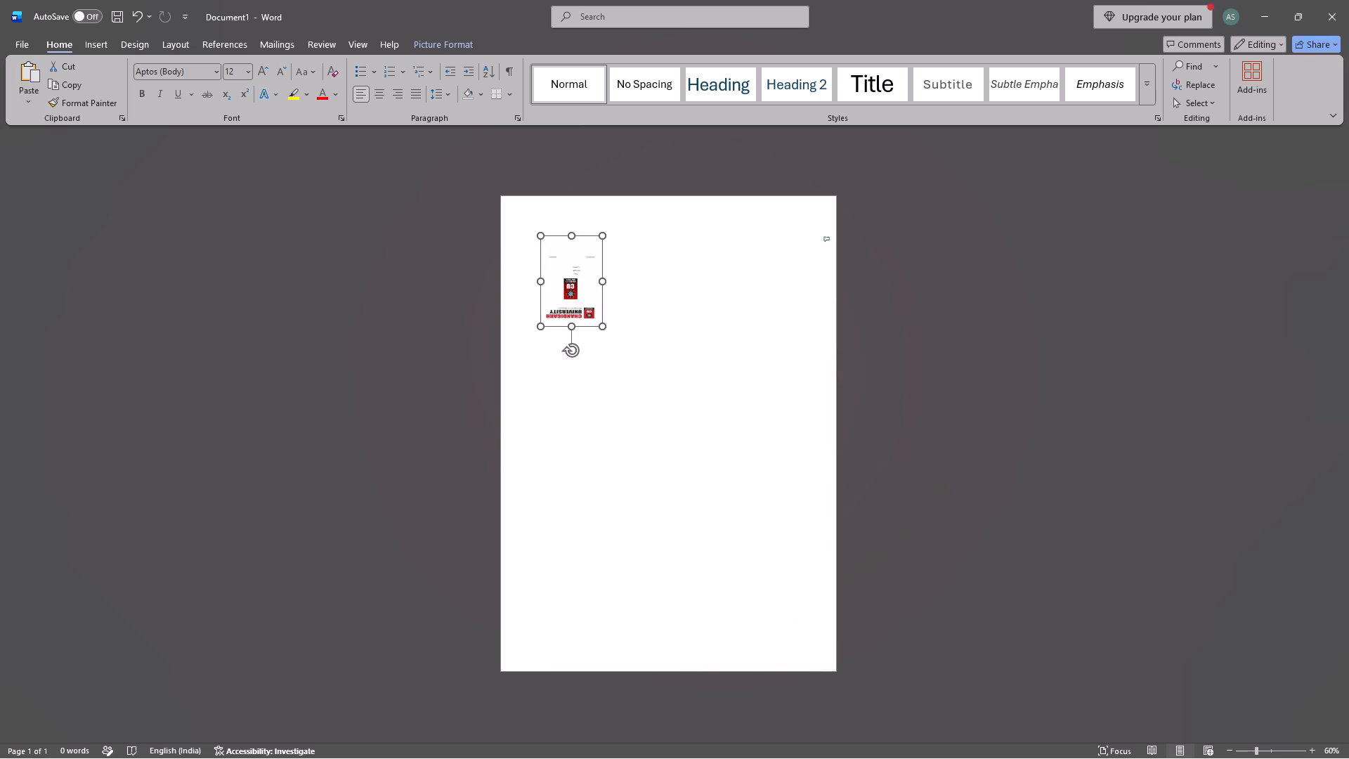
{"action": "left_click_drag", "start_coordinate": [852, 758], "coordinate": [762, 391]}
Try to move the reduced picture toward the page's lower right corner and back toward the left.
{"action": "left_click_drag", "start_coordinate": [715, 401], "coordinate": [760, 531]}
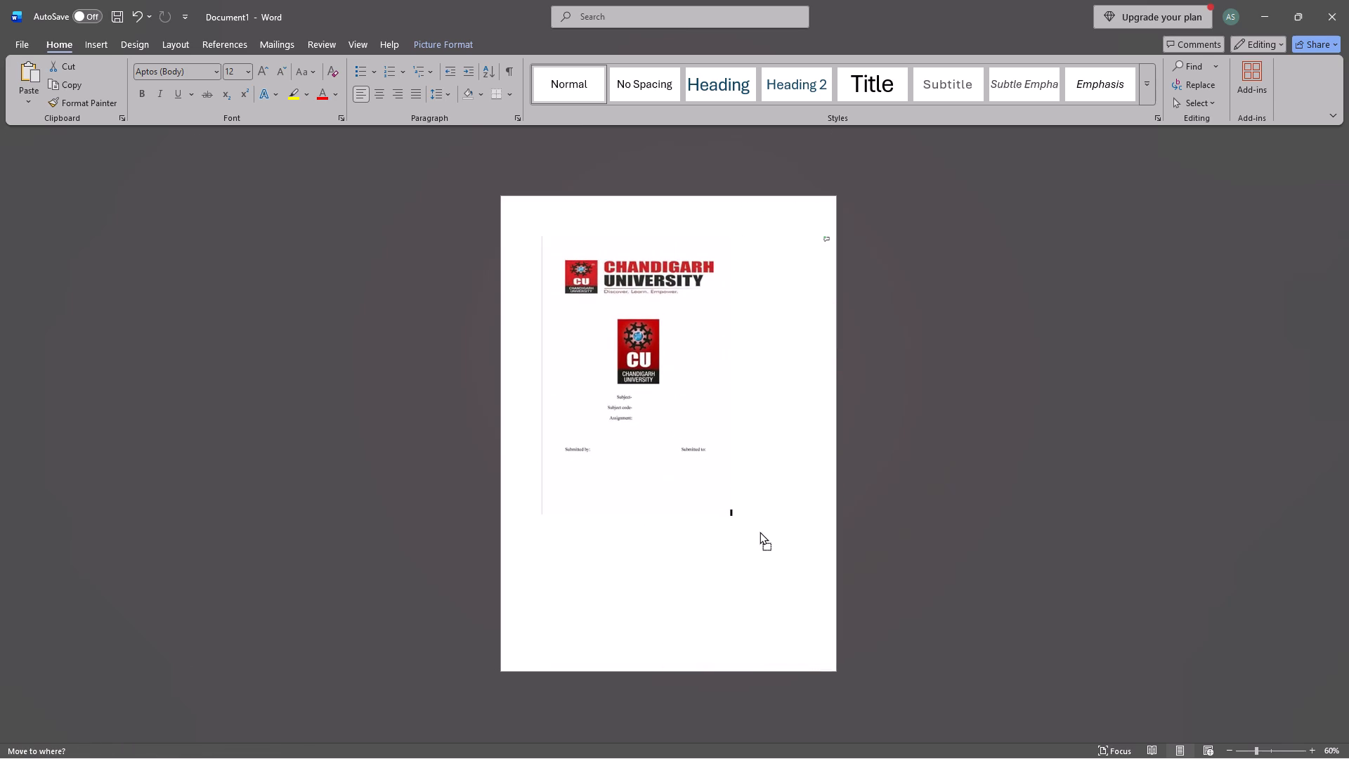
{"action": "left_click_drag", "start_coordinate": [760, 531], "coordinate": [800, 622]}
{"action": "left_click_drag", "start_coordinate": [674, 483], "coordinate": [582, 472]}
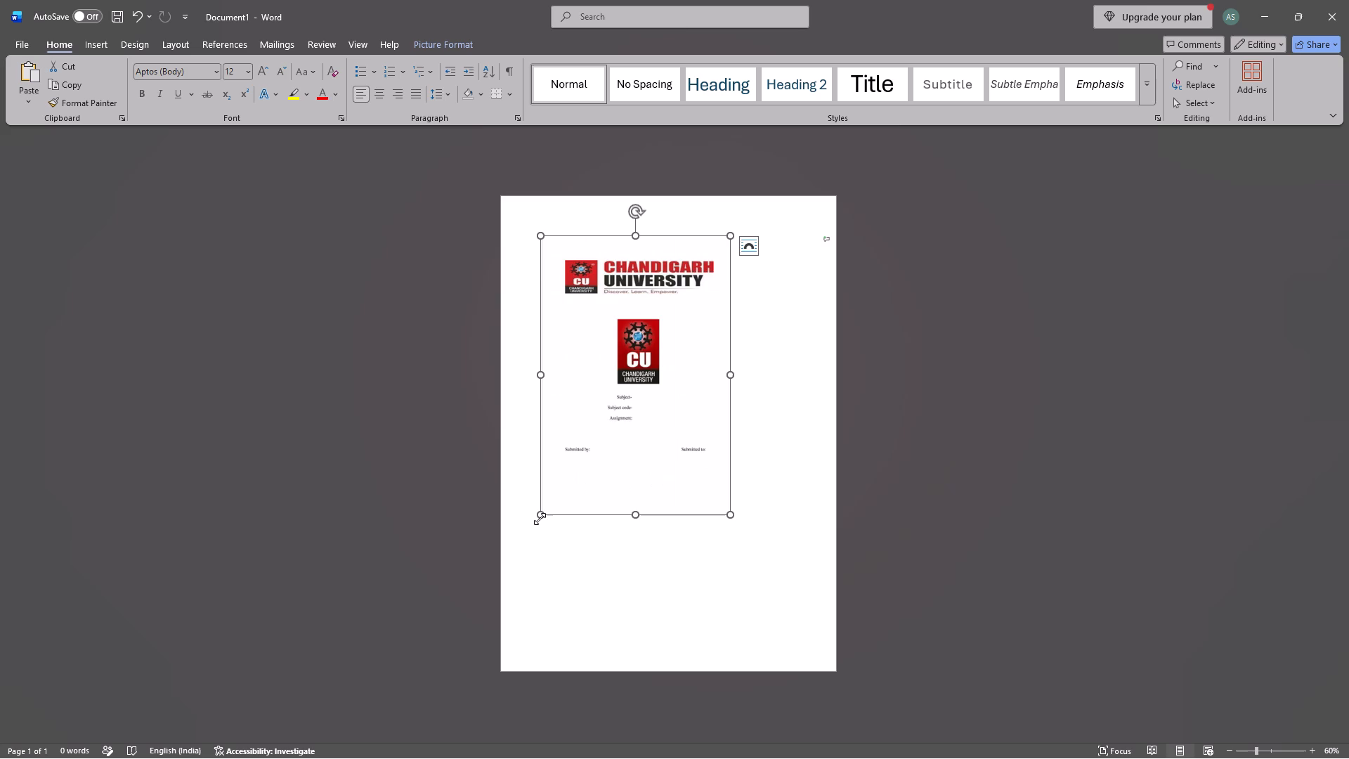
Enlarge the picture from its lower-left corner and narrow it slightly from its left side.
{"action": "left_click_drag", "start_coordinate": [539, 519], "coordinate": [490, 518]}
{"action": "left_click_drag", "start_coordinate": [542, 410], "coordinate": [554, 418]}
{"action": "left_click", "coordinate": [650, 440]}
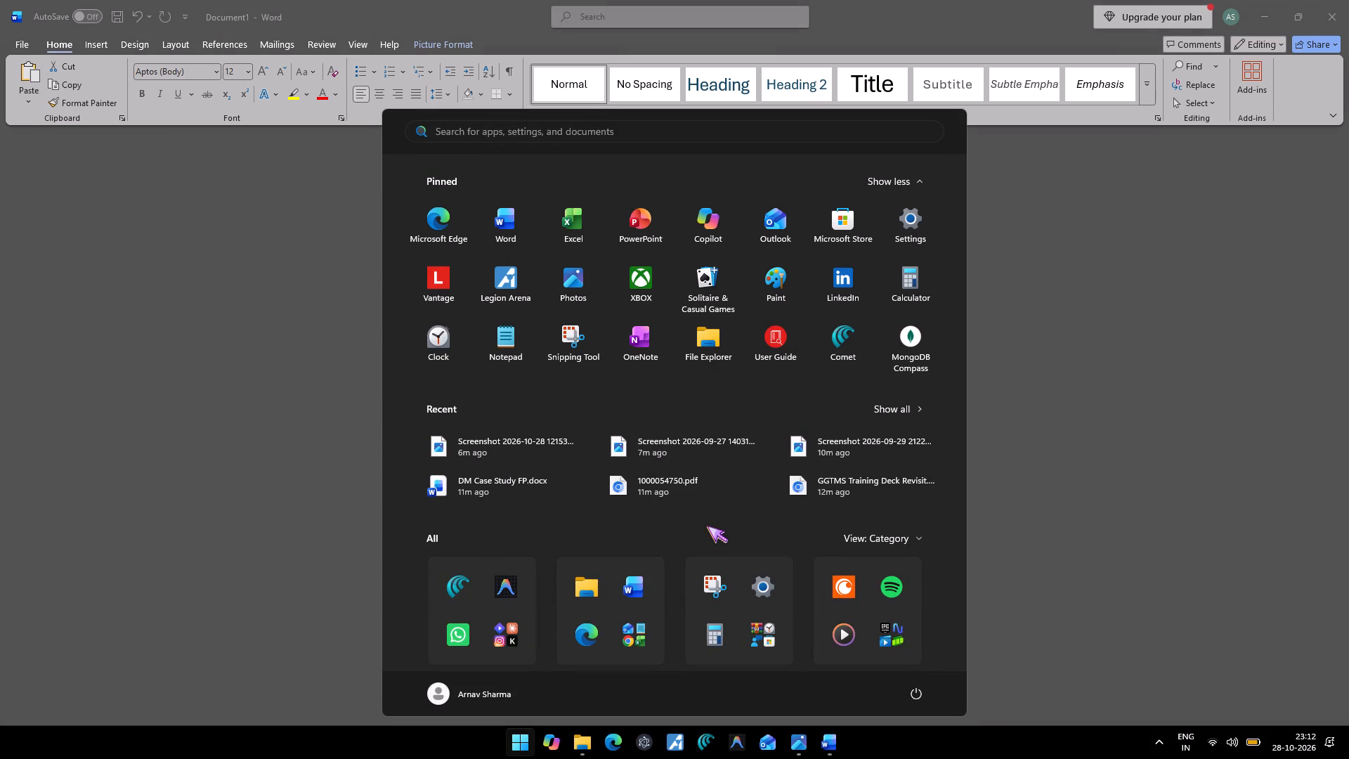
{"action": "key", "text": "alt+space"}
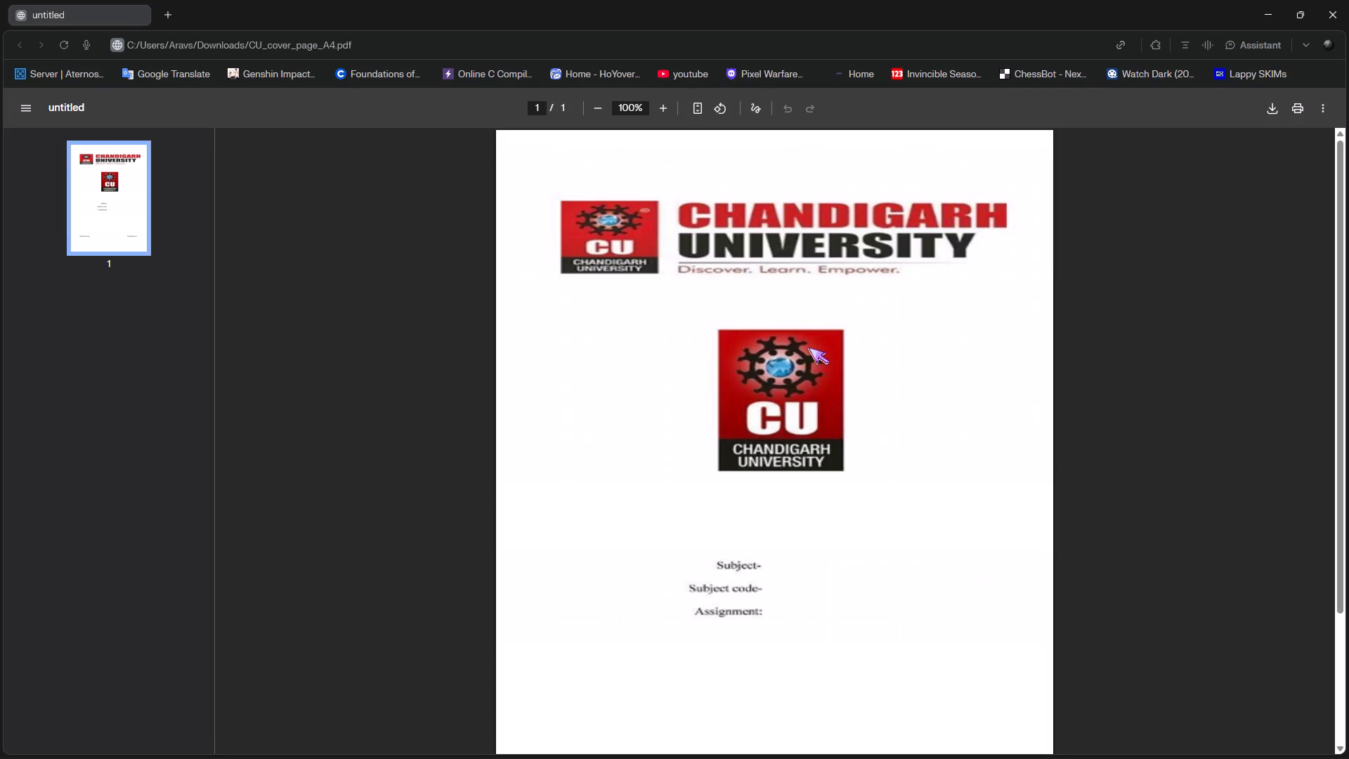
Bring up the print settings for the cover page PDF and set the number of copies to 2.
{"action": "key", "text": "ctrl+p"}
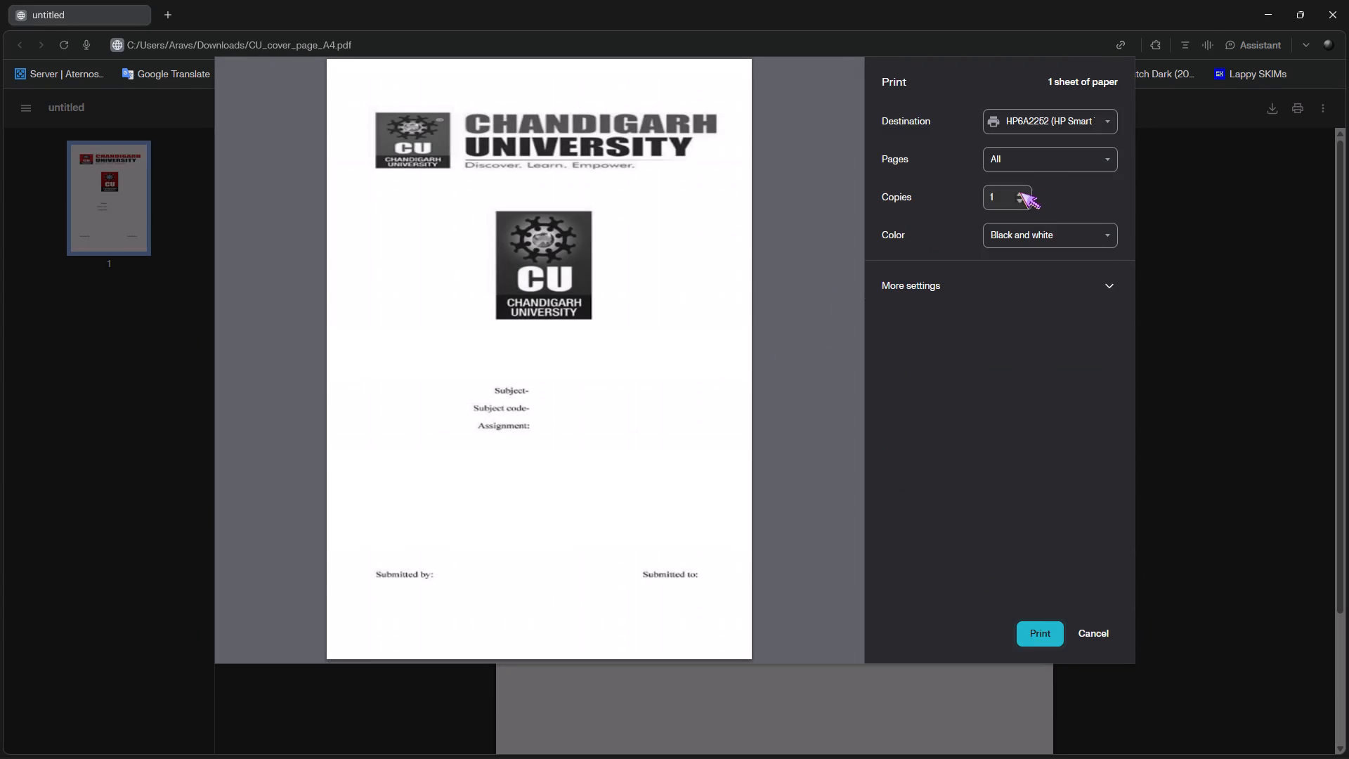
{"action": "left_click", "coordinate": [1019, 192]}
{"action": "left_click", "coordinate": [1014, 195]}
{"action": "left_click", "coordinate": [1051, 197]}
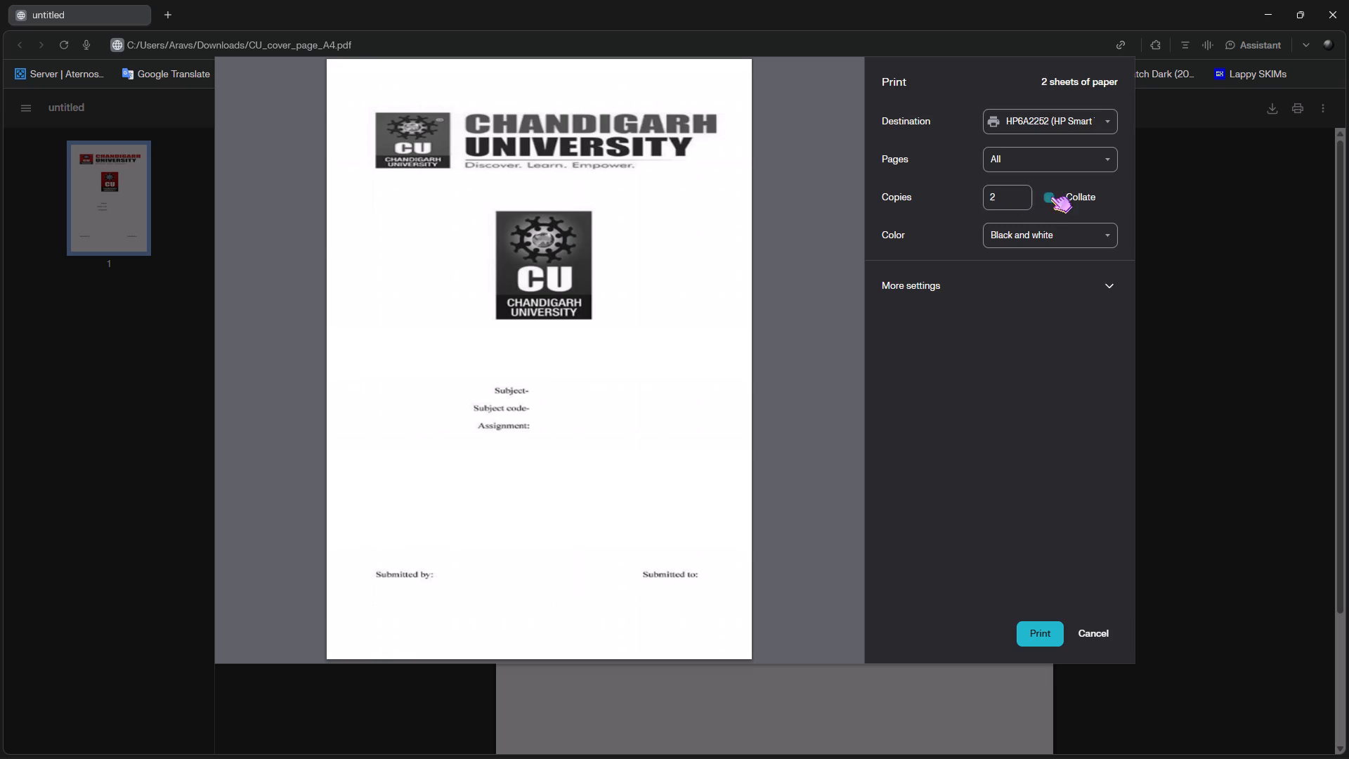
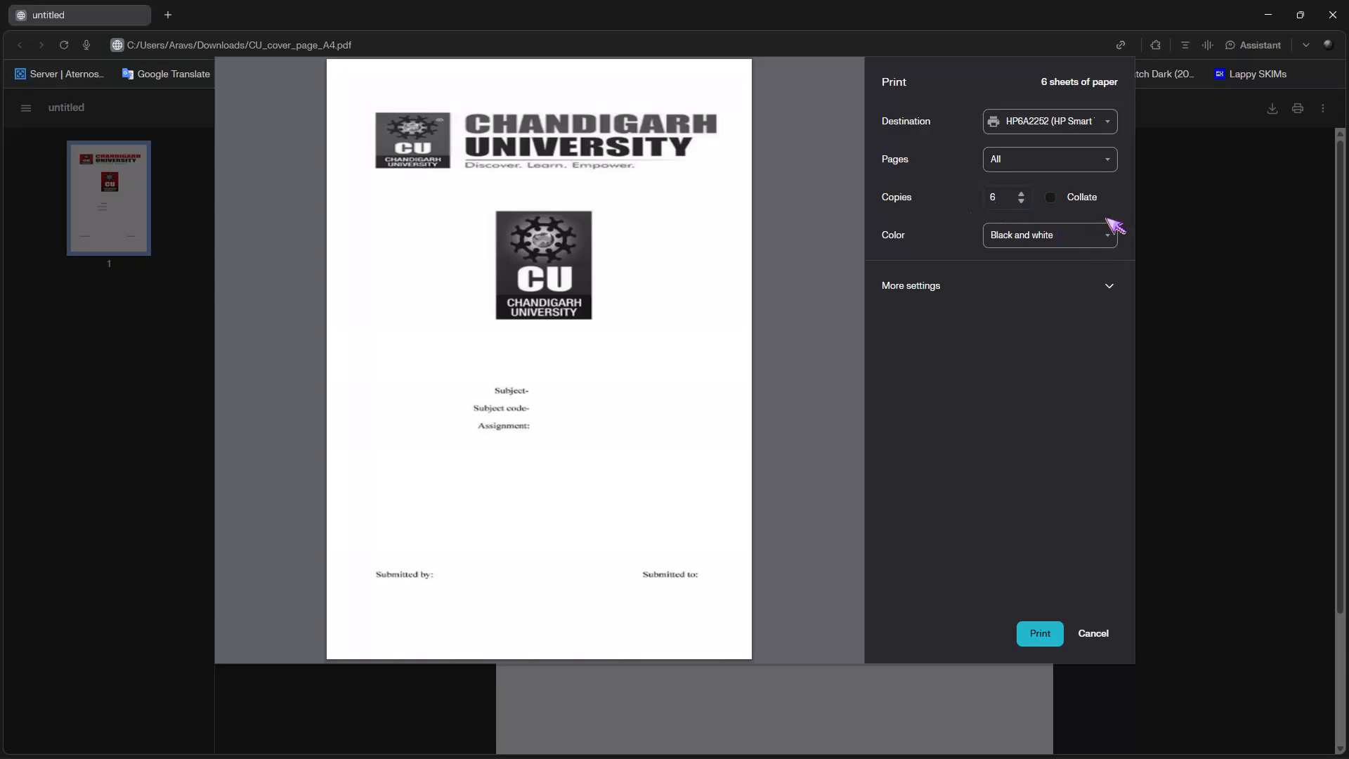
Print six copies of the cover page PDF in black and white on the HP6A2252 (HP Smart Tank) printer.
{"action": "left_click", "coordinate": [1070, 245]}
{"action": "left_click", "coordinate": [1070, 245]}
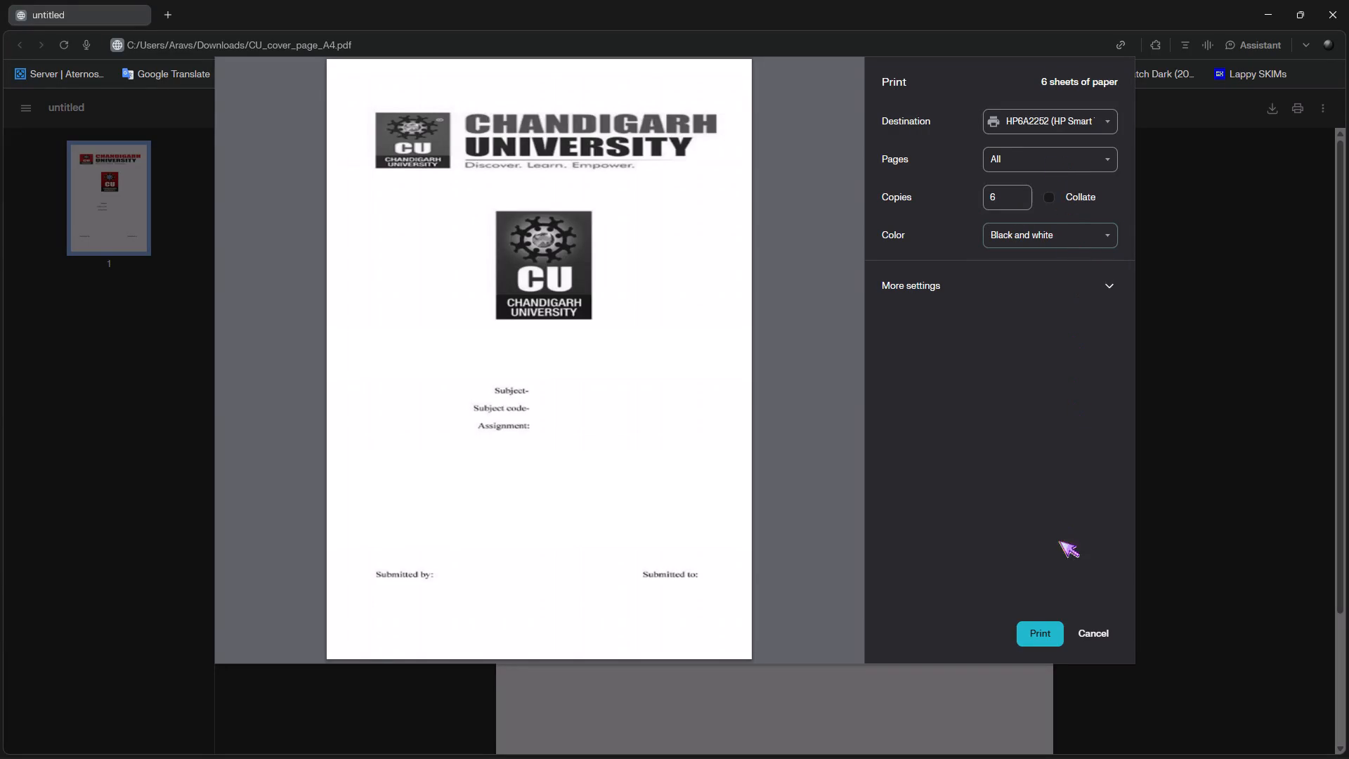
{"action": "left_click", "coordinate": [1032, 630]}
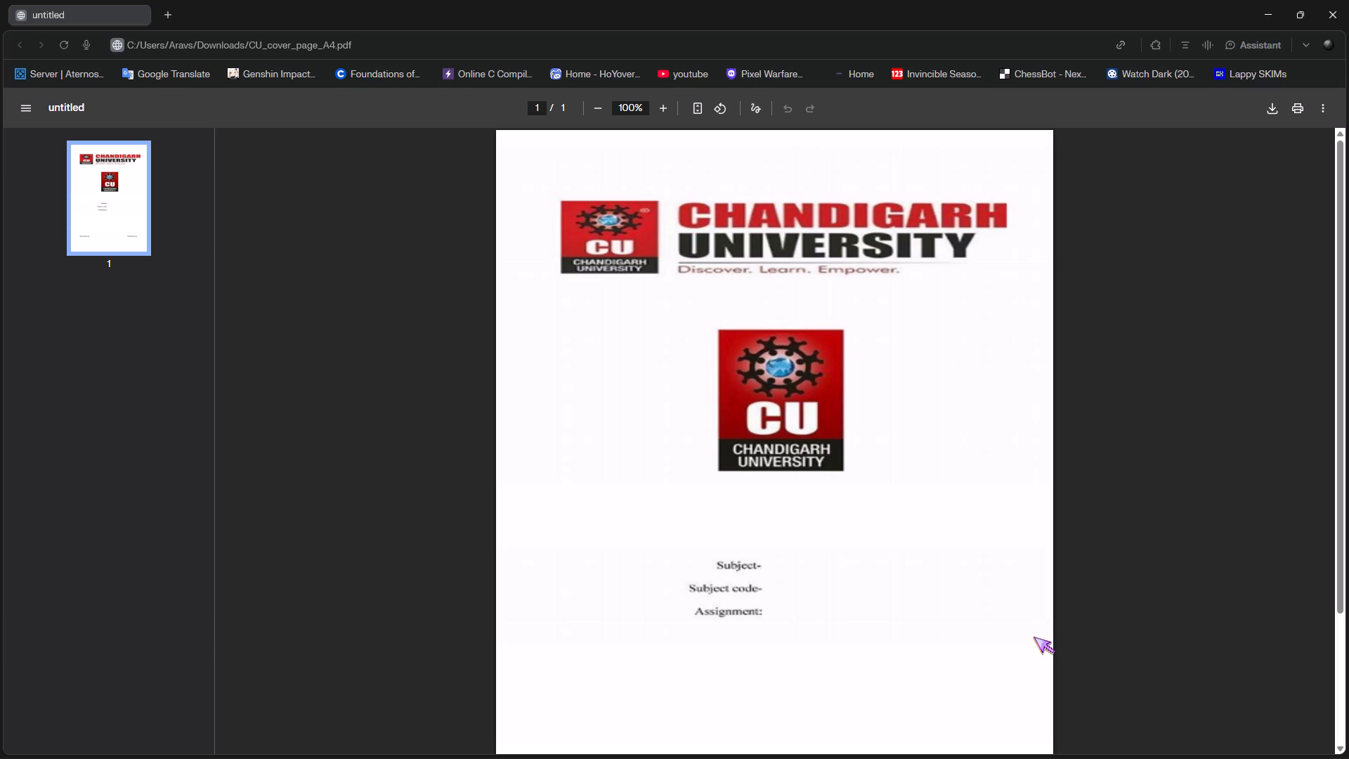
Open the print queue of the HP6A2252 printer to check the cover page print job.
{"action": "left_click", "coordinate": [1150, 734]}
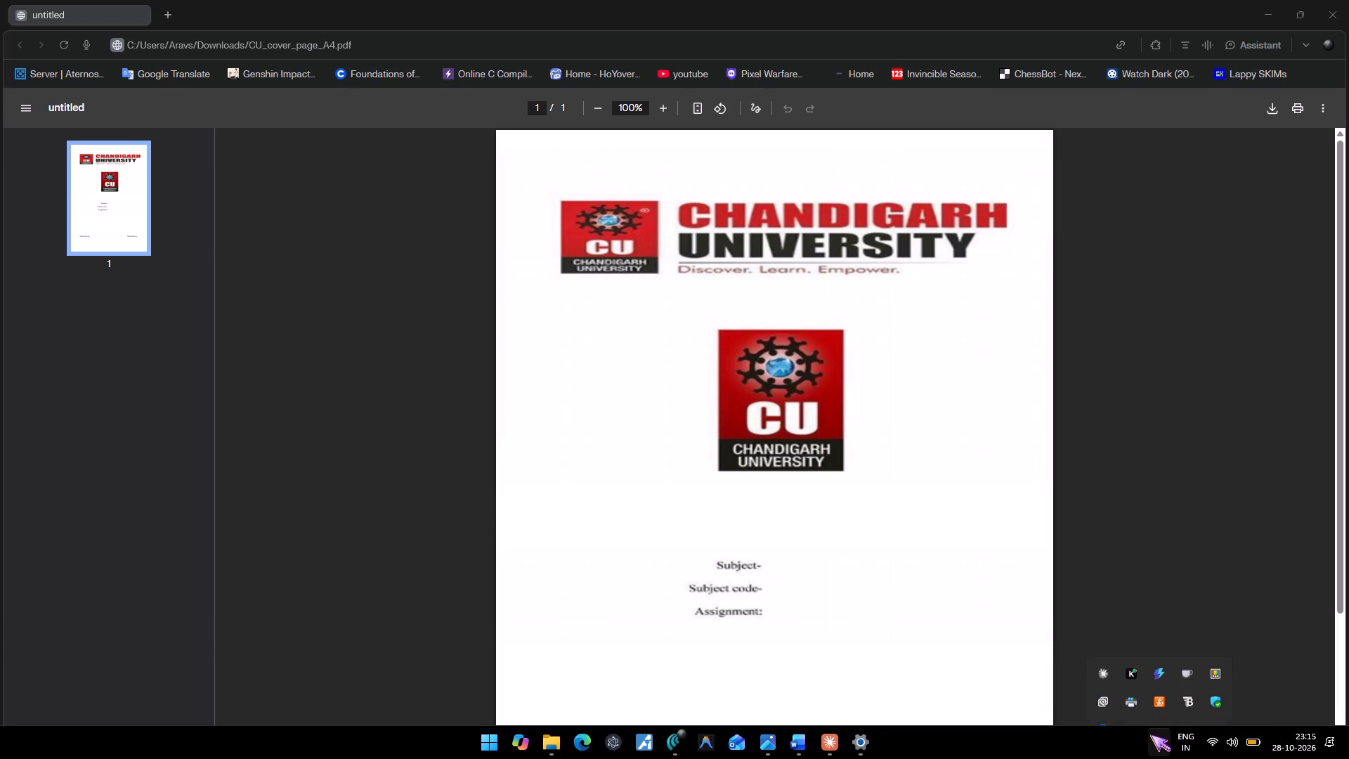
{"action": "double_click", "coordinate": [1128, 673]}
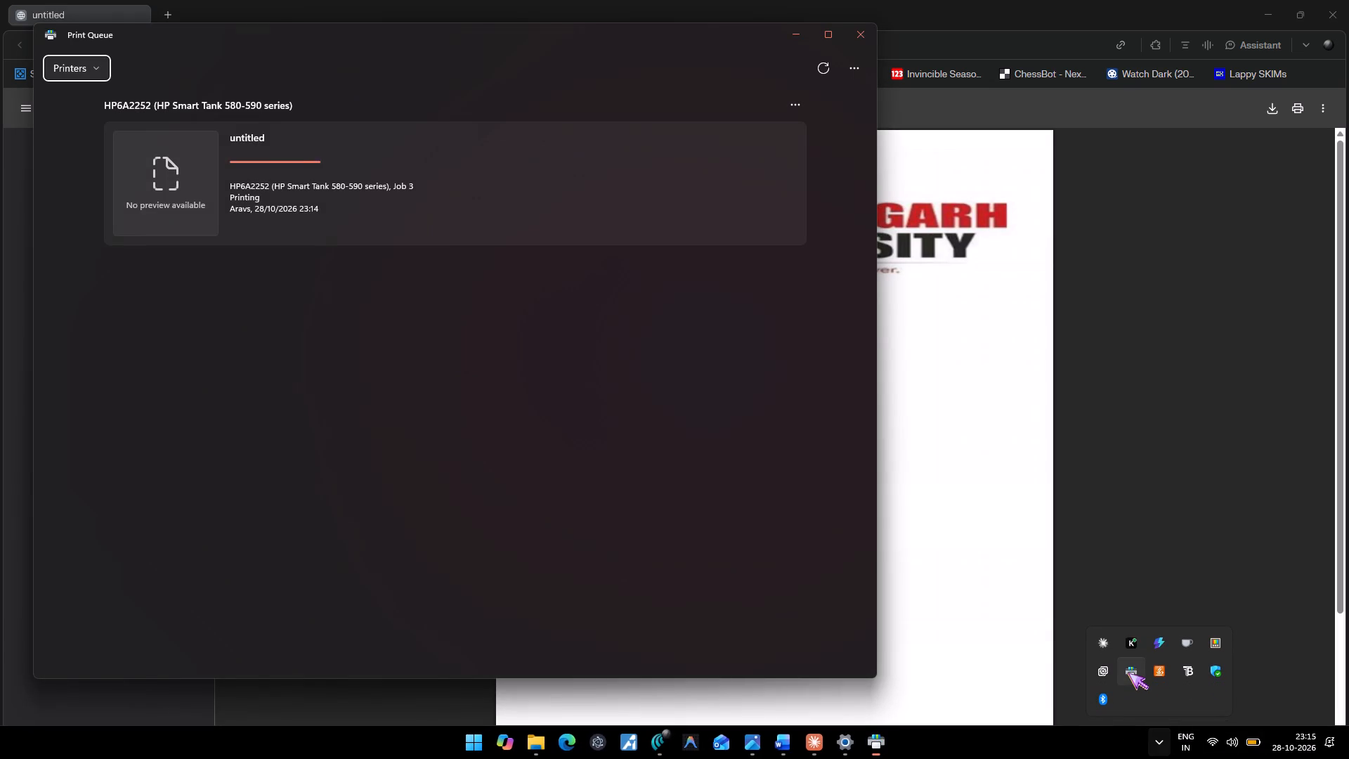
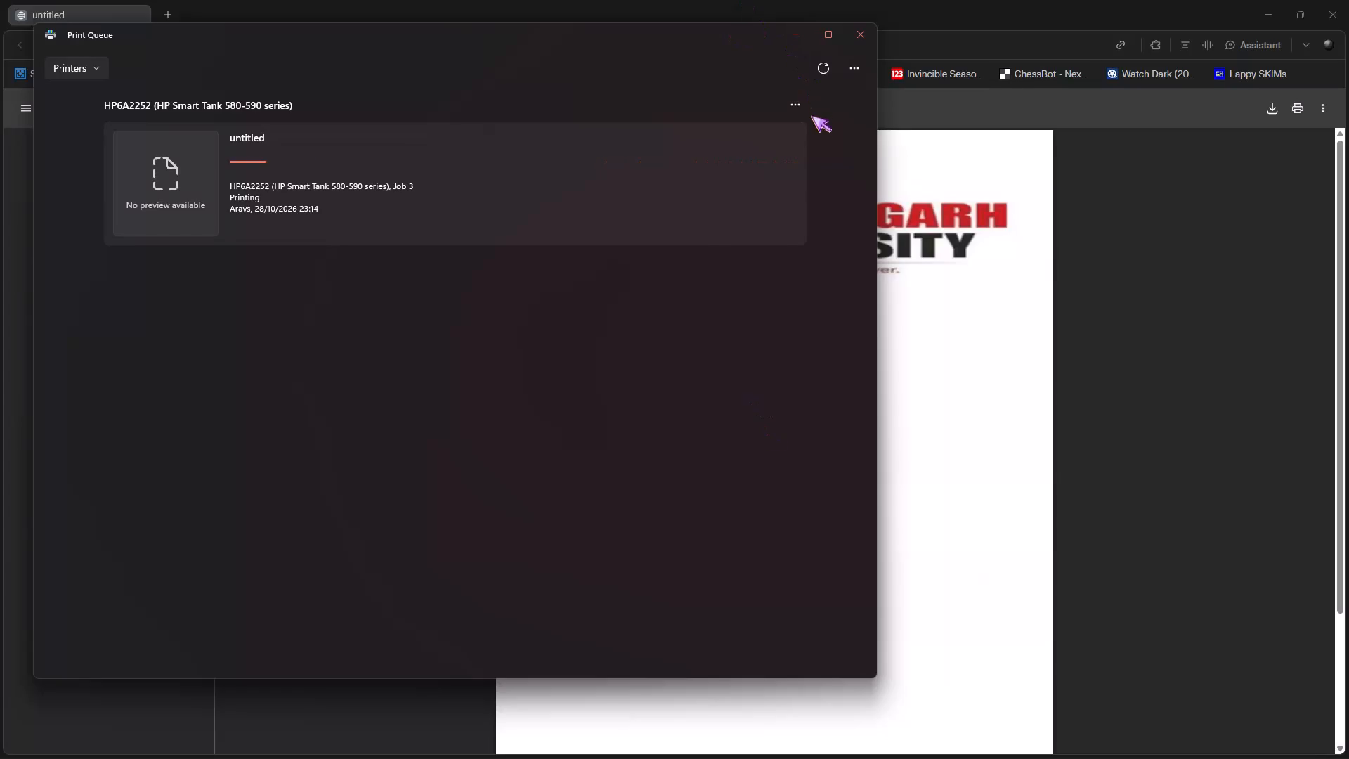
Cancel all jobs in the HP6A2252 print queue, refresh the queue and close it.
{"action": "left_click", "coordinate": [788, 104]}
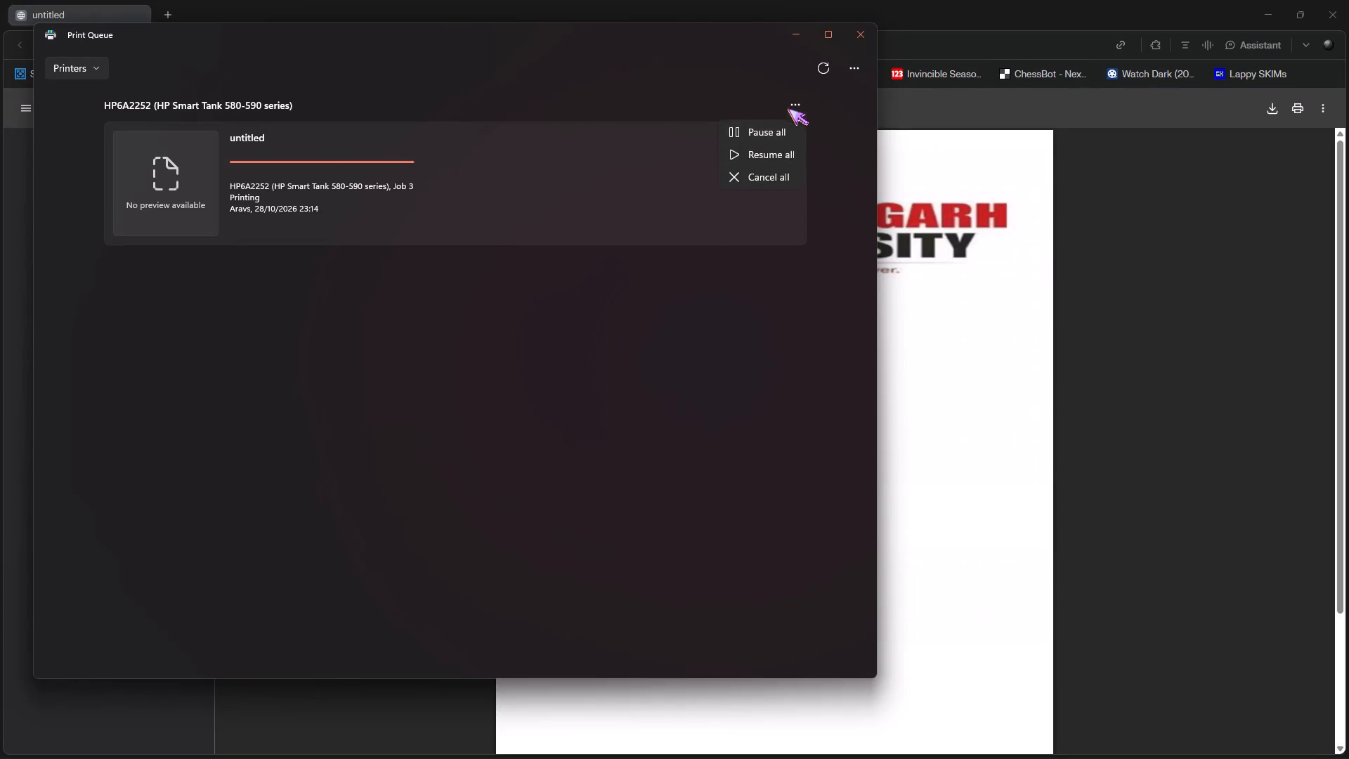
{"action": "left_click", "coordinate": [762, 171]}
{"action": "left_click", "coordinate": [358, 394]}
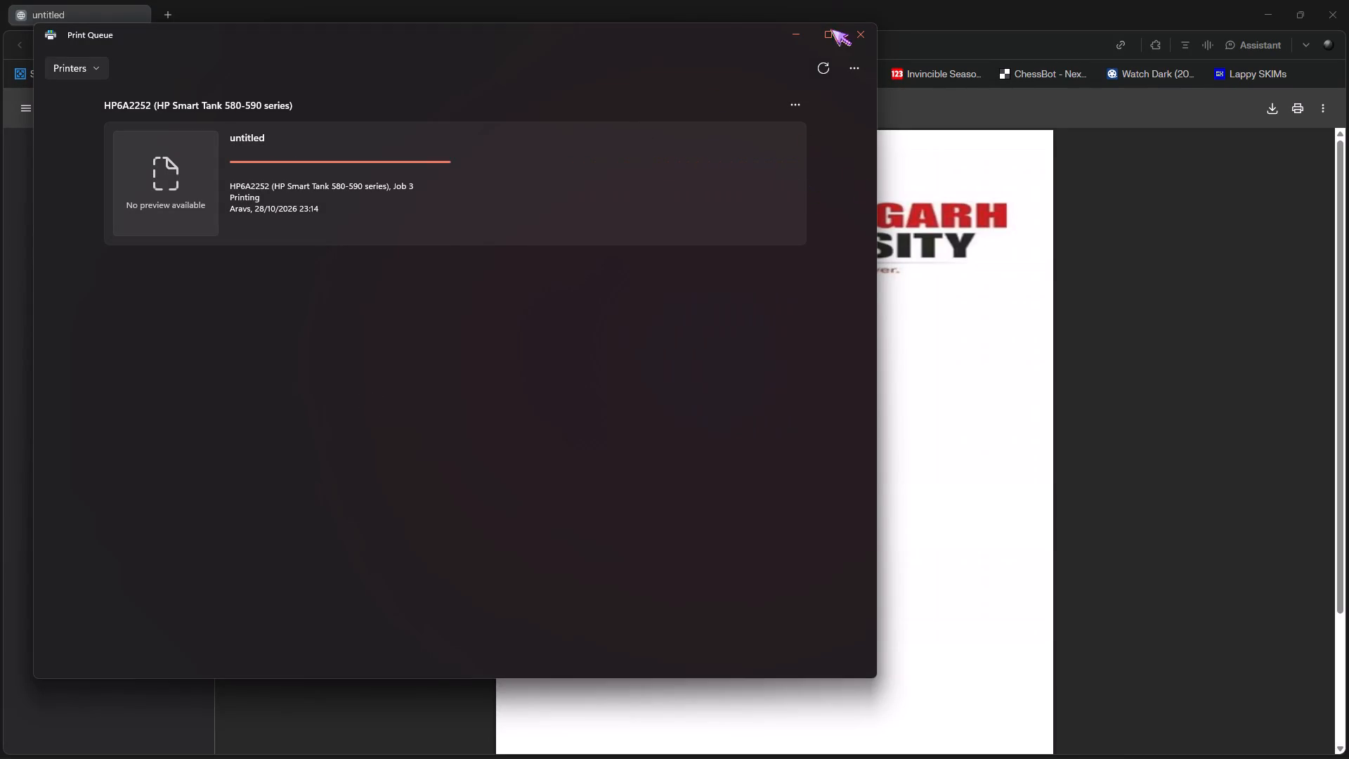
{"action": "left_click", "coordinate": [821, 77]}
{"action": "left_click", "coordinate": [873, 41]}
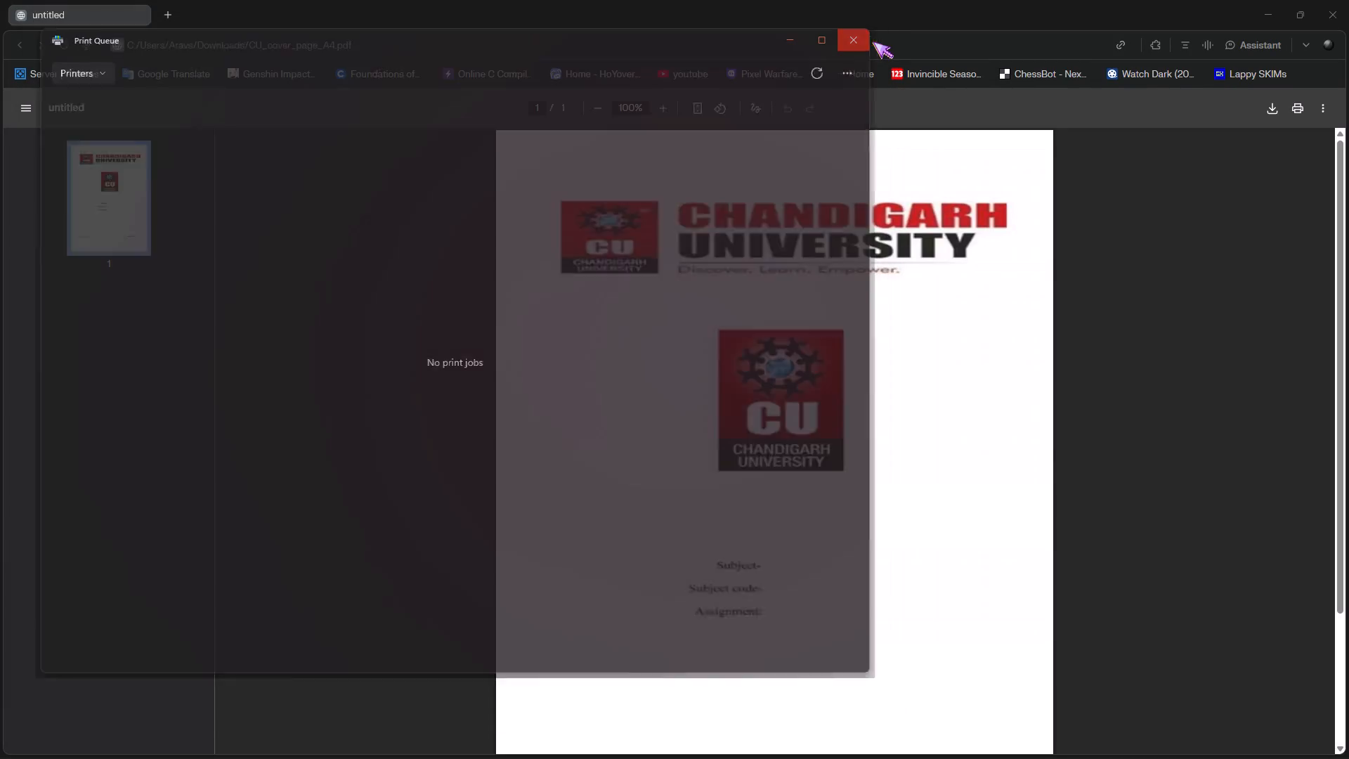
Set up a new print of the cover page PDF with six black-and-white copies on the HP6A2252 printer.
{"action": "key", "text": "ctrl+p"}
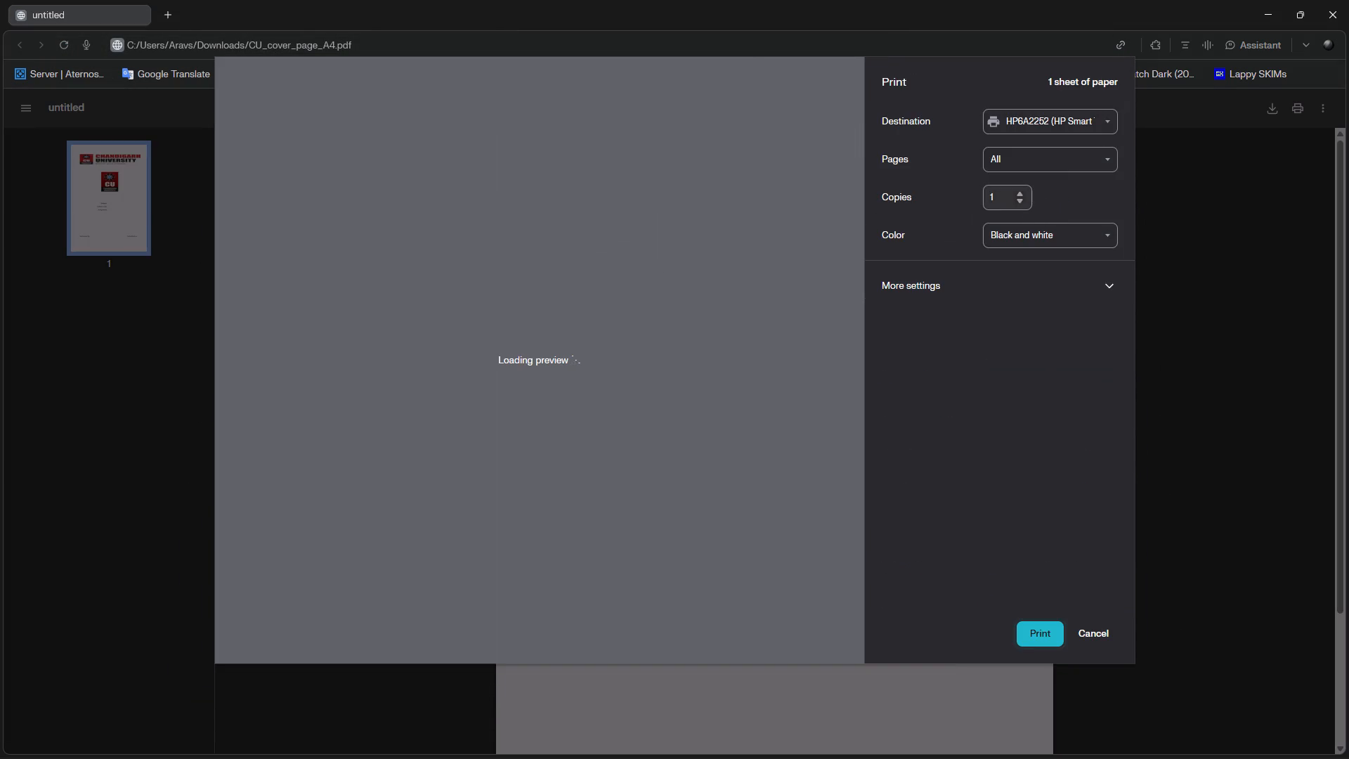
{"action": "left_click", "coordinate": [1005, 201]}
{"action": "double_click", "coordinate": [1005, 201]}
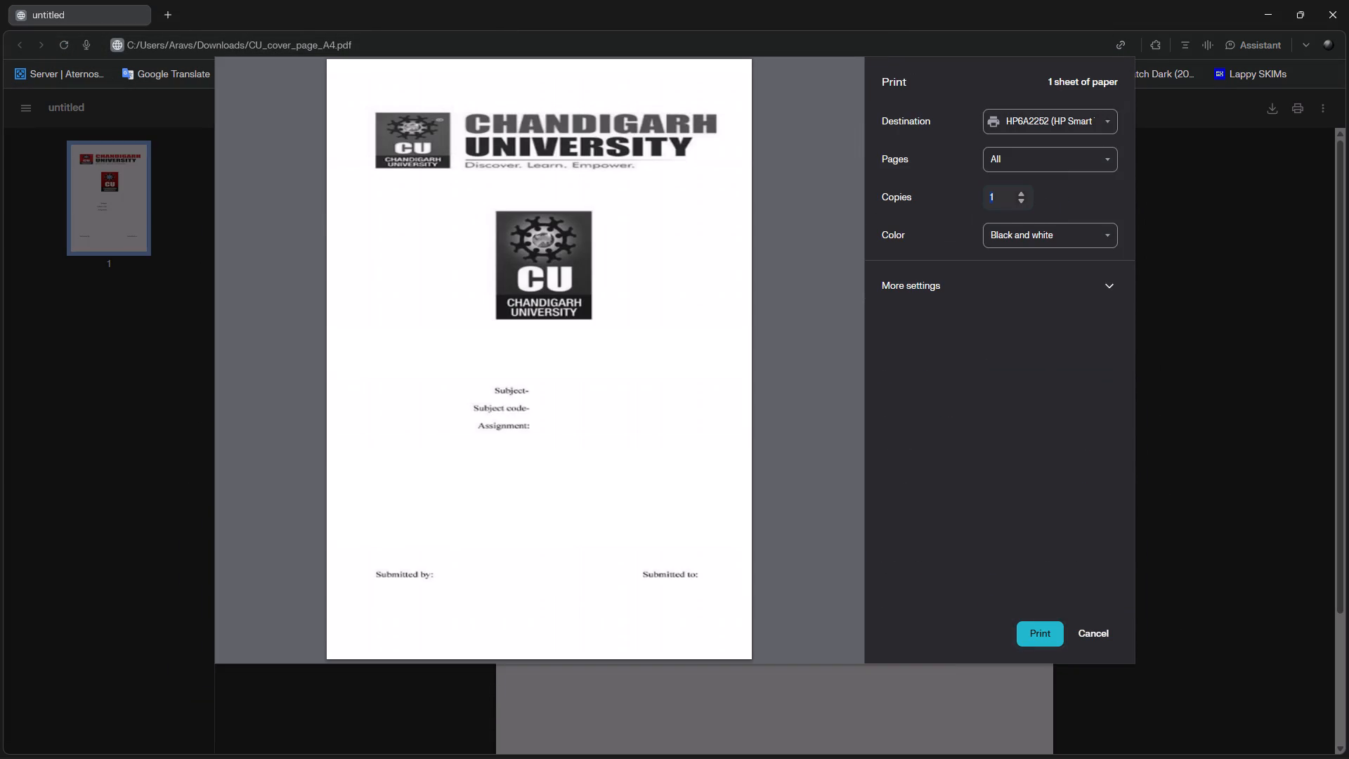
{"action": "key", "text": "6"}
{"action": "left_click", "coordinate": [1052, 162]}
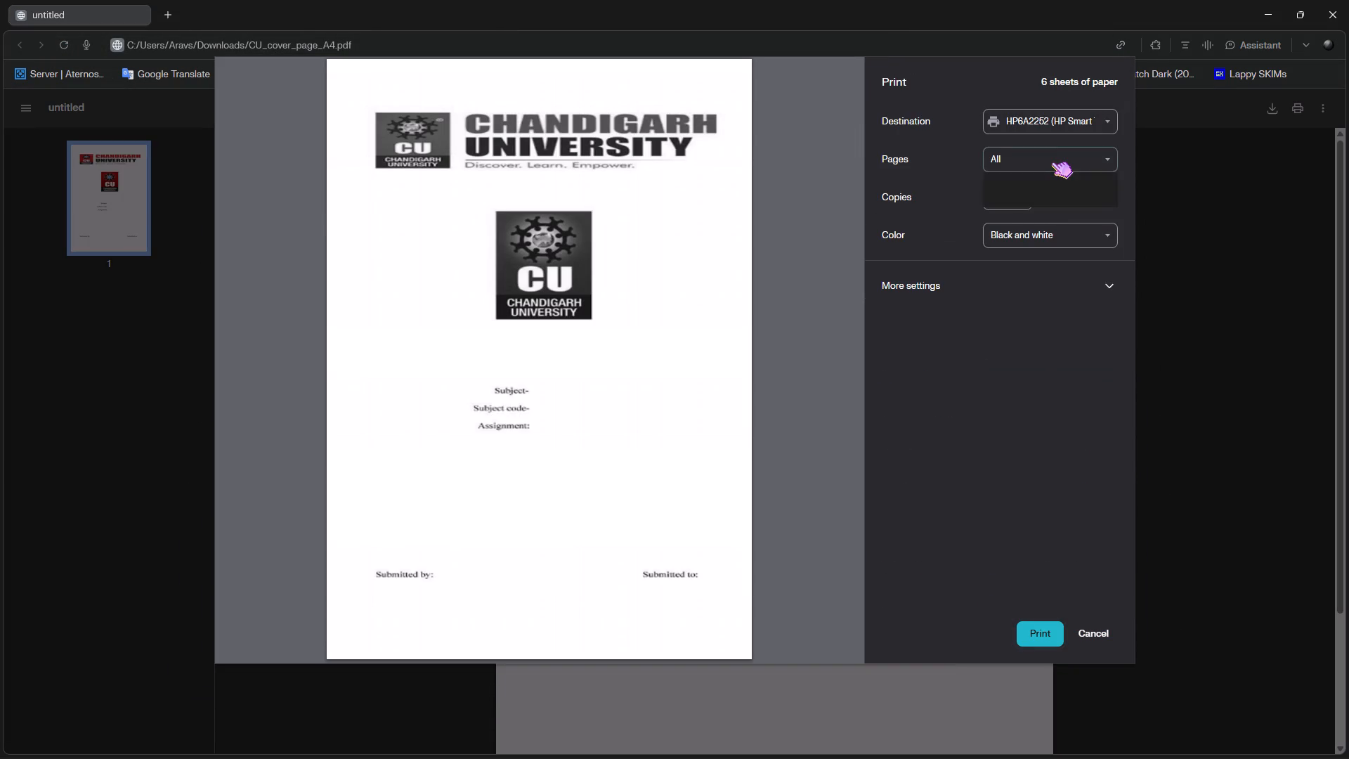
{"action": "left_click", "coordinate": [1052, 162]}
{"action": "left_click", "coordinate": [1072, 123]}
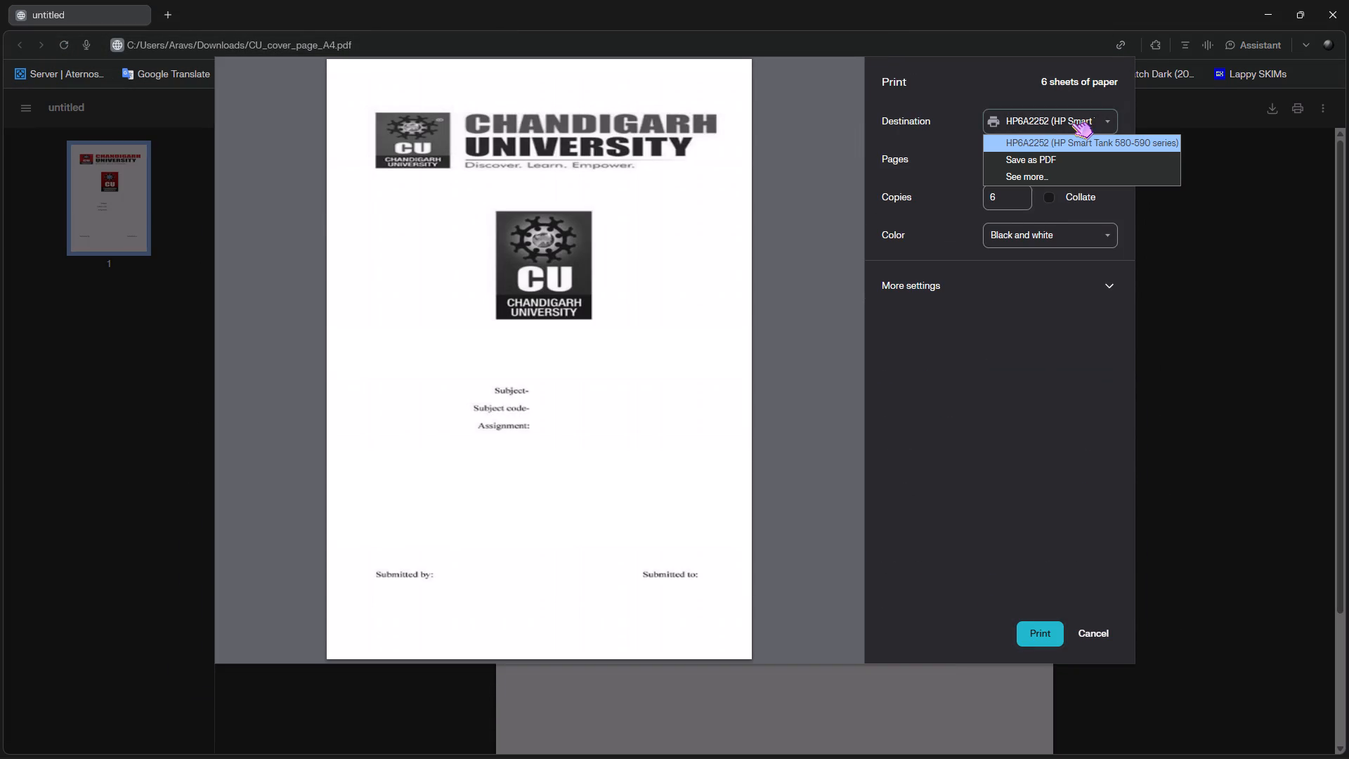
{"action": "left_click", "coordinate": [1072, 123]}
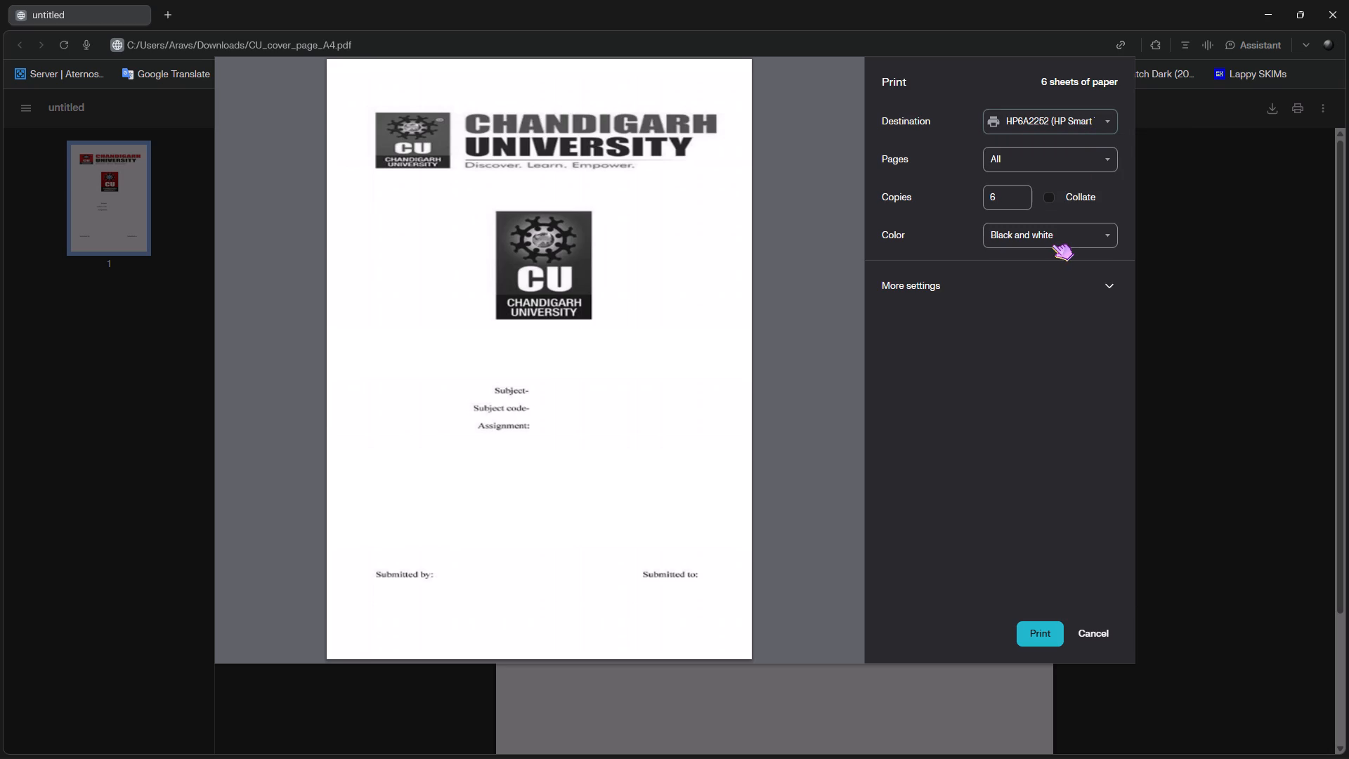
{"action": "left_click", "coordinate": [1053, 245]}
{"action": "left_click_drag", "start_coordinate": [1064, 239], "coordinate": [1069, 293]}
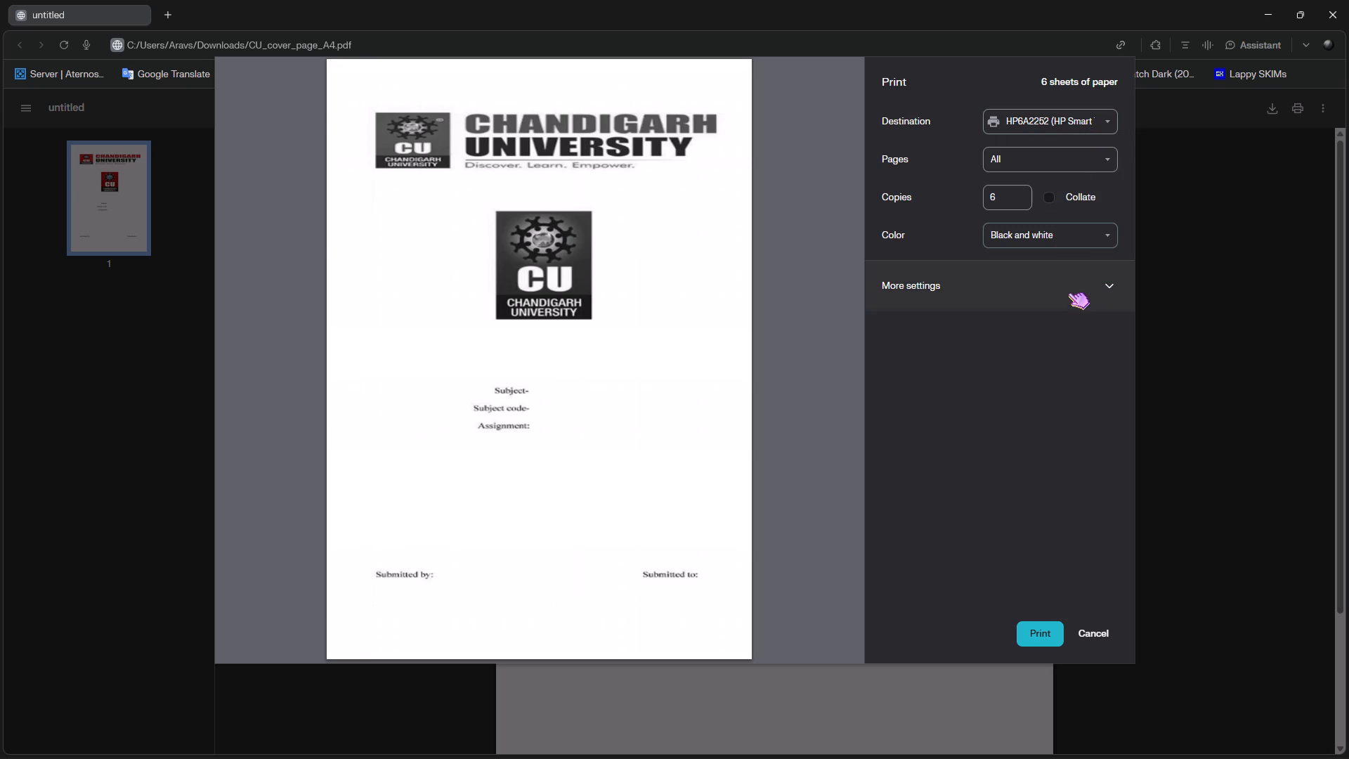
Set the print quality to 600 dpi and send the cover page job to the printer.
{"action": "left_click", "coordinate": [1069, 293]}
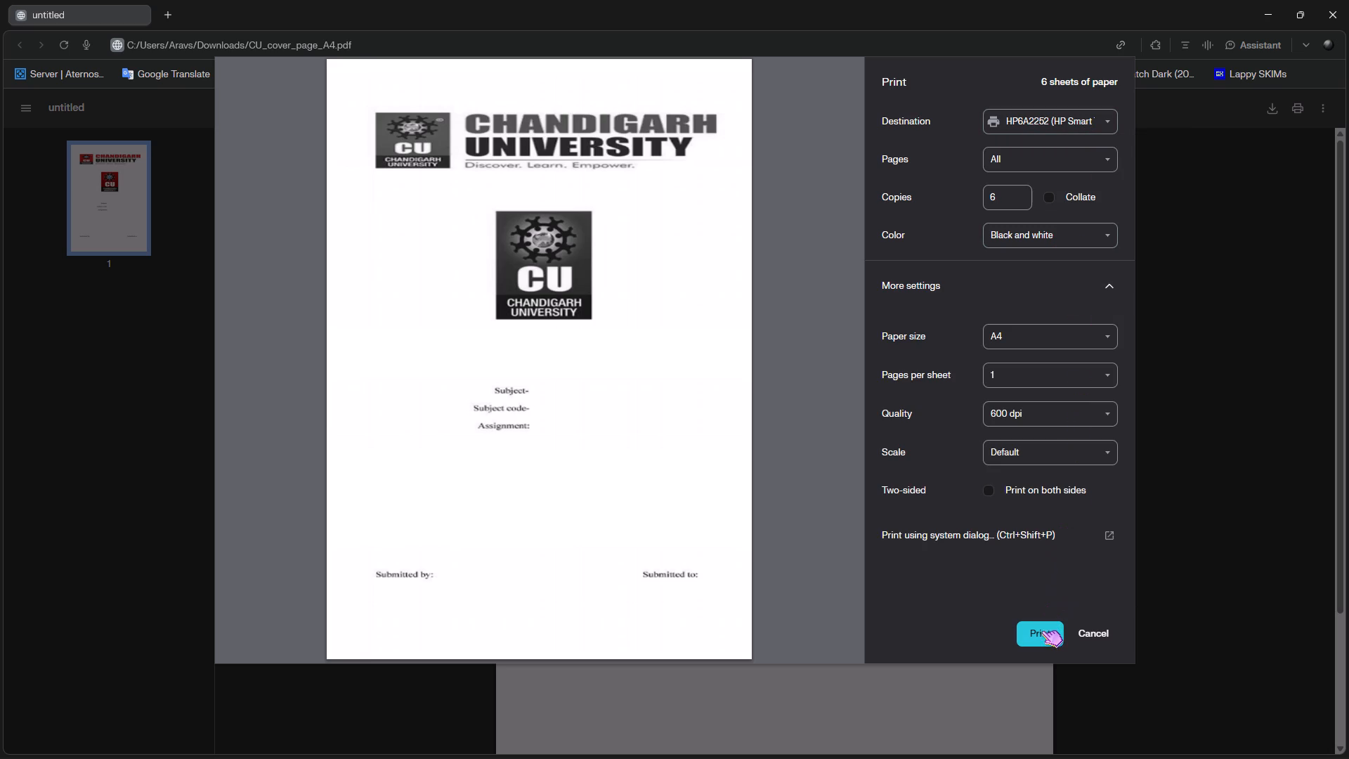
{"action": "left_click", "coordinate": [1034, 415]}
{"action": "left_click", "coordinate": [1034, 472]}
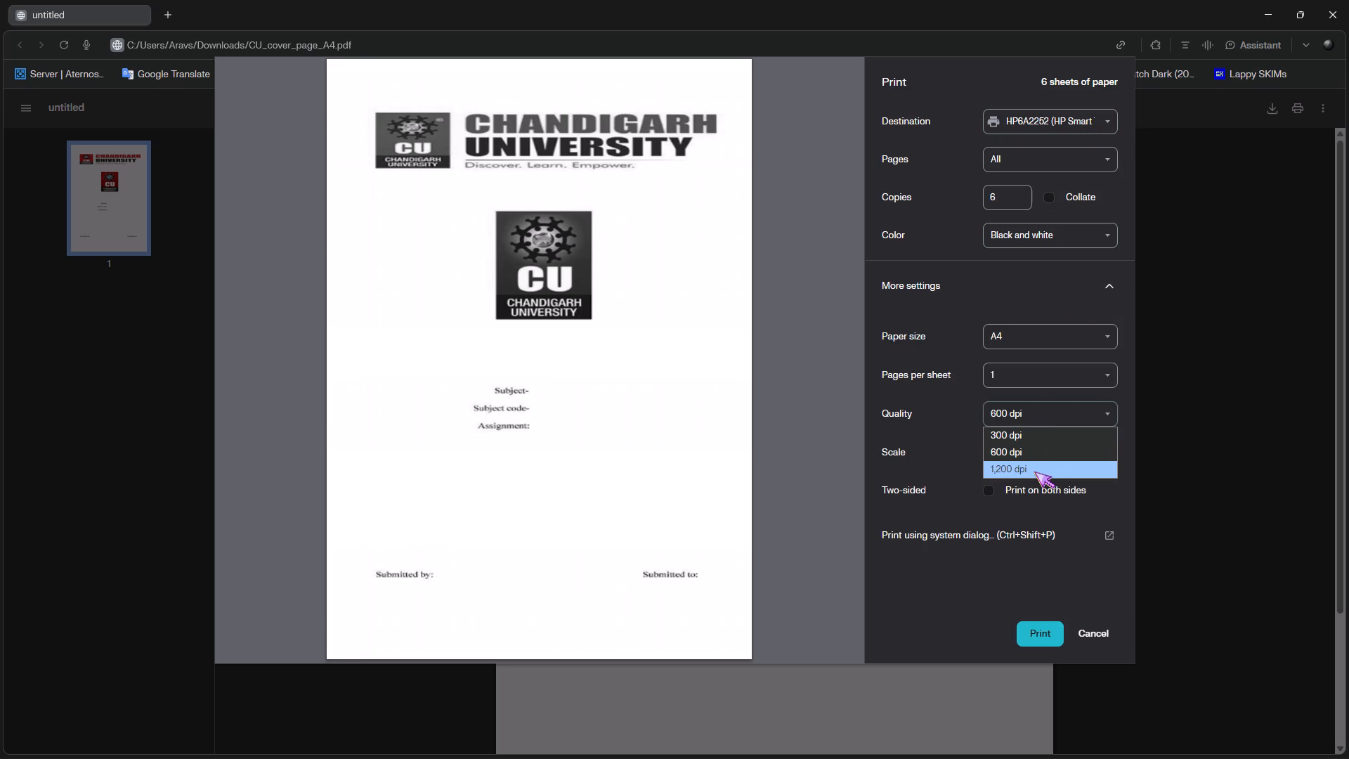
{"action": "left_click", "coordinate": [1031, 411]}
{"action": "left_click", "coordinate": [1031, 453]}
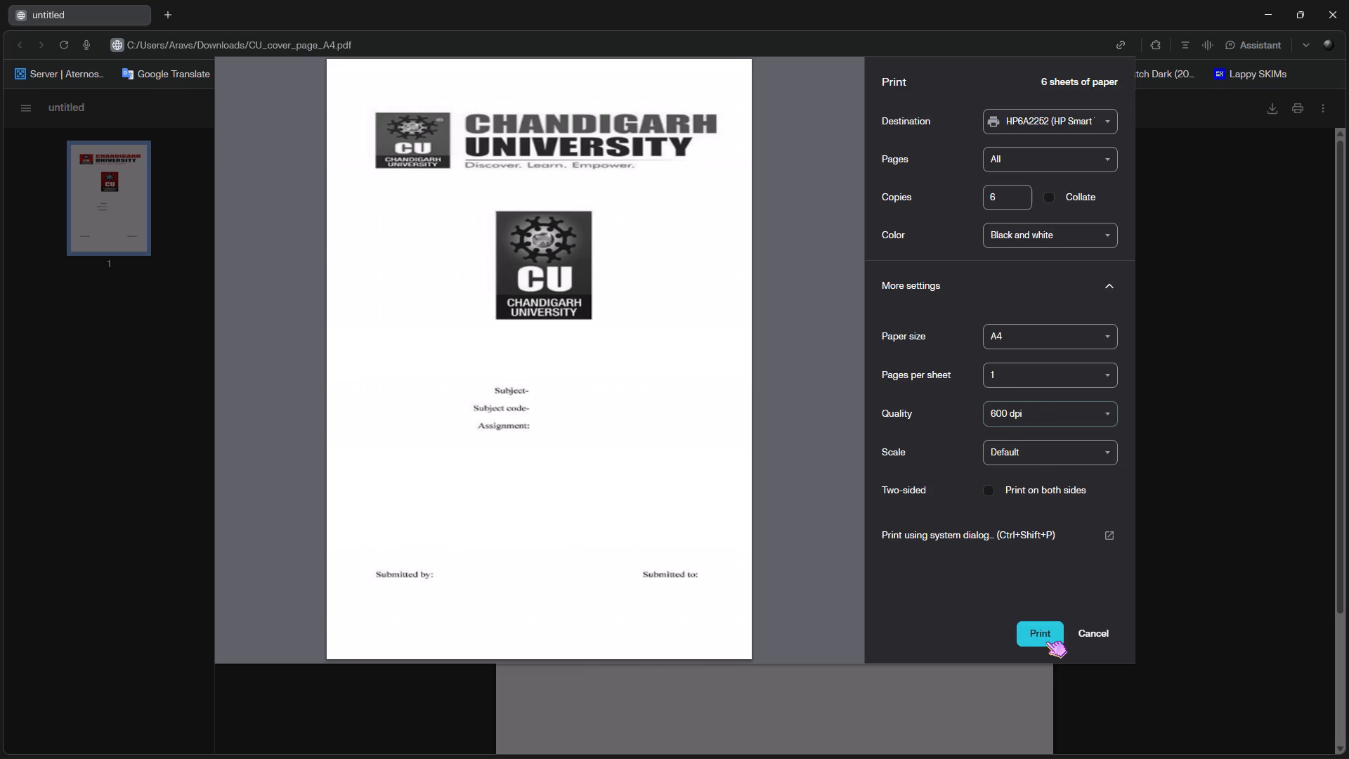
{"action": "left_click", "coordinate": [1046, 642]}
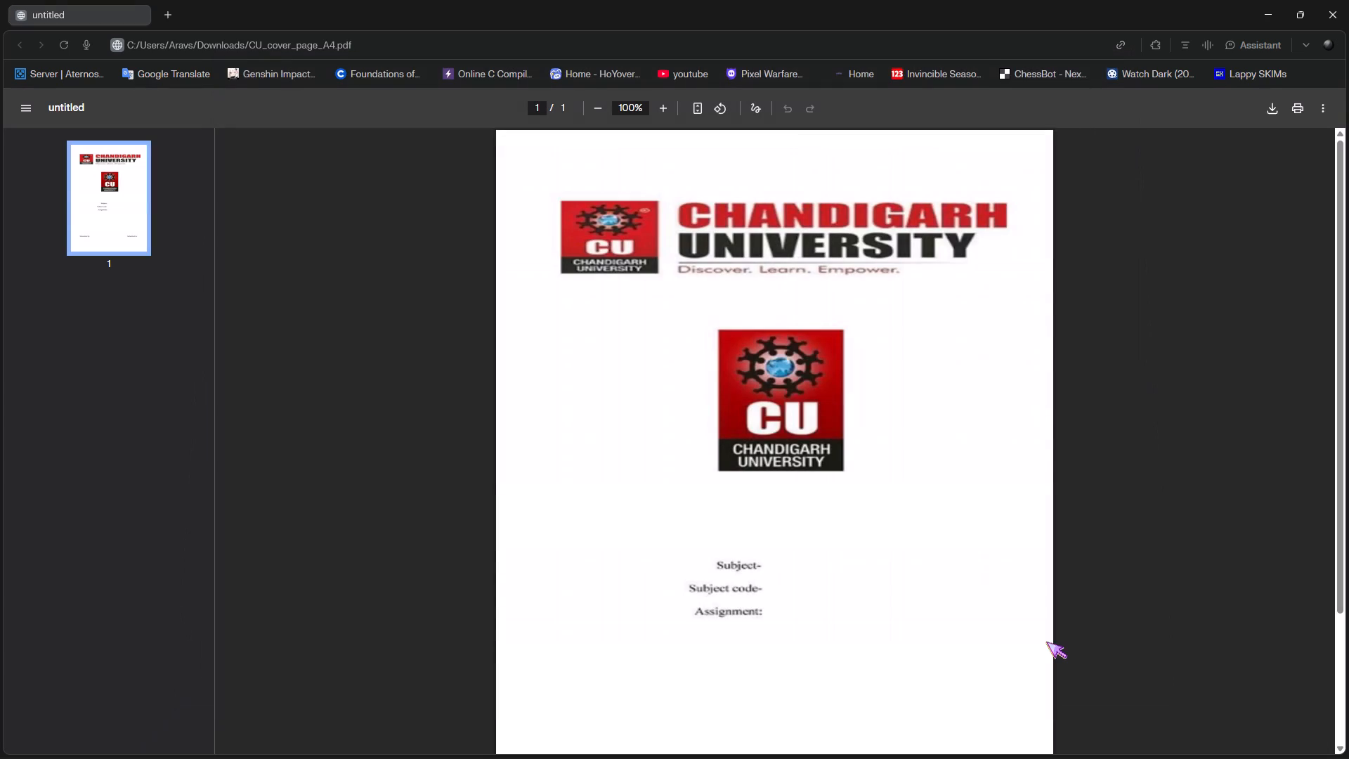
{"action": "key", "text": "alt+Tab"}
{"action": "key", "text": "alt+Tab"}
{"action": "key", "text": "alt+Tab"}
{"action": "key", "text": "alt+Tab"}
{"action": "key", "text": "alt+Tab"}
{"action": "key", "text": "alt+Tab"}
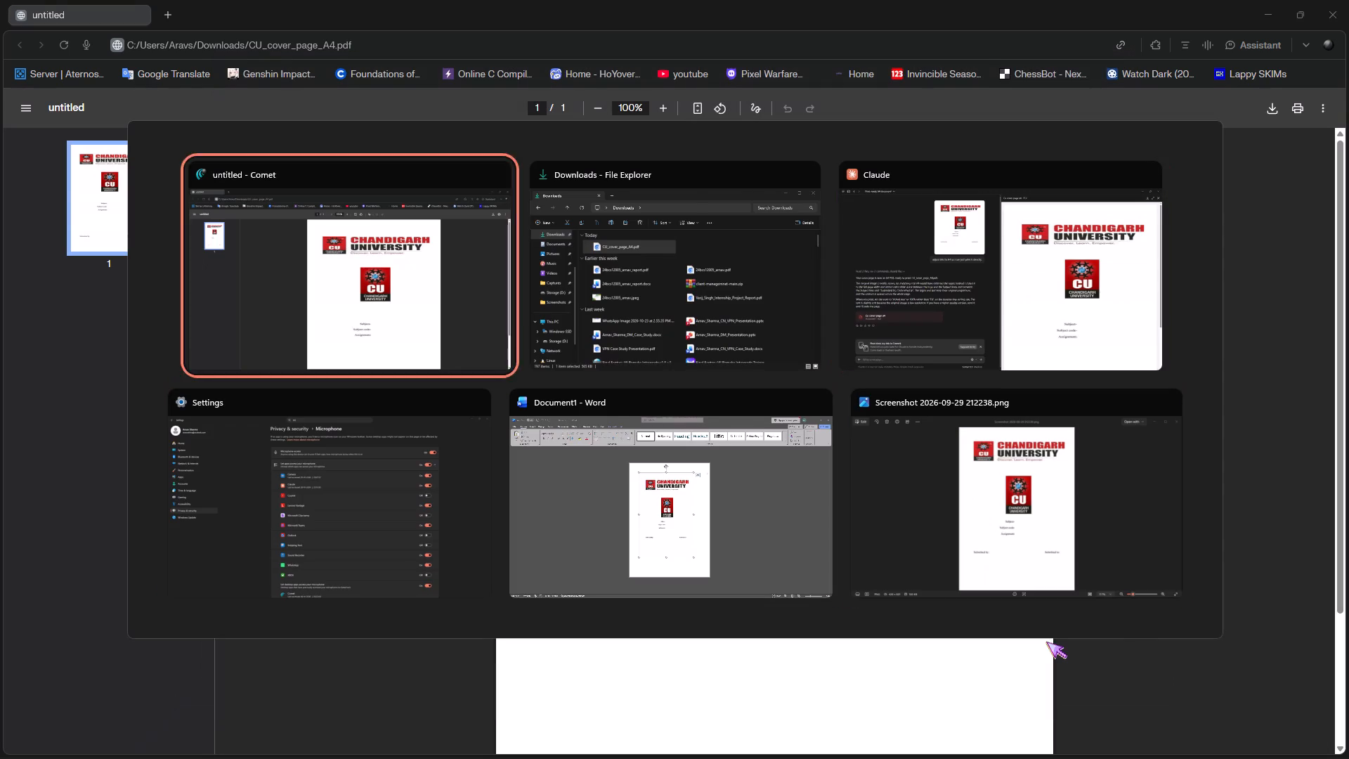
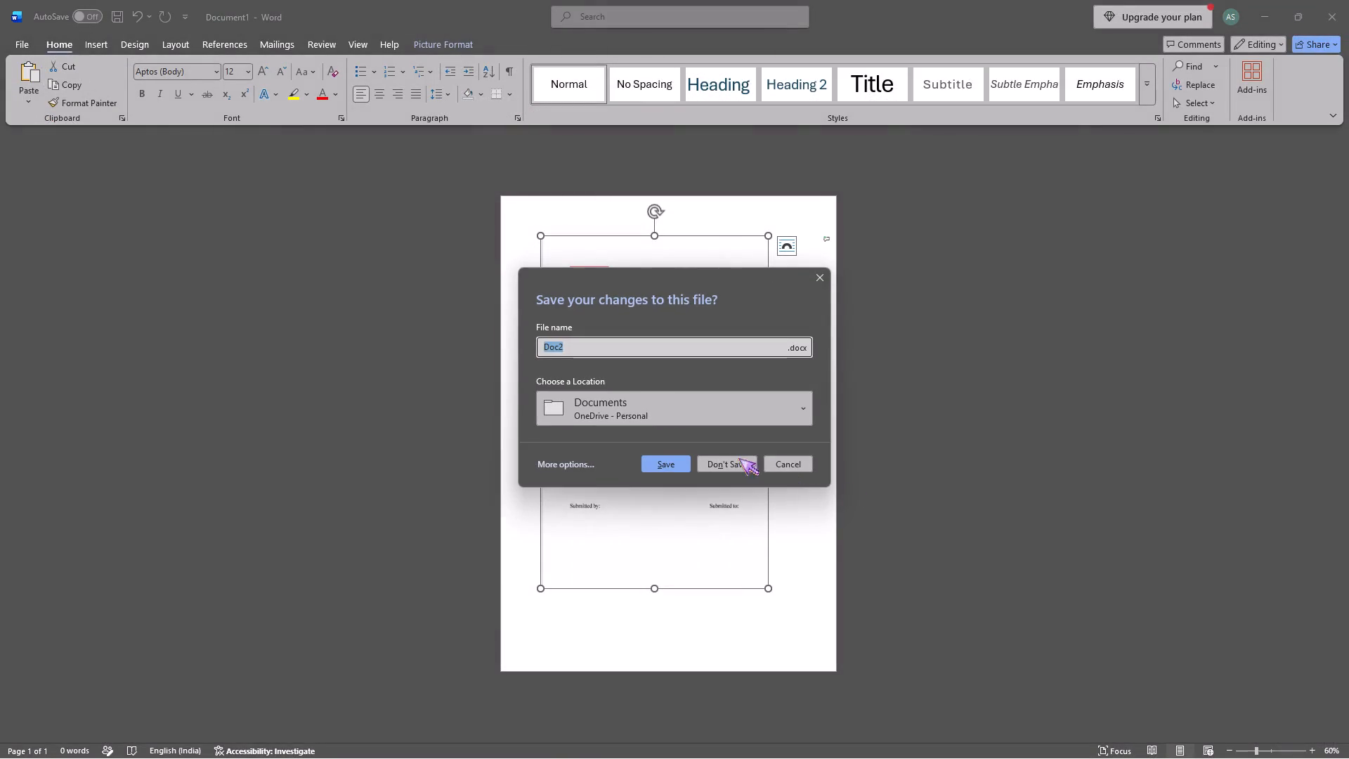
{"action": "left_click", "coordinate": [722, 459]}
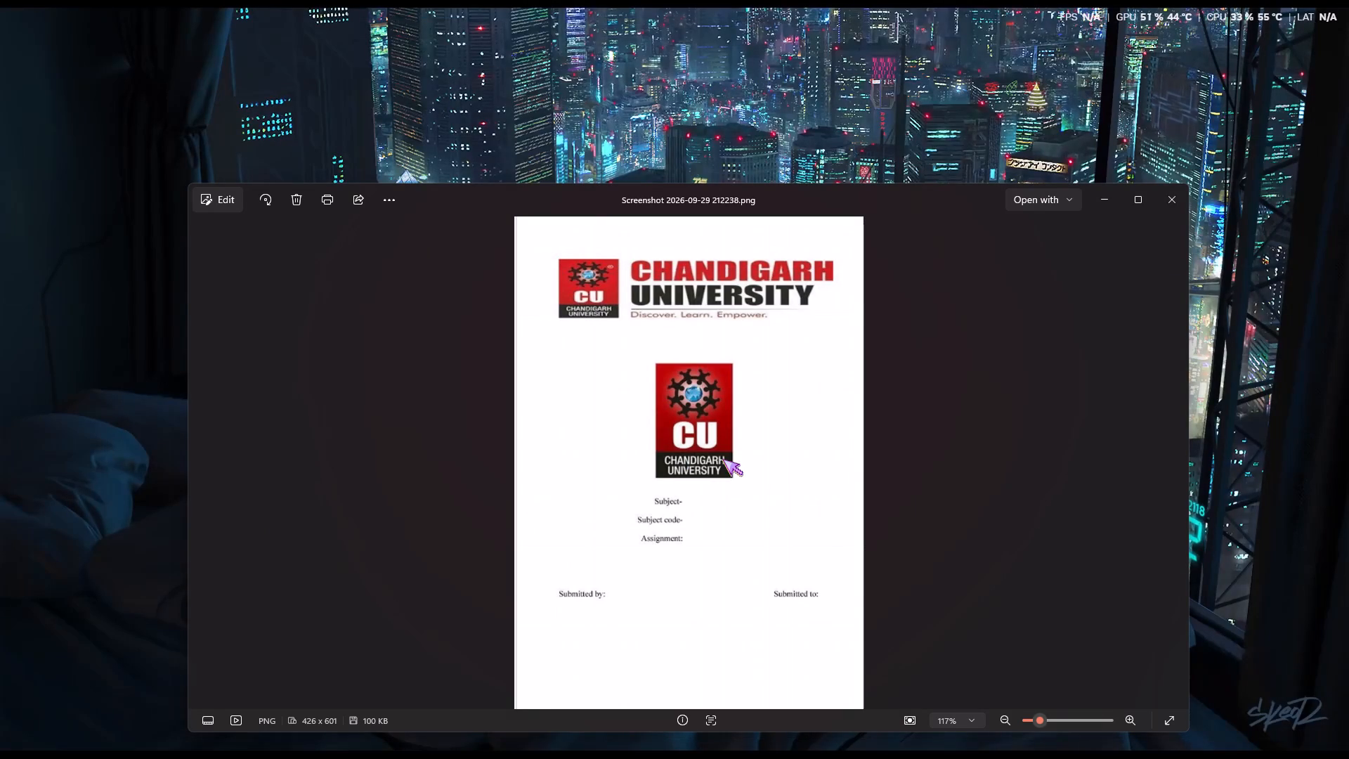
{"action": "left_click", "coordinate": [1161, 197]}
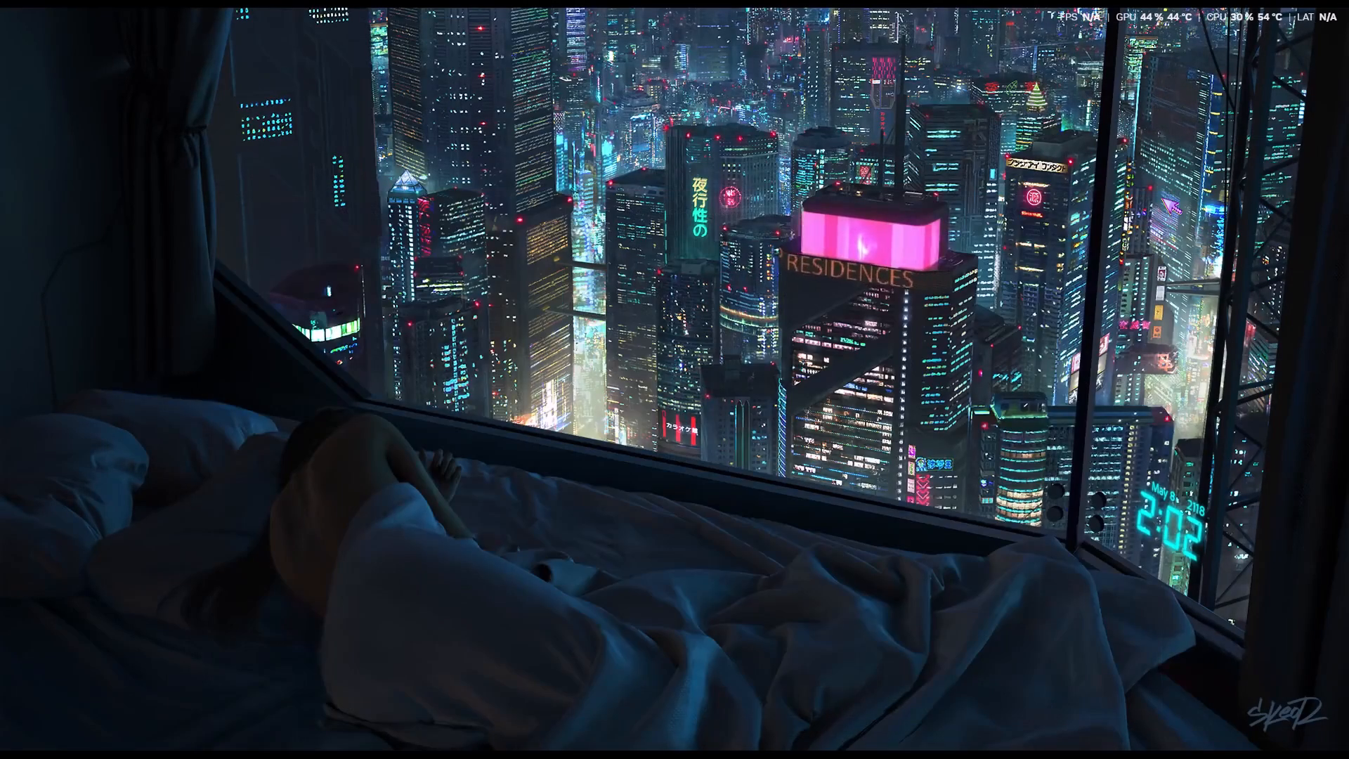
Open the user's temporary files folder by running %temp%.
{"action": "key", "text": "super+r"}
{"action": "key", "text": "Return"}
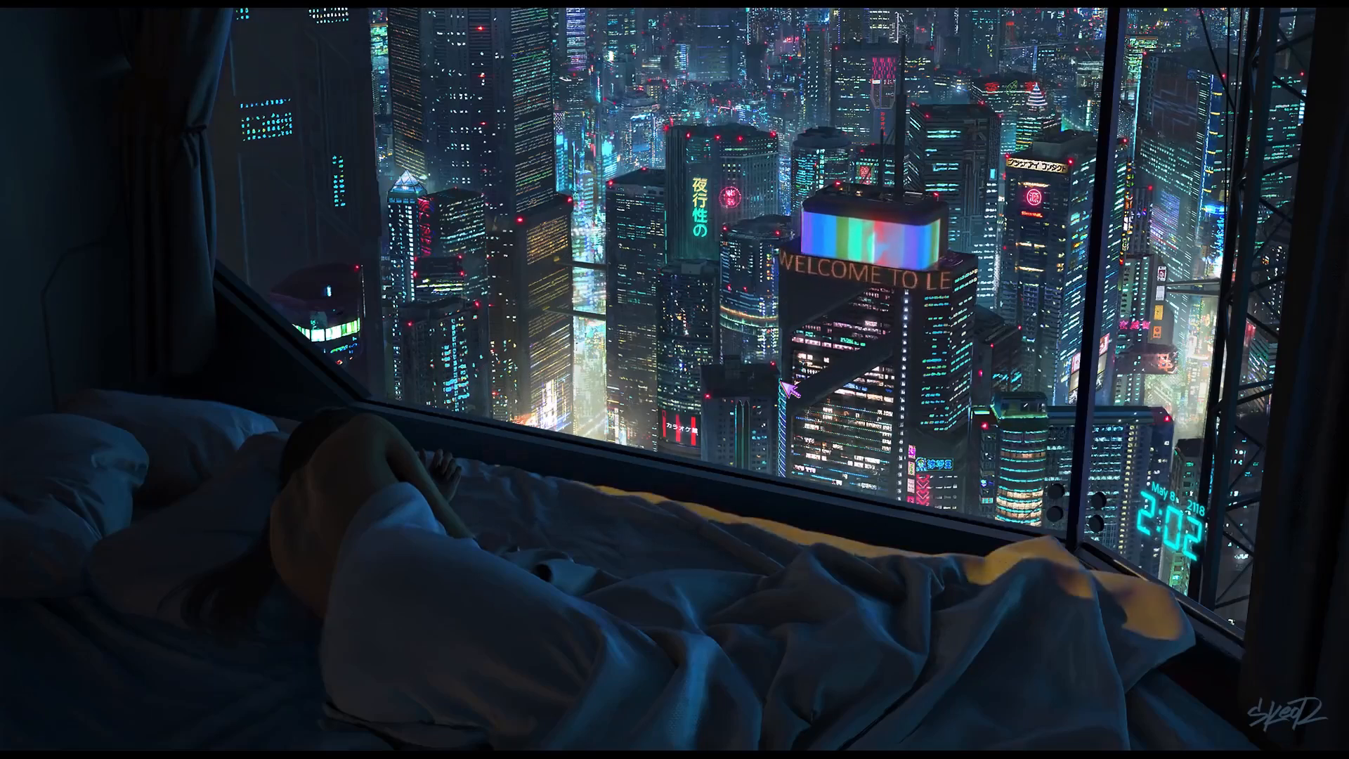
{"action": "key", "text": "super+r"}
{"action": "left_click", "coordinate": [259, 681]}
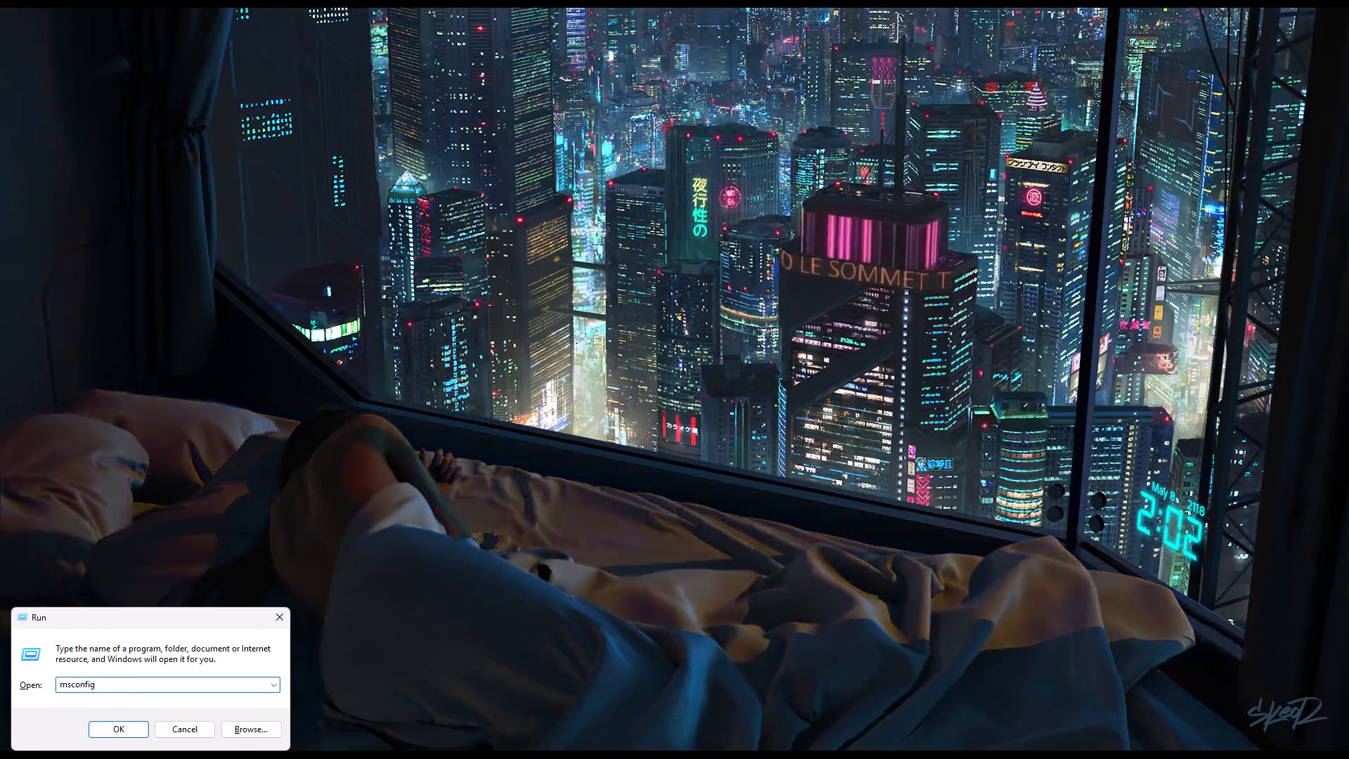
{"action": "left_click", "coordinate": [273, 682]}
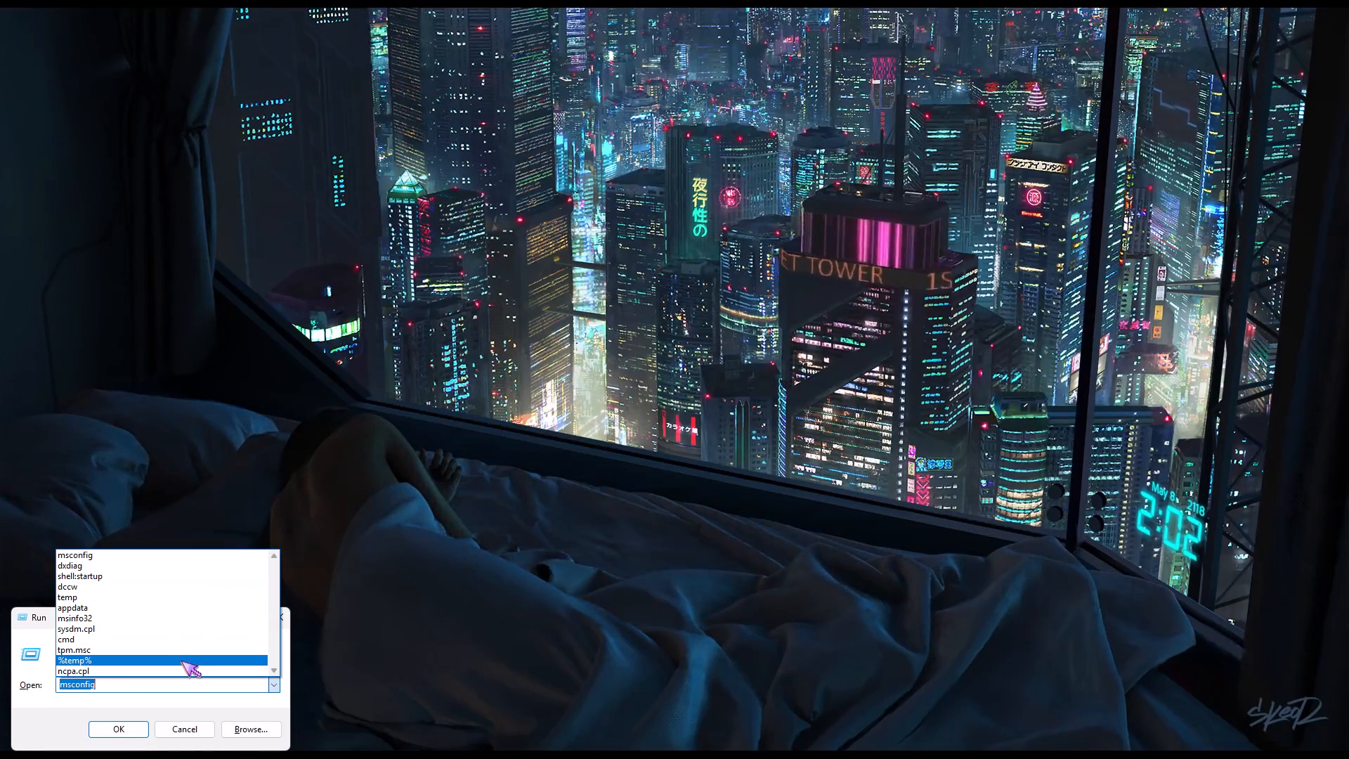
{"action": "left_click", "coordinate": [180, 660]}
{"action": "key", "text": "Return"}
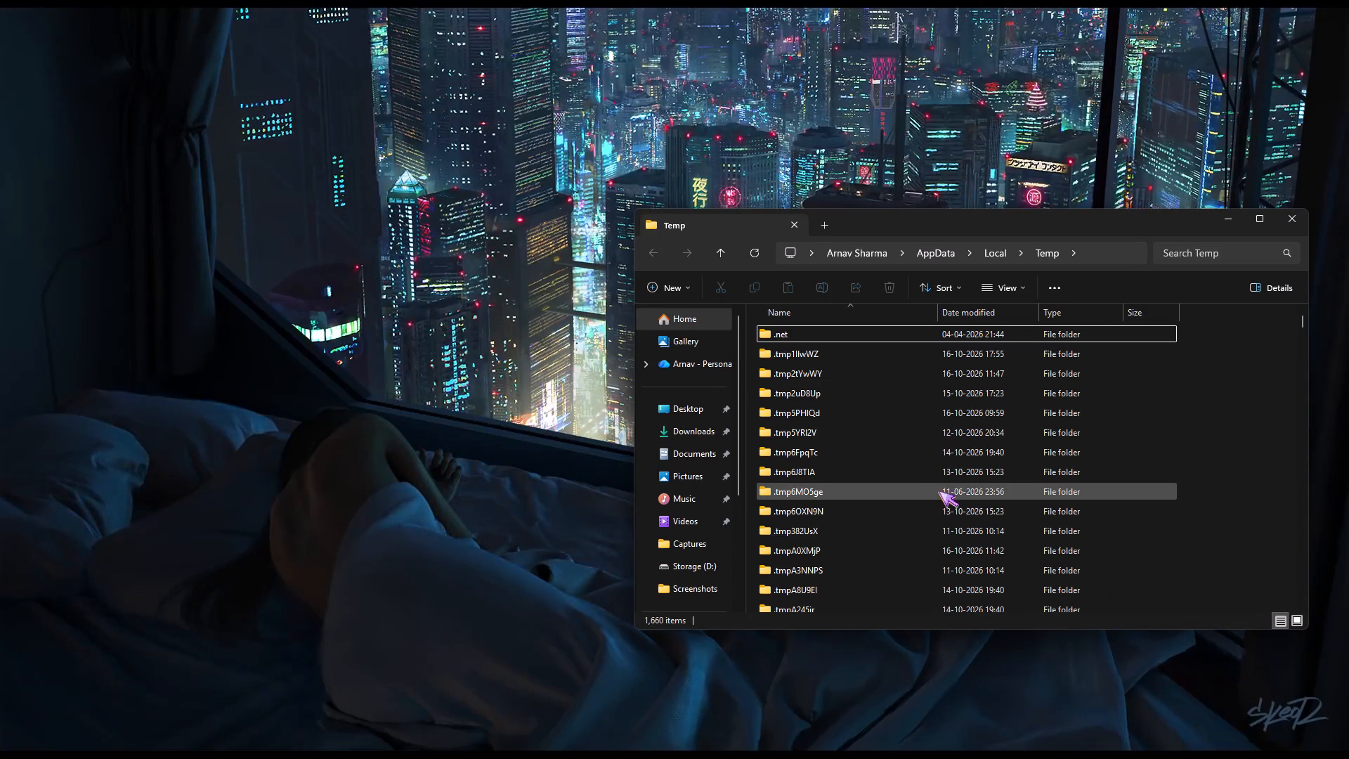
Permanently delete all items in the Temp folder, skipping all files in use, and cancel the remainder of the deletion.
{"action": "key", "text": "a"}
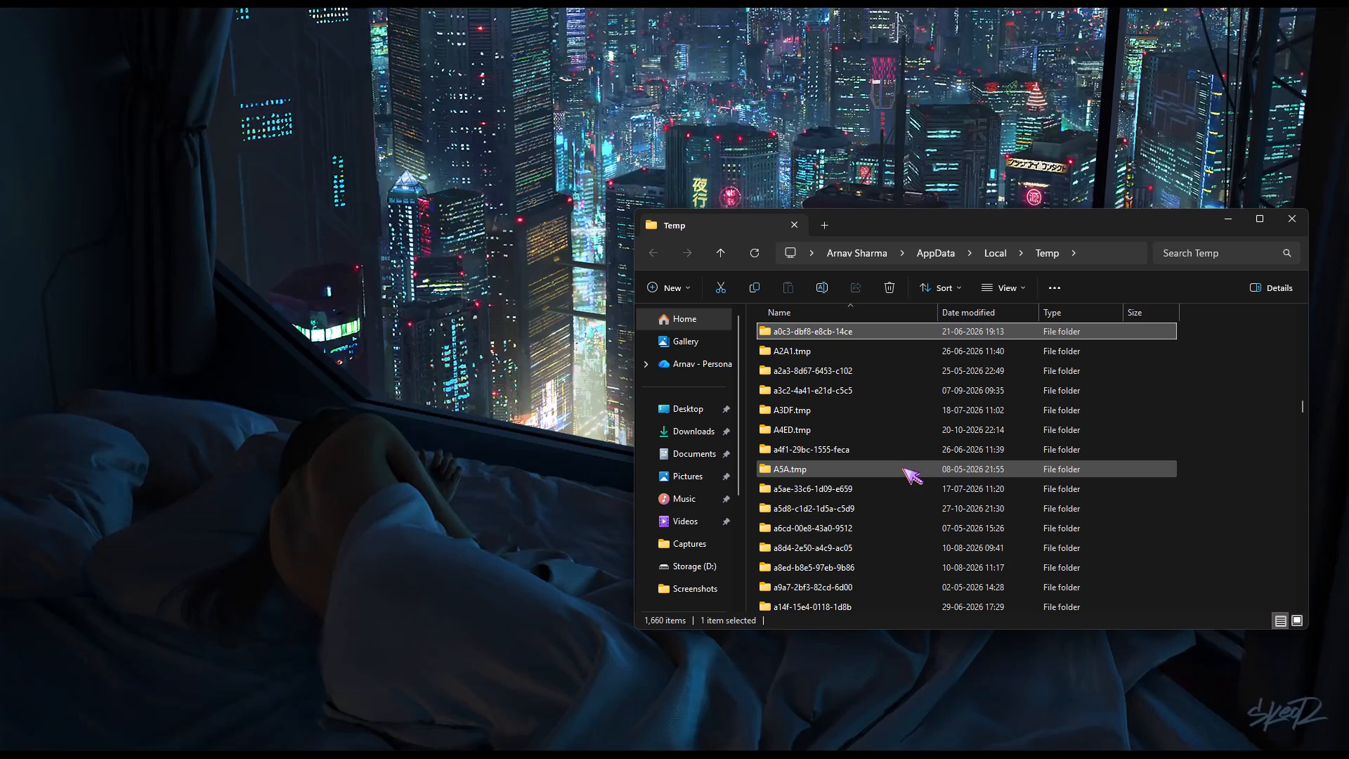
{"action": "key", "text": "ctrl+a"}
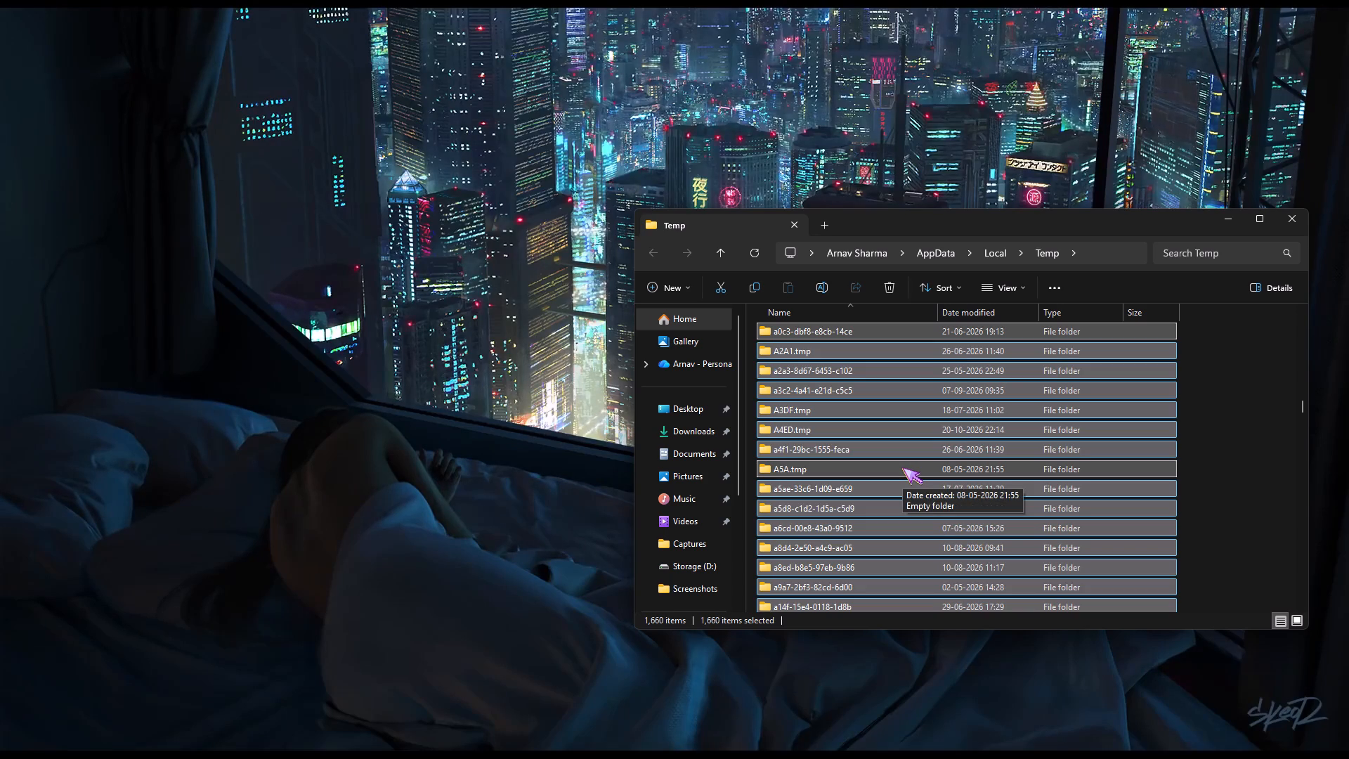
{"action": "key", "text": "shift+Delete"}
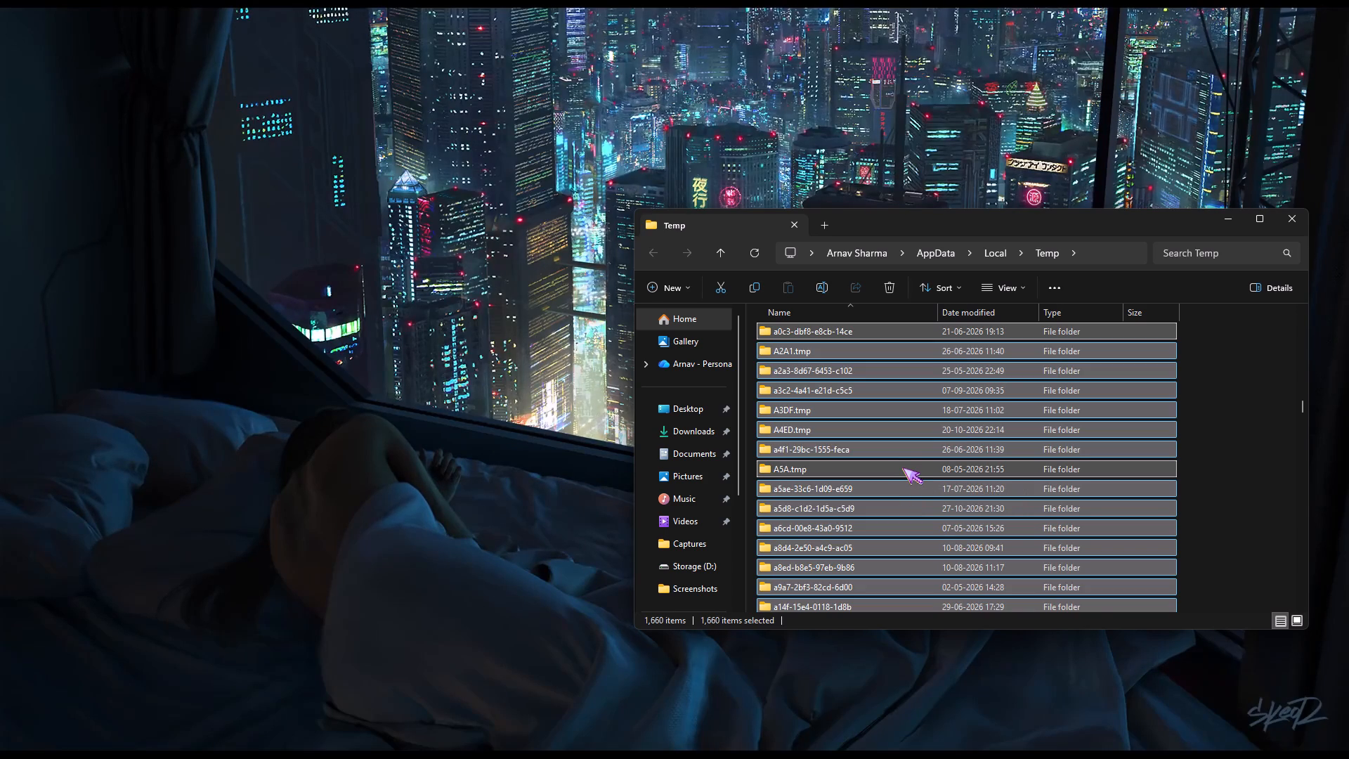
{"action": "key", "text": "Return"}
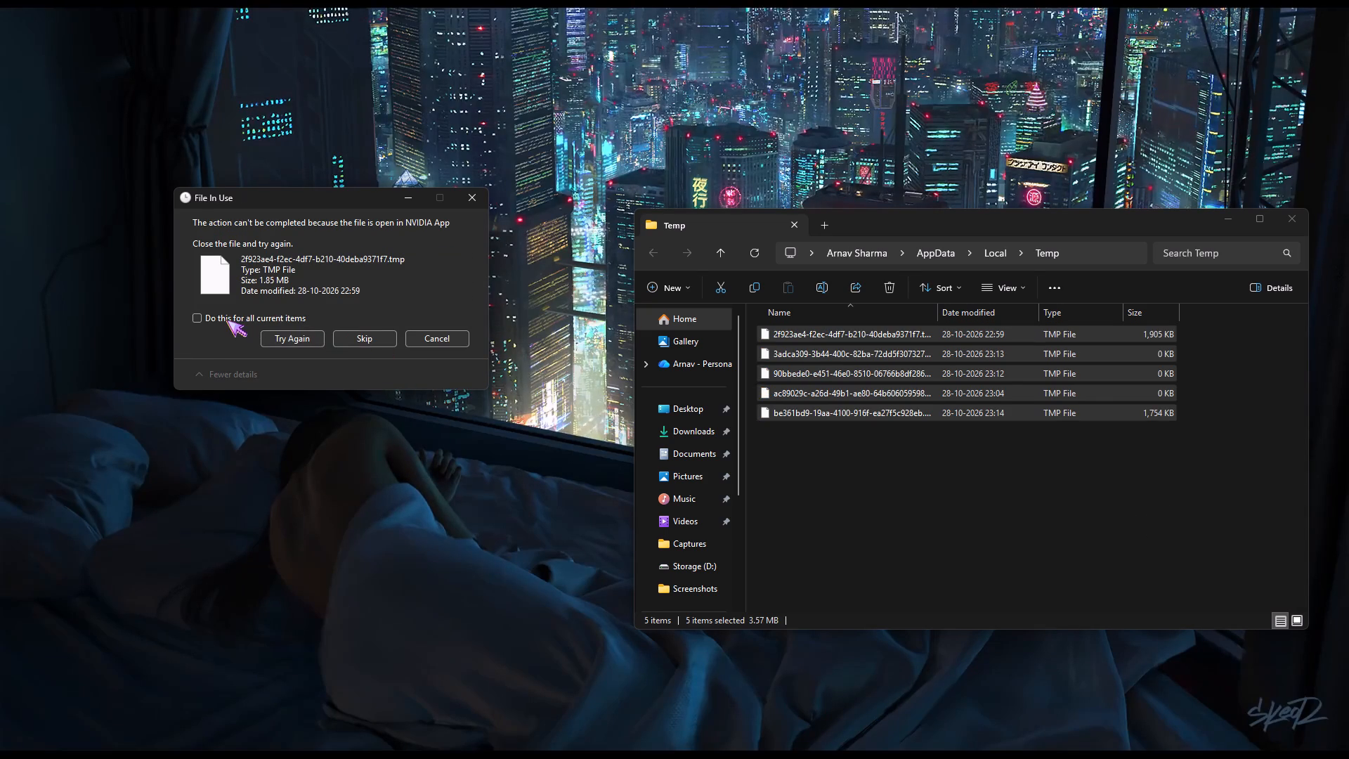
{"action": "left_click", "coordinate": [226, 320]}
{"action": "left_click", "coordinate": [373, 339]}
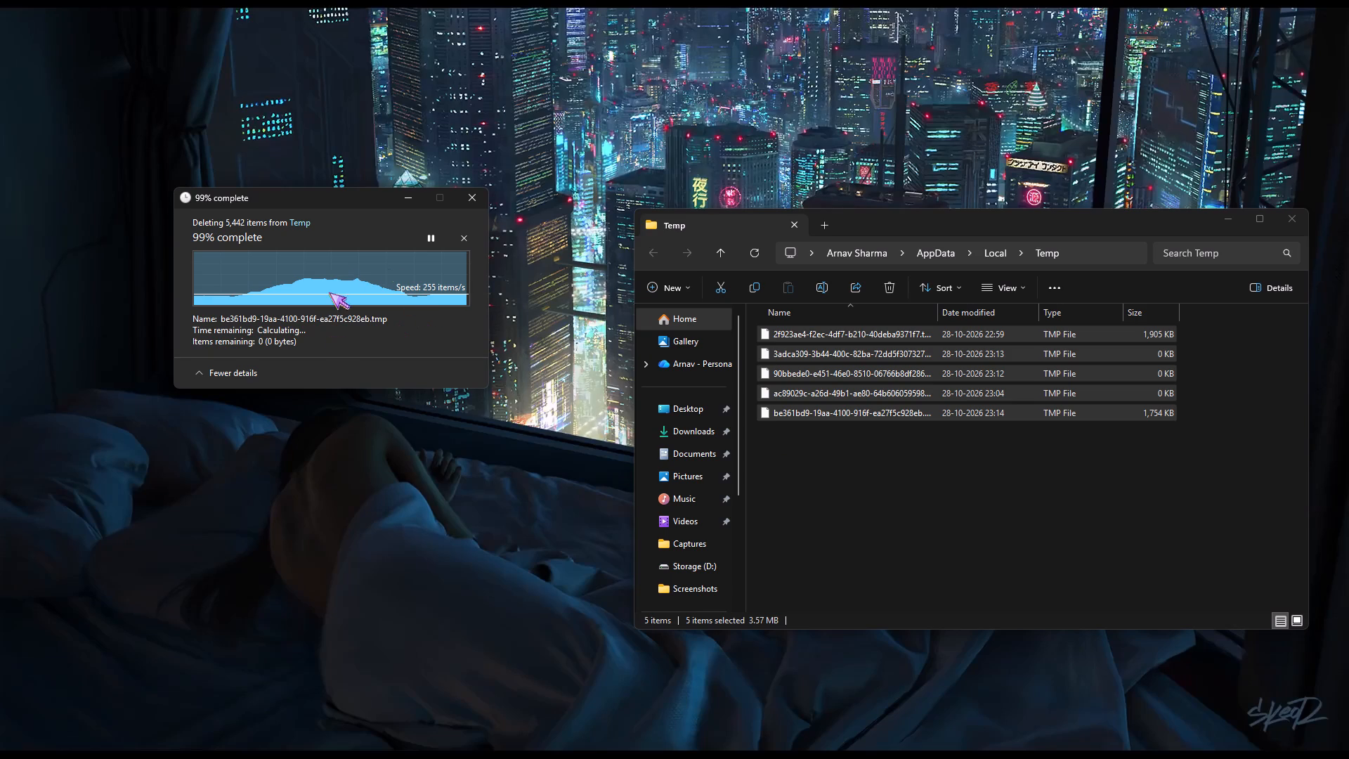
{"action": "left_click", "coordinate": [467, 232]}
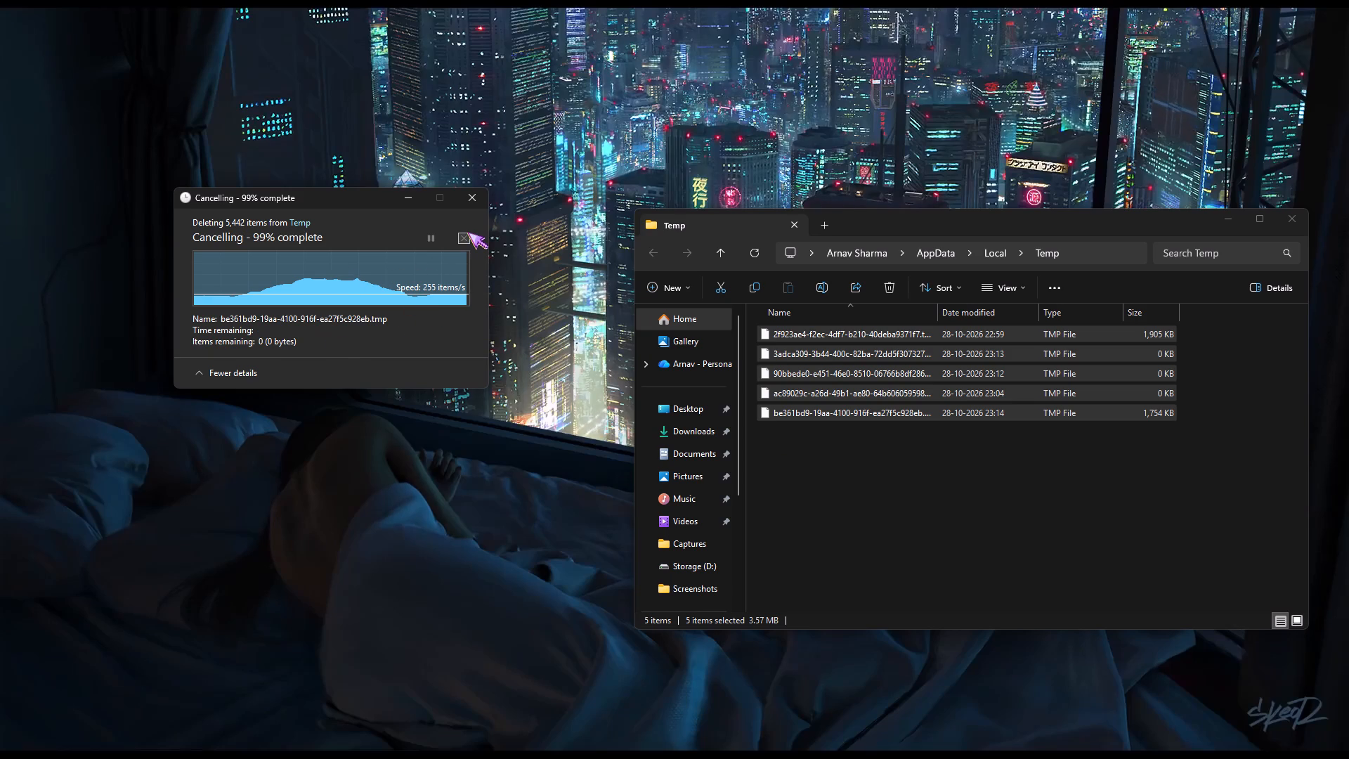
{"action": "left_click", "coordinate": [471, 189]}
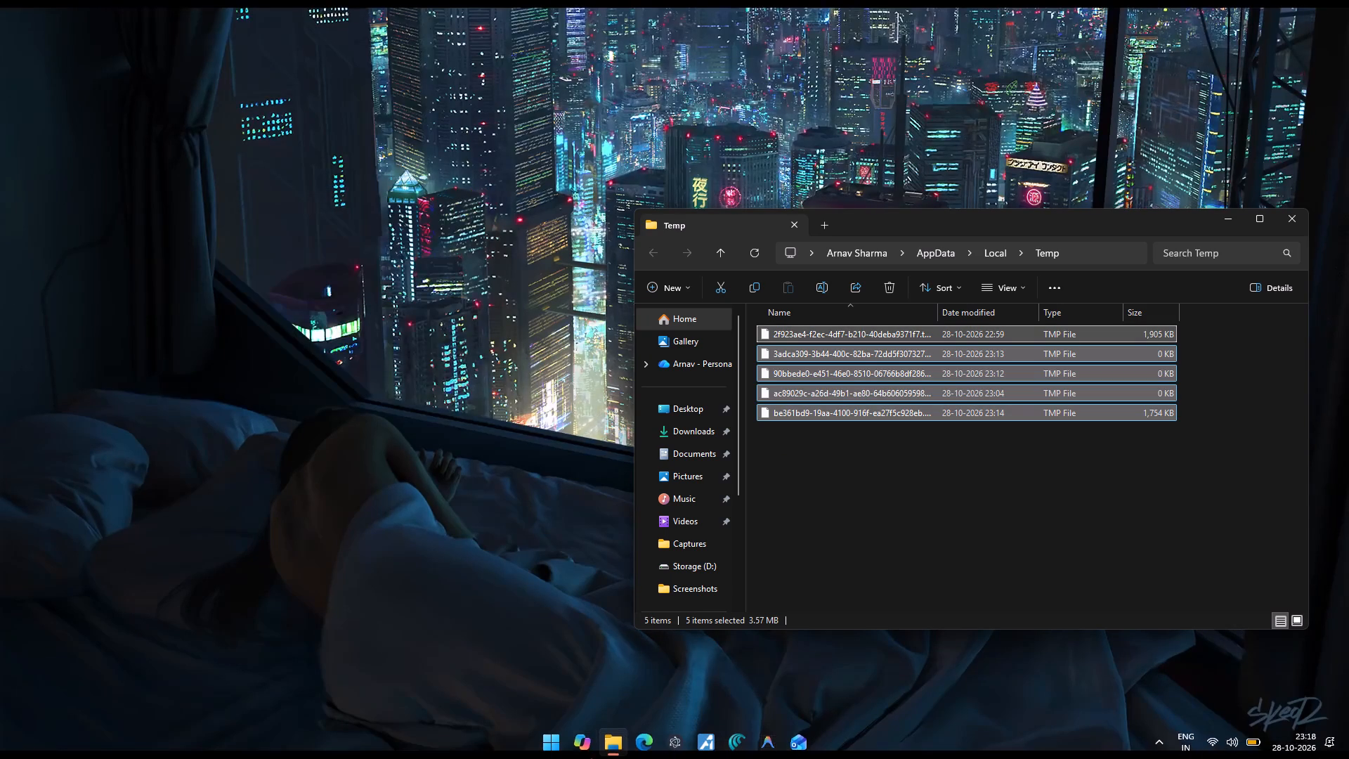
End the Windows session through the power options.
{"action": "left_click", "coordinate": [542, 746]}
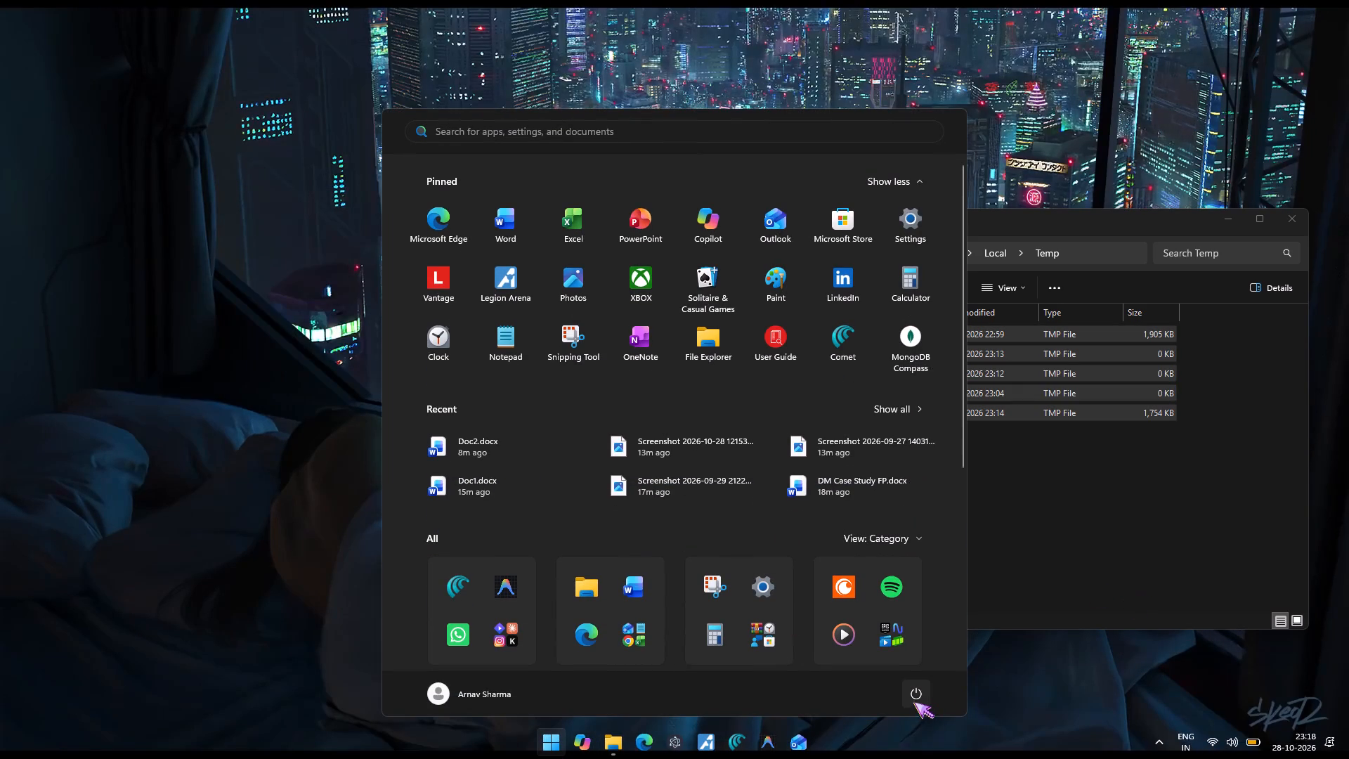
{"action": "left_click", "coordinate": [914, 701]}
{"action": "left_click", "coordinate": [918, 644]}
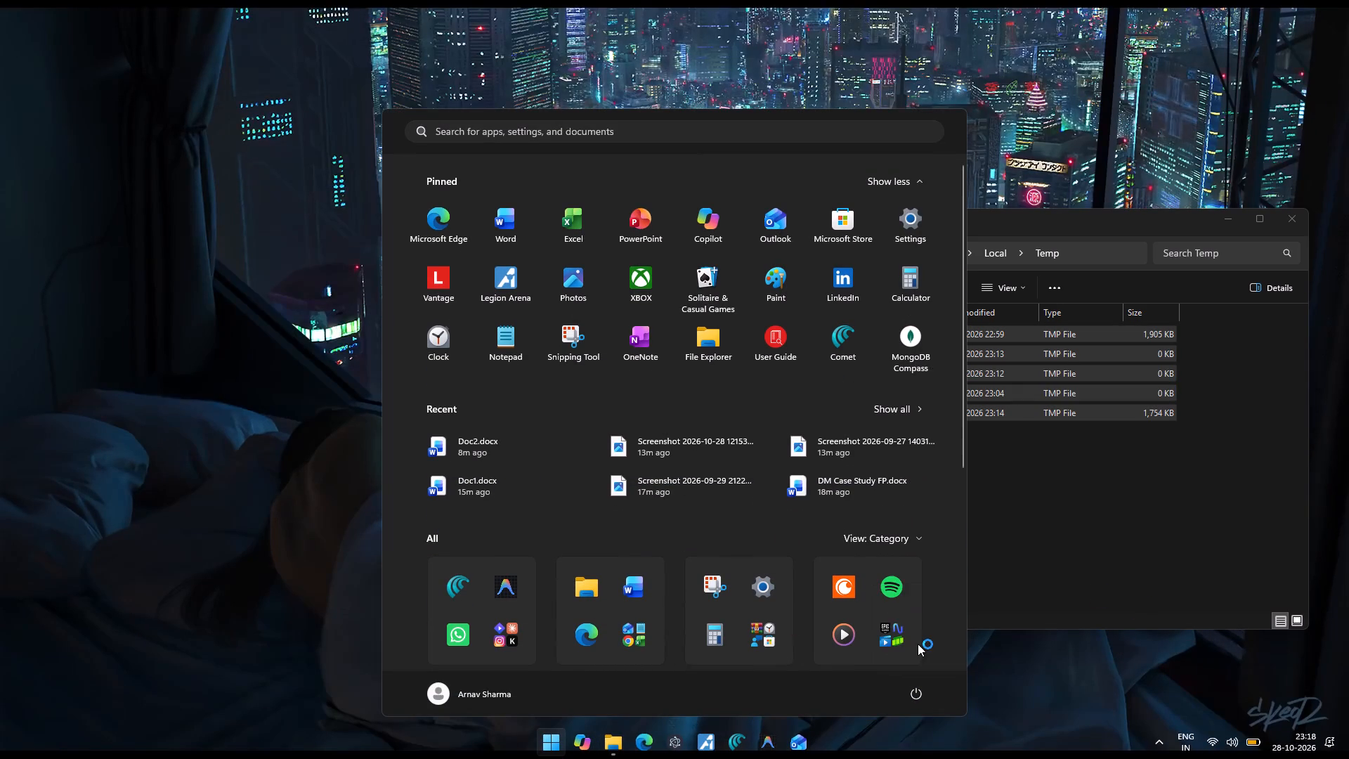